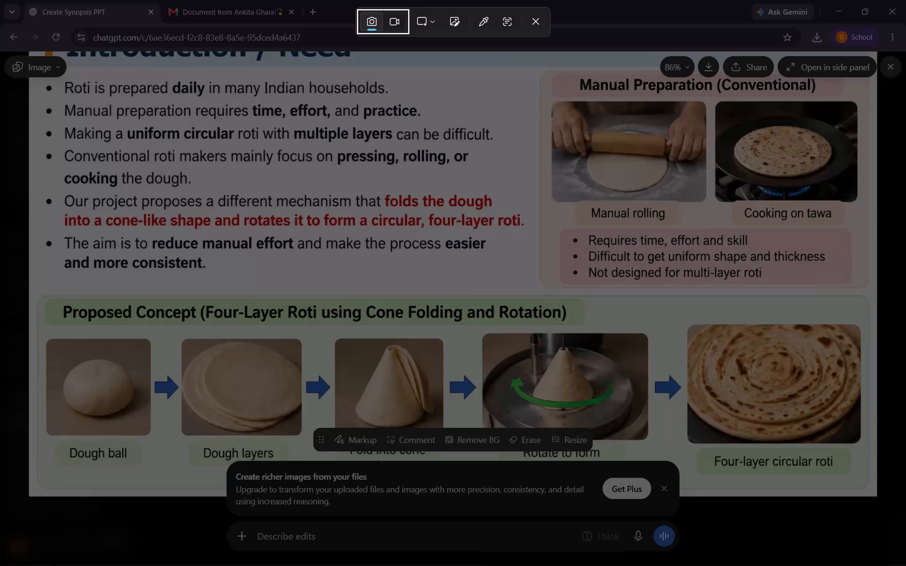
# Capture a screen snip of the manual rolling photo together with its "Manual rolling" caption.
pyautogui.moveTo(547, 95); pyautogui.dragTo(625, 144)
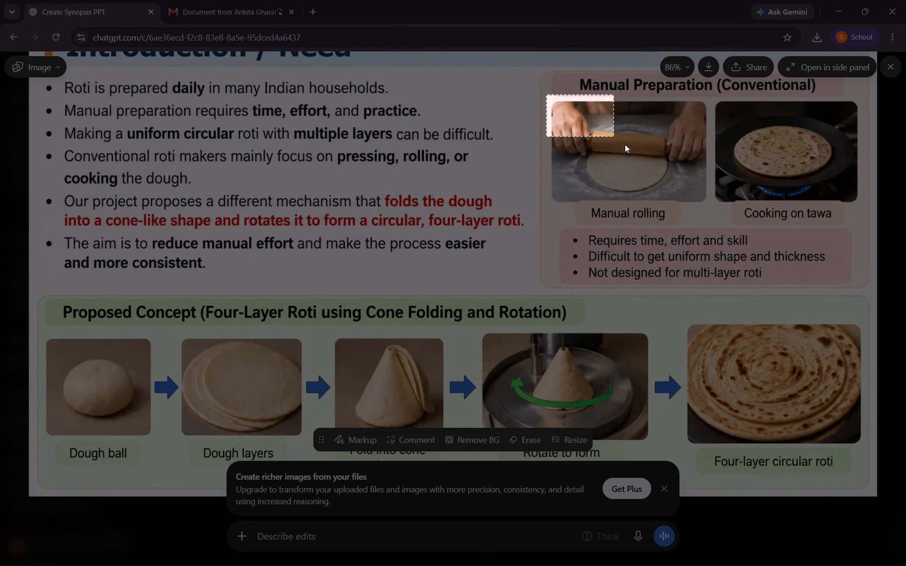
pyautogui.moveTo(625, 144); pyautogui.dragTo(707, 219)
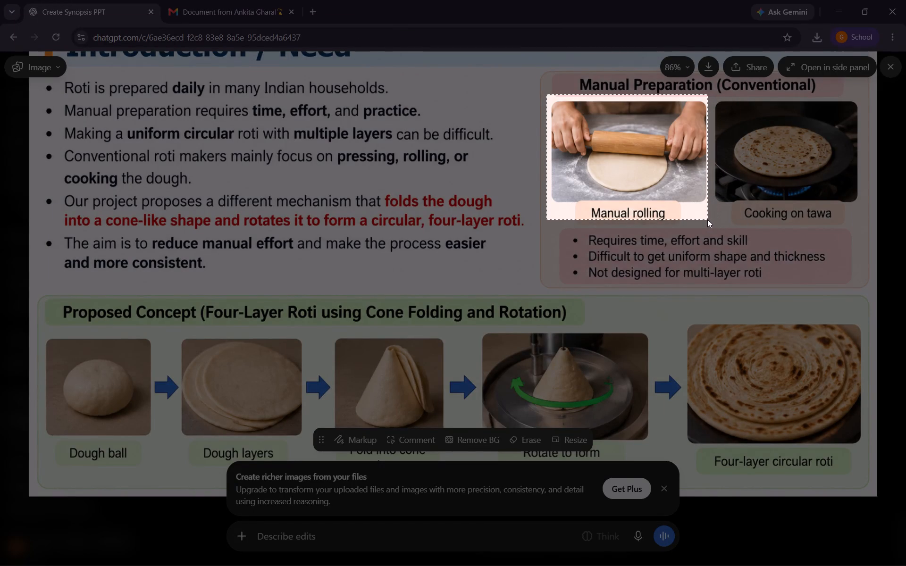
pyautogui.moveTo(707, 219); pyautogui.dragTo(712, 227)
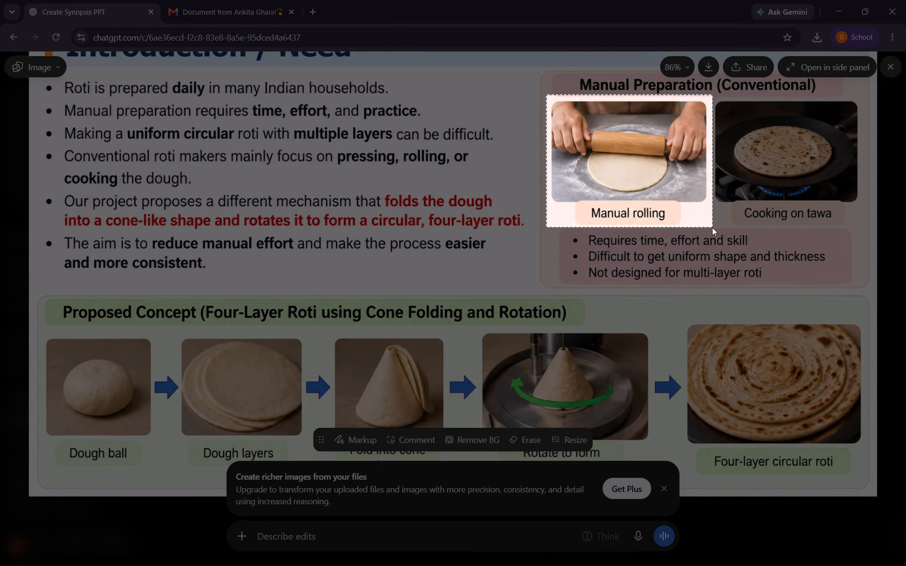
pyautogui.moveTo(712, 227); pyautogui.dragTo(708, 222)
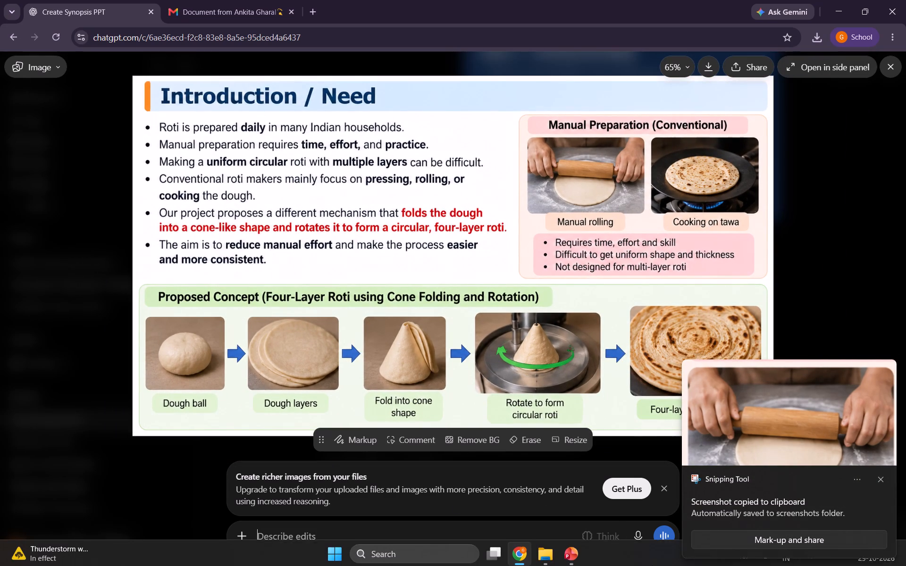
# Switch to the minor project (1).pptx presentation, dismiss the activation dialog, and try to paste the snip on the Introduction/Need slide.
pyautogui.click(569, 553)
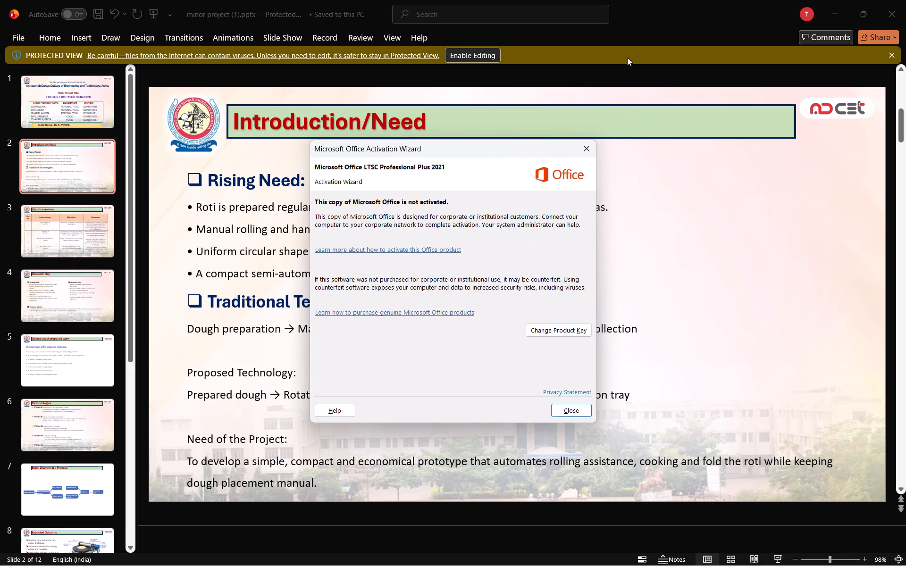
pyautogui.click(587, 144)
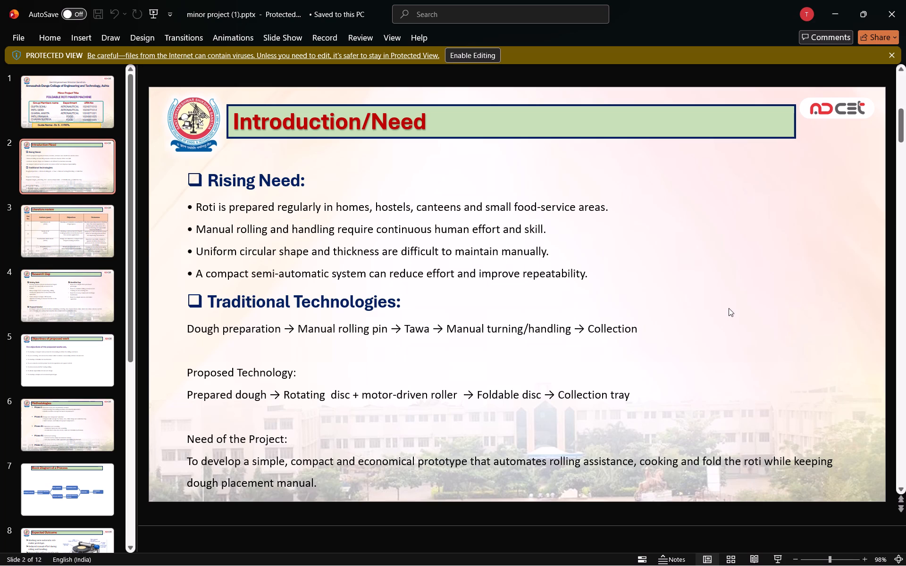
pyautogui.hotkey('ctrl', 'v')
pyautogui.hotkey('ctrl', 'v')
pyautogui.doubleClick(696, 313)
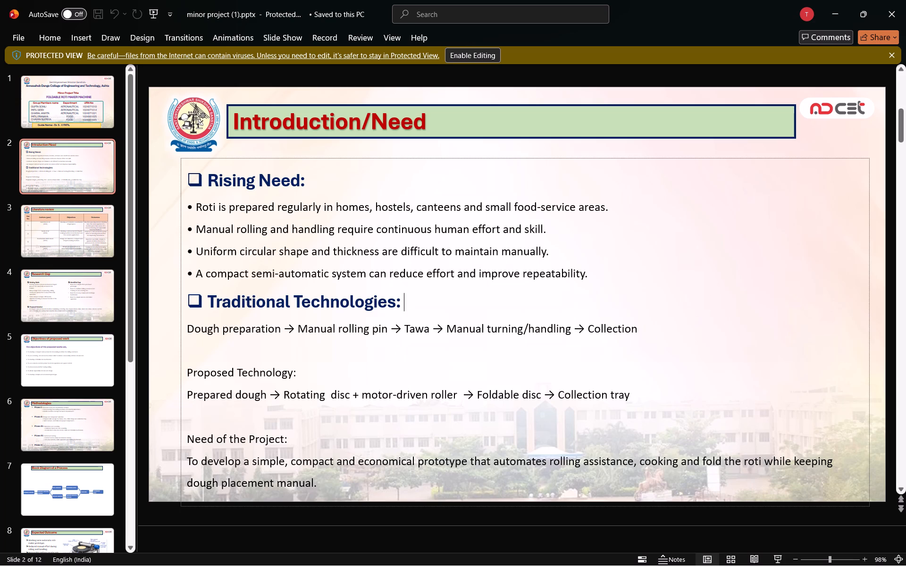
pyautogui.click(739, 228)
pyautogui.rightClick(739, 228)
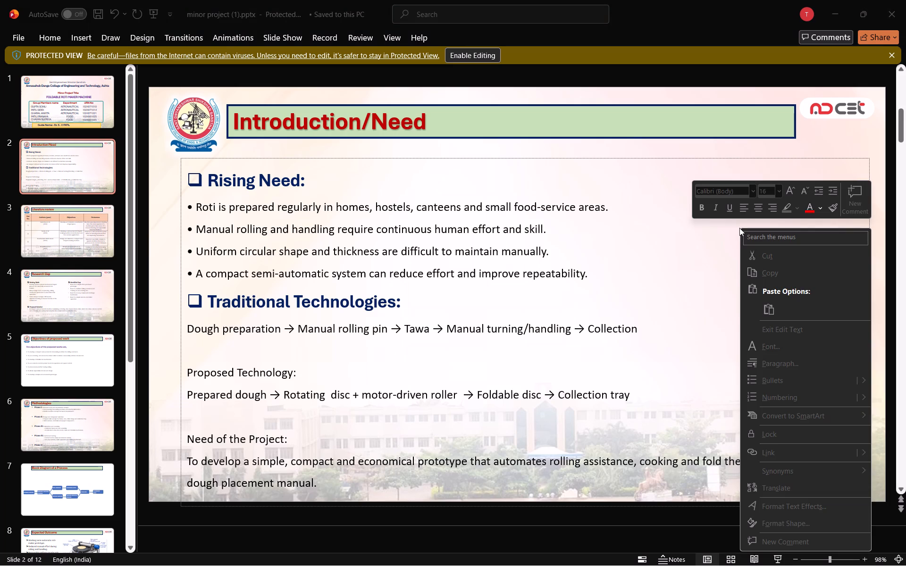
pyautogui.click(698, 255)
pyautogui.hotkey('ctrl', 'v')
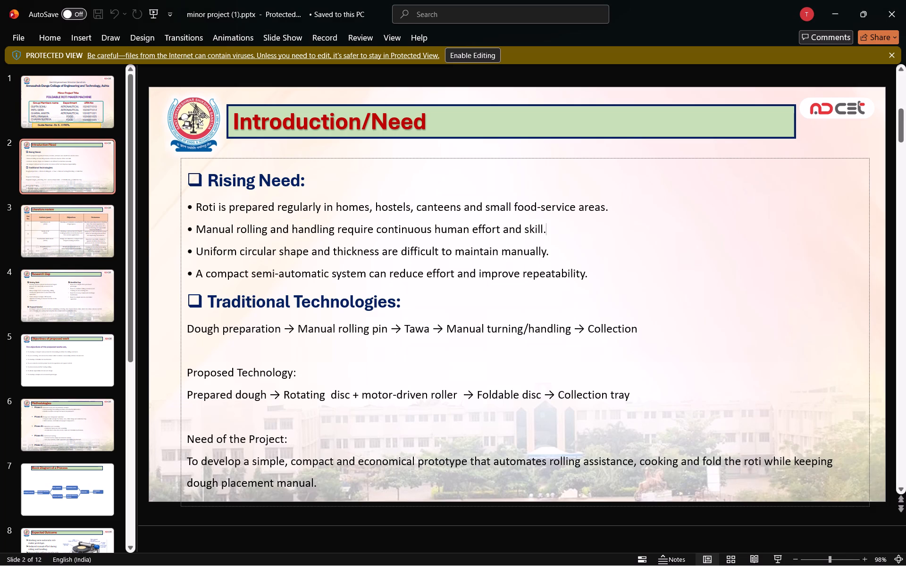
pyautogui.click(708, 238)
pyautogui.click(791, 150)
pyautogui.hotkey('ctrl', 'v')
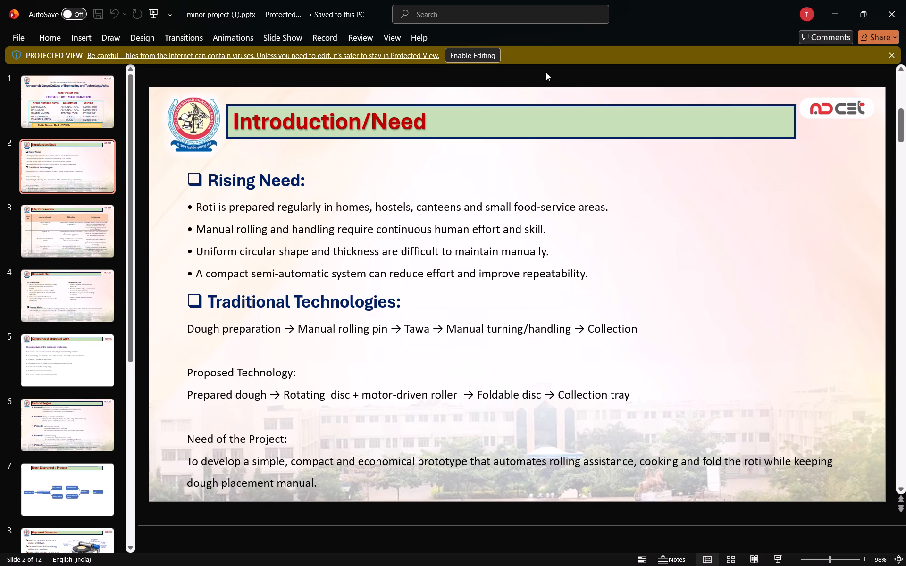
# Enable editing for the protected presentation.
pyautogui.click(478, 58)
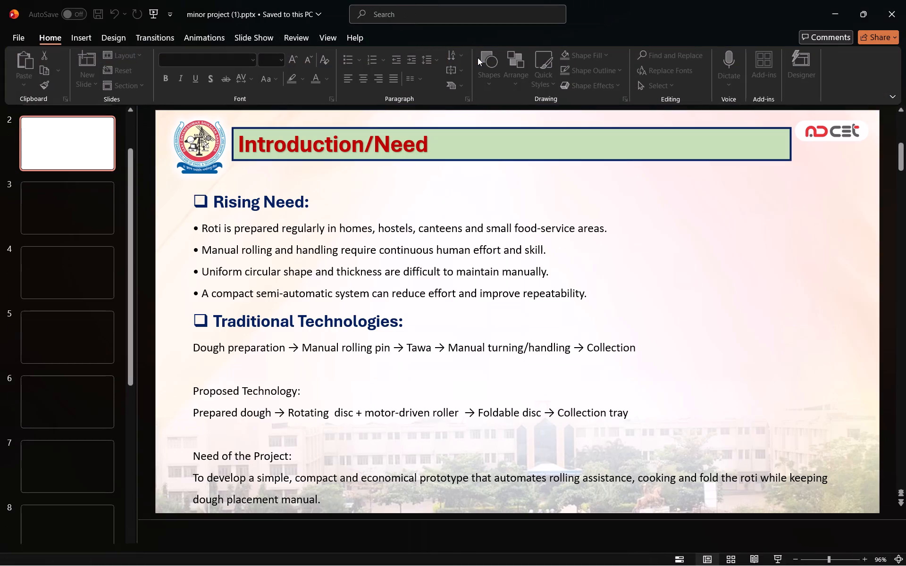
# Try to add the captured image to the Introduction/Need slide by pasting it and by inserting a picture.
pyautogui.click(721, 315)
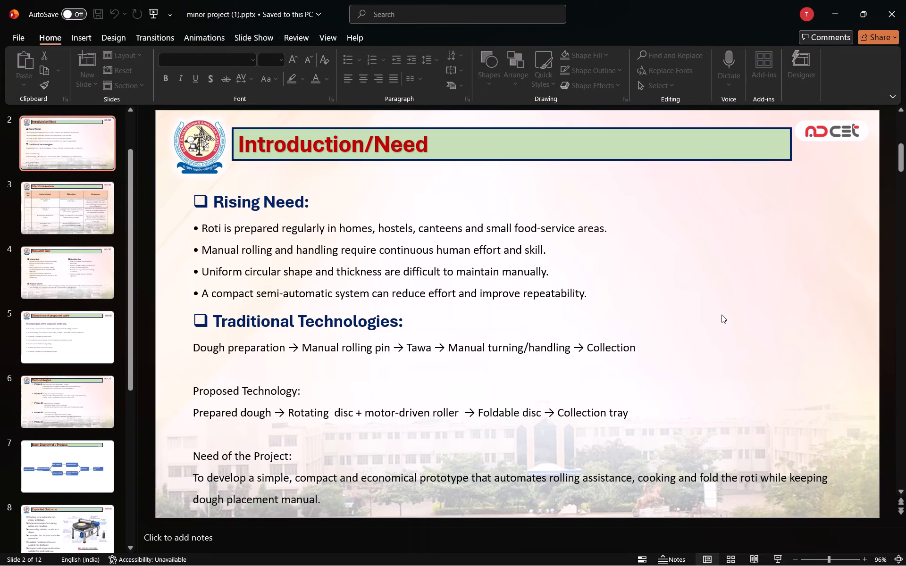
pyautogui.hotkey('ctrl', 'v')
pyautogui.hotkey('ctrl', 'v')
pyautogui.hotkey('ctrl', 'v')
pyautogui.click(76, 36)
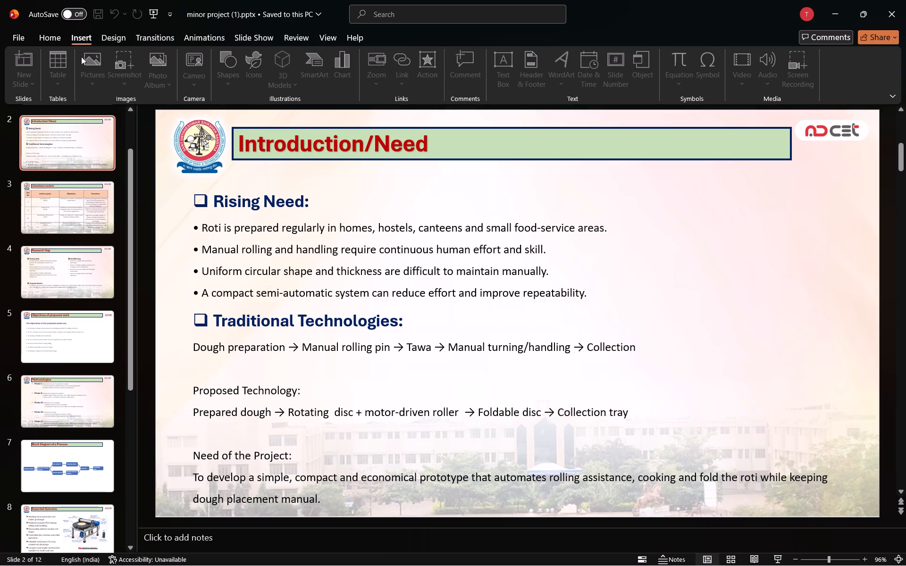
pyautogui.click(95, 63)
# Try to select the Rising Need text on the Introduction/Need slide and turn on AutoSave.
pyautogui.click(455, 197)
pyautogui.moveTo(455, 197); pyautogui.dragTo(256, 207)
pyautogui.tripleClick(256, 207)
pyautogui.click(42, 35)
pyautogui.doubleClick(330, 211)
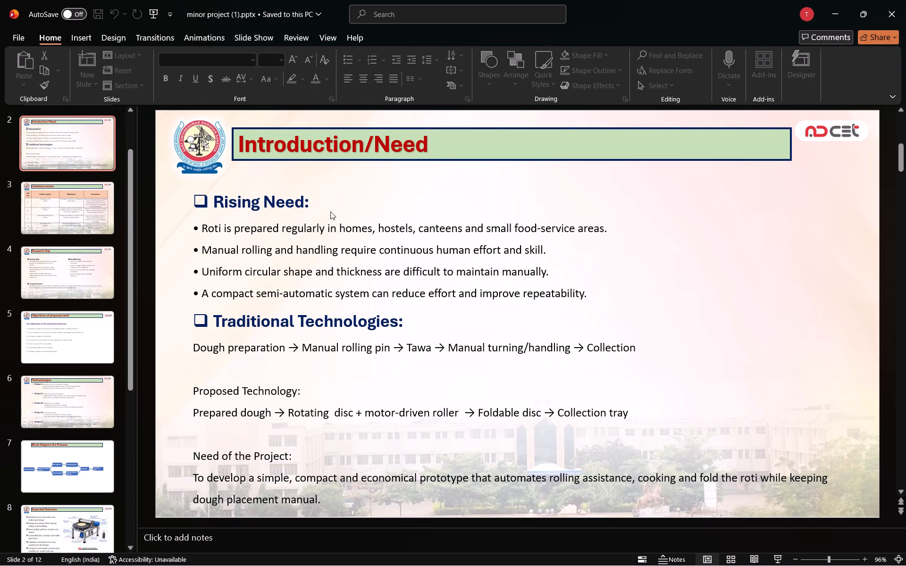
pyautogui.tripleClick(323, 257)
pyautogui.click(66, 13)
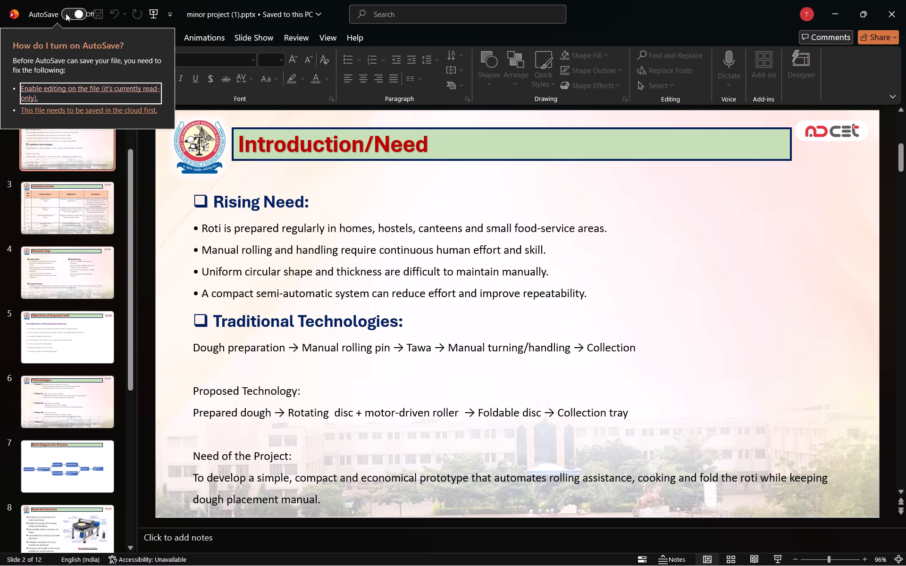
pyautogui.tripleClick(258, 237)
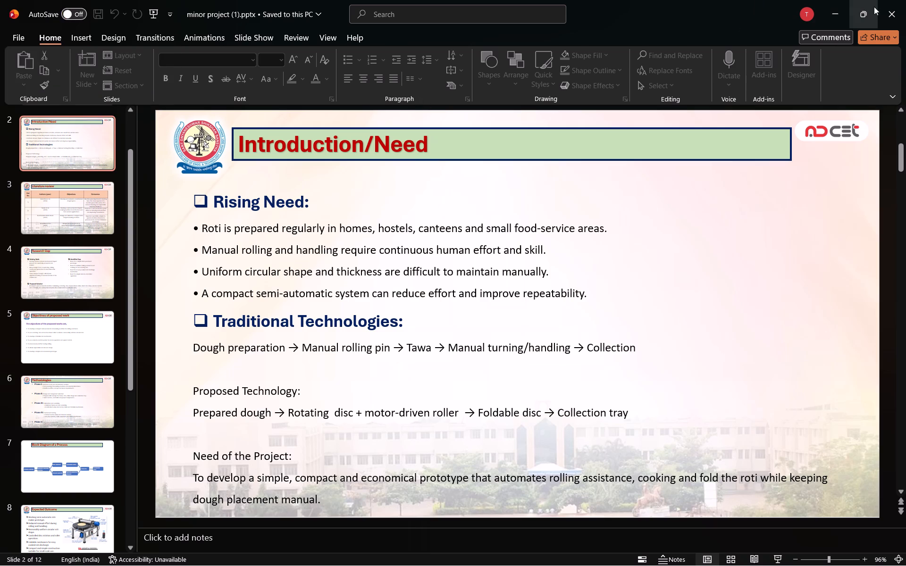
# Close the presentation and reopen minor project (1).pptx from the Downloads folder.
pyautogui.click(889, 11)
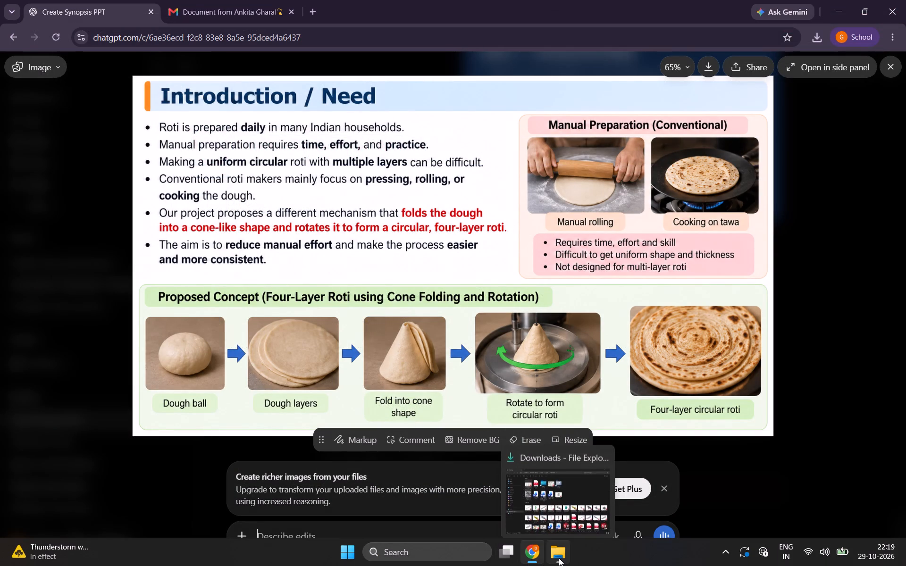
pyautogui.click(552, 493)
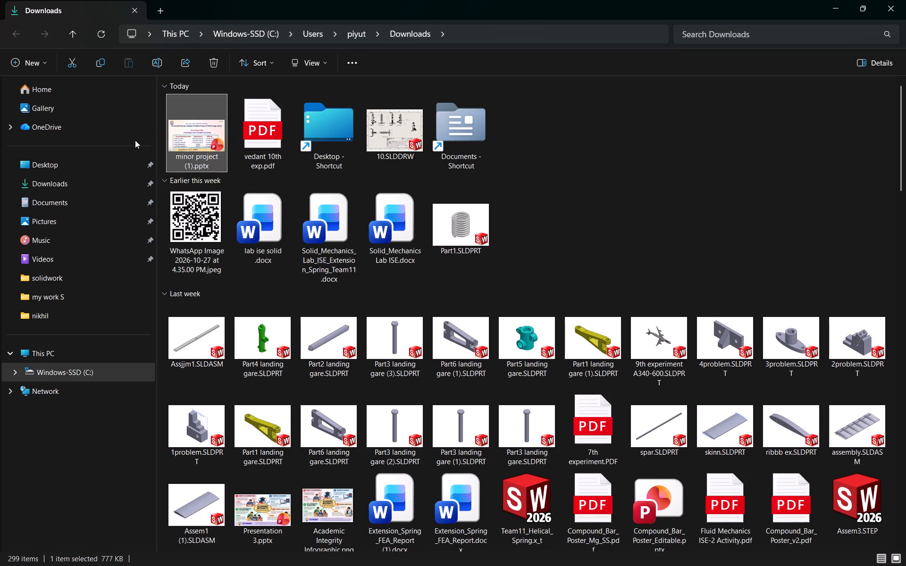
pyautogui.doubleClick(206, 144)
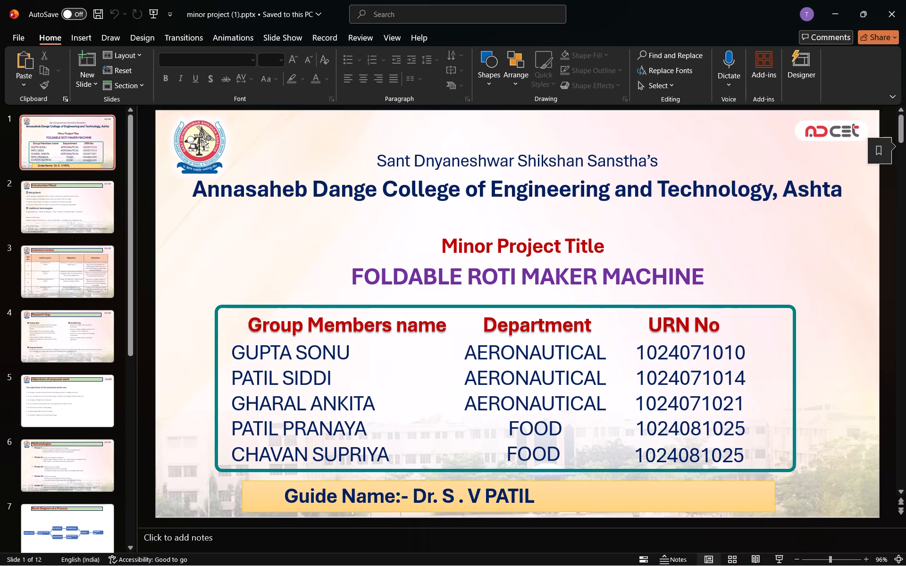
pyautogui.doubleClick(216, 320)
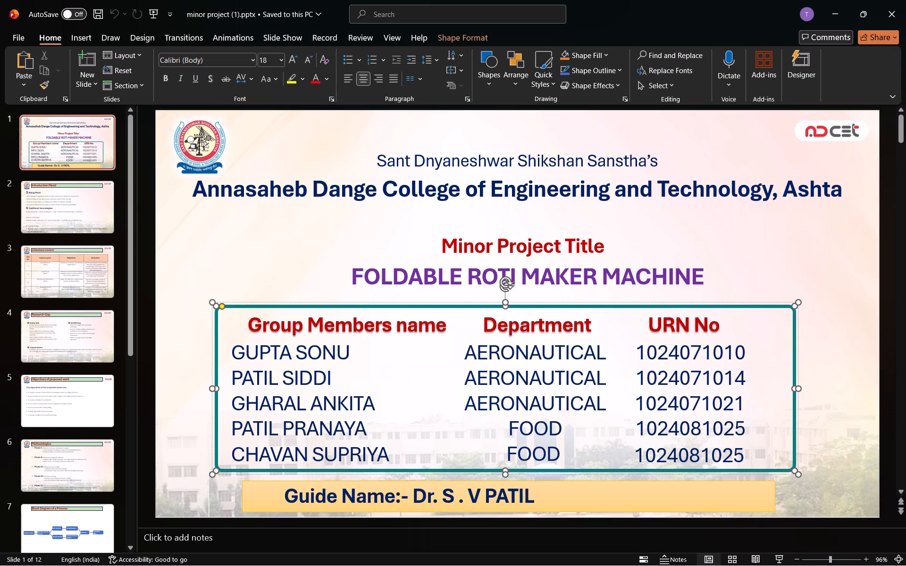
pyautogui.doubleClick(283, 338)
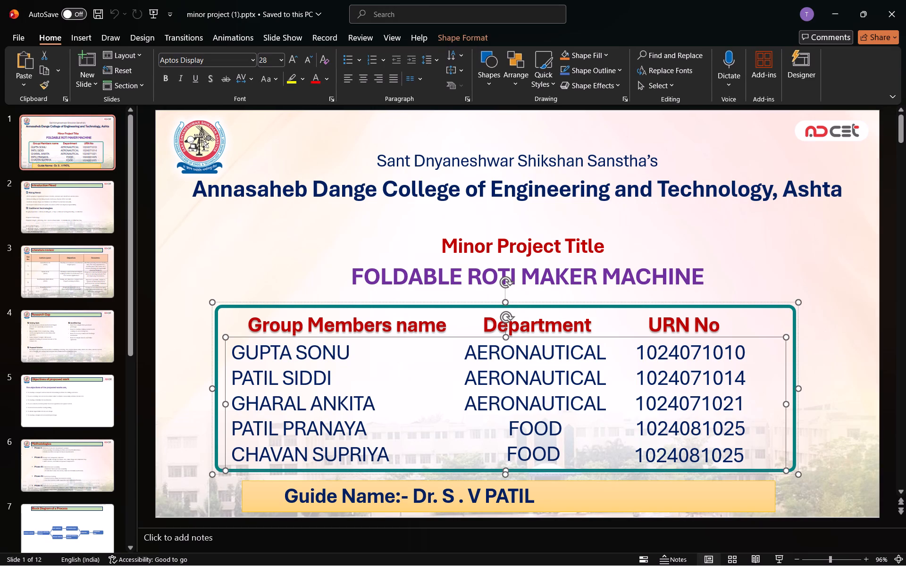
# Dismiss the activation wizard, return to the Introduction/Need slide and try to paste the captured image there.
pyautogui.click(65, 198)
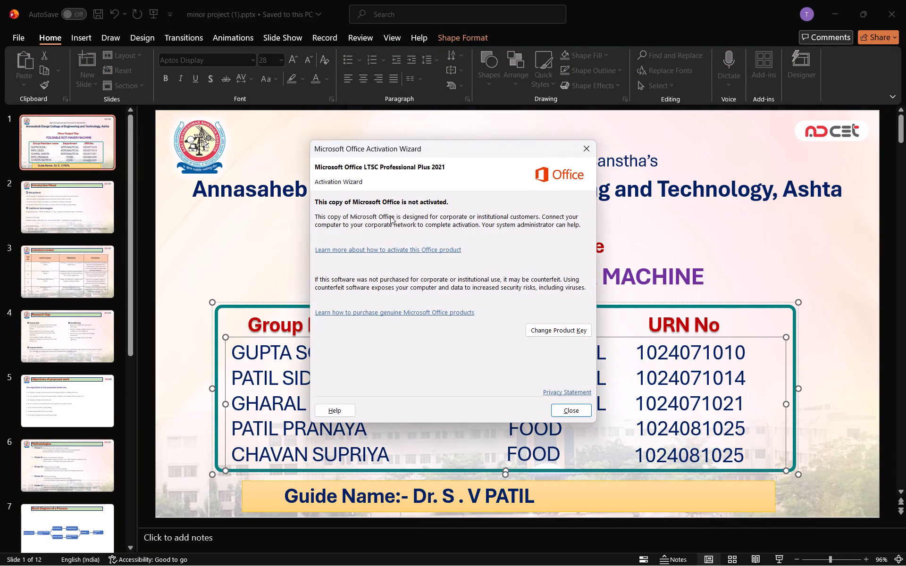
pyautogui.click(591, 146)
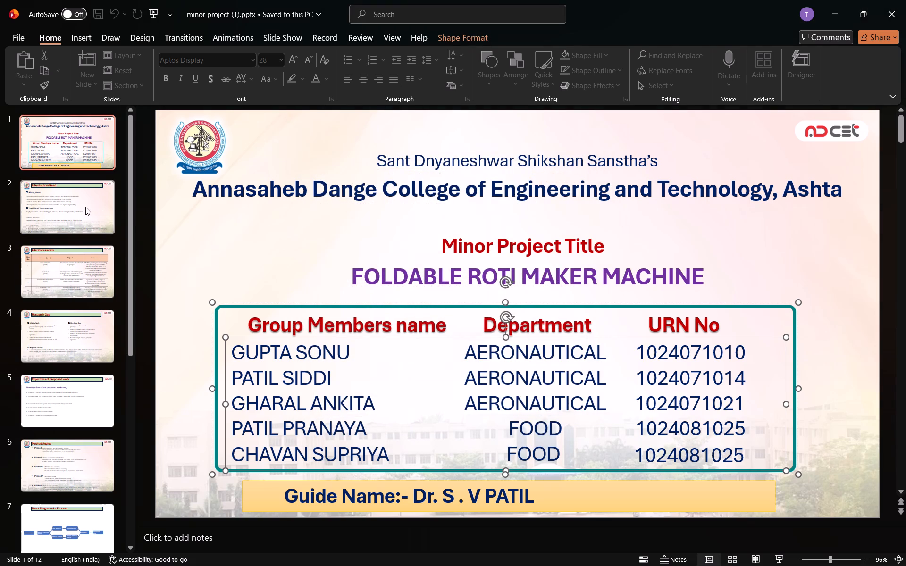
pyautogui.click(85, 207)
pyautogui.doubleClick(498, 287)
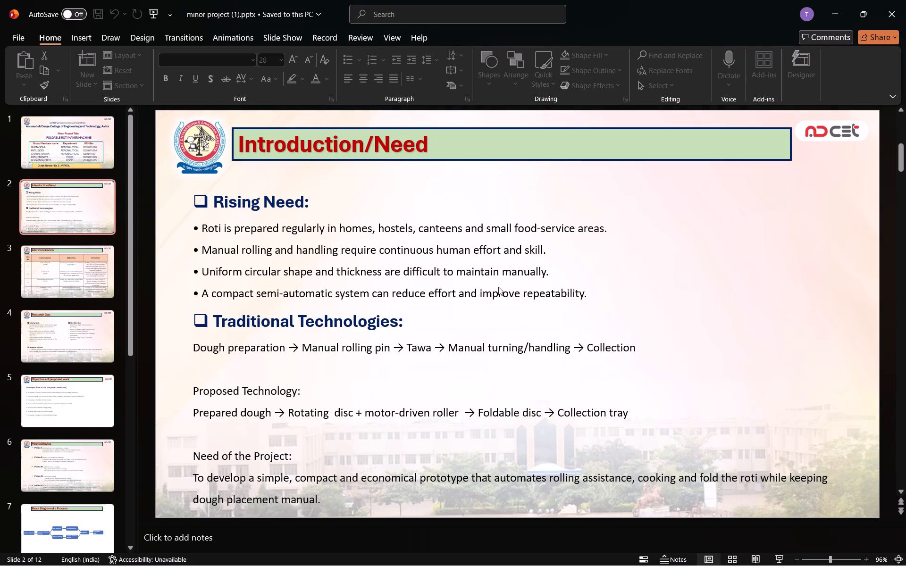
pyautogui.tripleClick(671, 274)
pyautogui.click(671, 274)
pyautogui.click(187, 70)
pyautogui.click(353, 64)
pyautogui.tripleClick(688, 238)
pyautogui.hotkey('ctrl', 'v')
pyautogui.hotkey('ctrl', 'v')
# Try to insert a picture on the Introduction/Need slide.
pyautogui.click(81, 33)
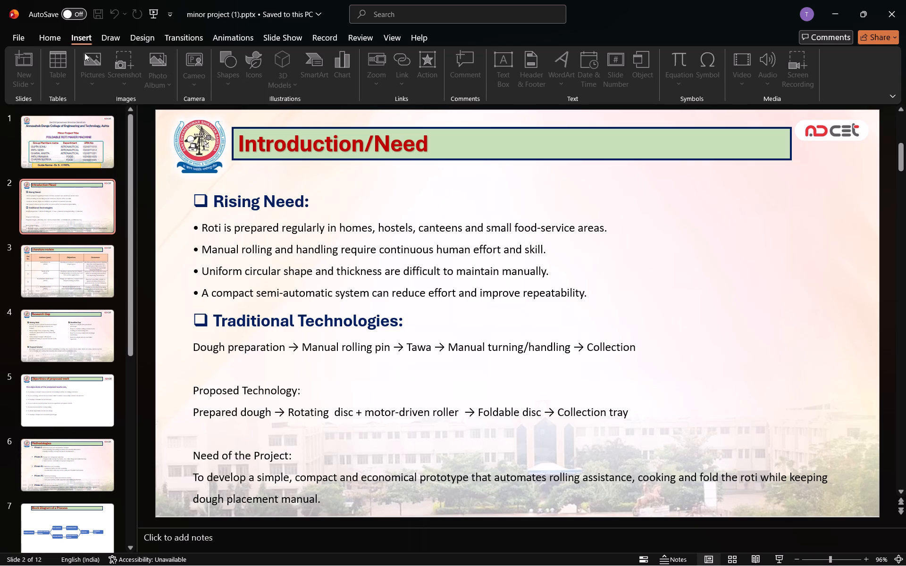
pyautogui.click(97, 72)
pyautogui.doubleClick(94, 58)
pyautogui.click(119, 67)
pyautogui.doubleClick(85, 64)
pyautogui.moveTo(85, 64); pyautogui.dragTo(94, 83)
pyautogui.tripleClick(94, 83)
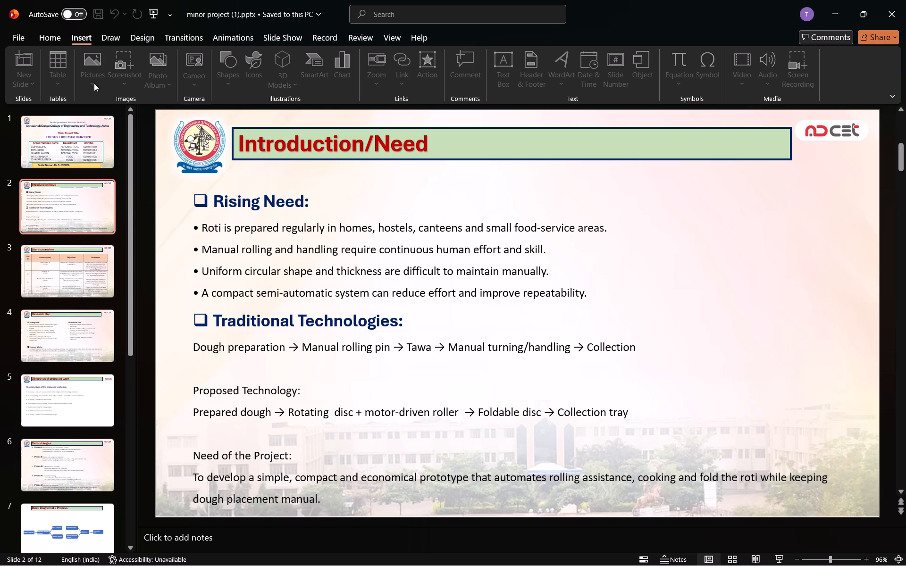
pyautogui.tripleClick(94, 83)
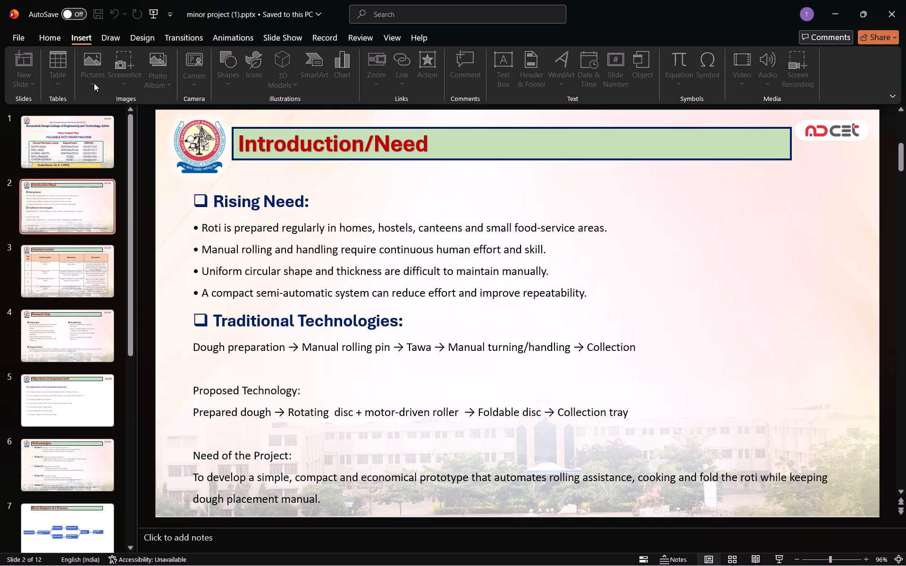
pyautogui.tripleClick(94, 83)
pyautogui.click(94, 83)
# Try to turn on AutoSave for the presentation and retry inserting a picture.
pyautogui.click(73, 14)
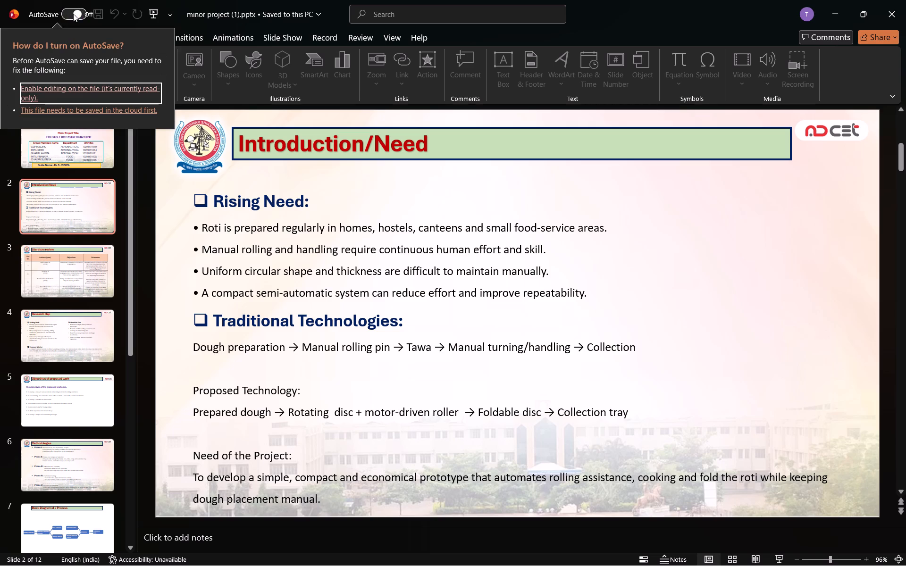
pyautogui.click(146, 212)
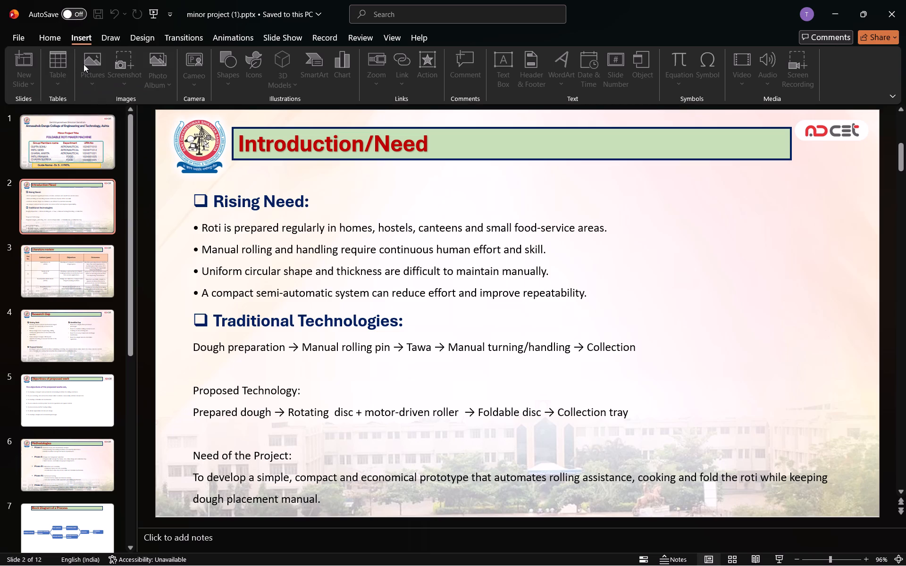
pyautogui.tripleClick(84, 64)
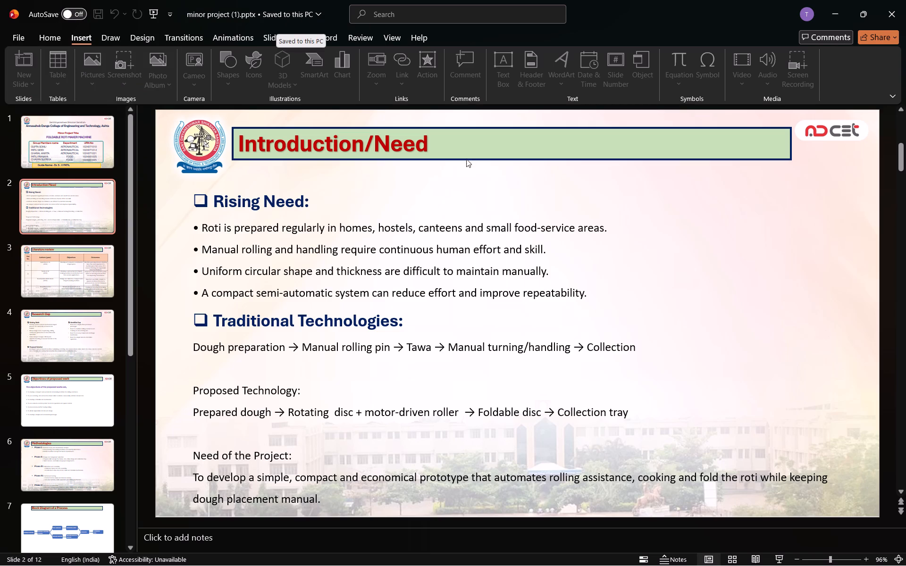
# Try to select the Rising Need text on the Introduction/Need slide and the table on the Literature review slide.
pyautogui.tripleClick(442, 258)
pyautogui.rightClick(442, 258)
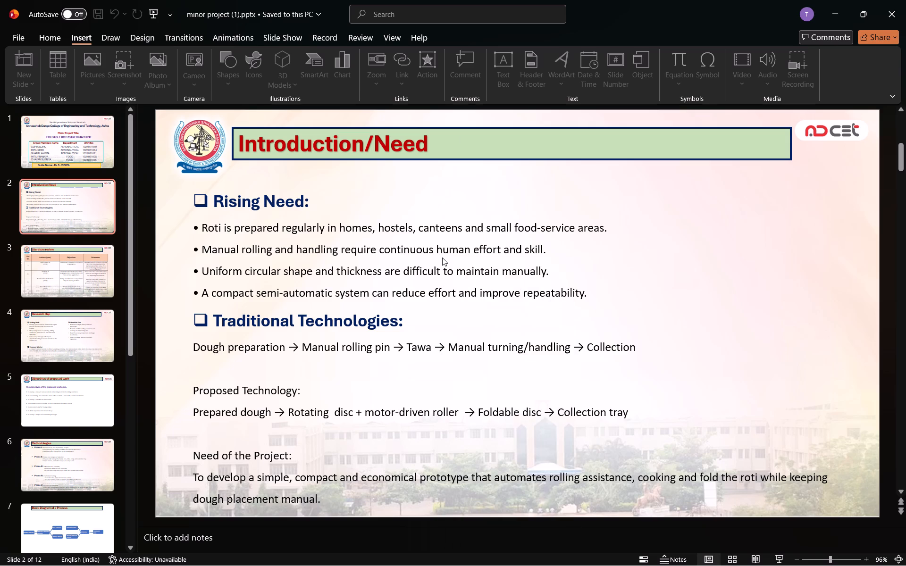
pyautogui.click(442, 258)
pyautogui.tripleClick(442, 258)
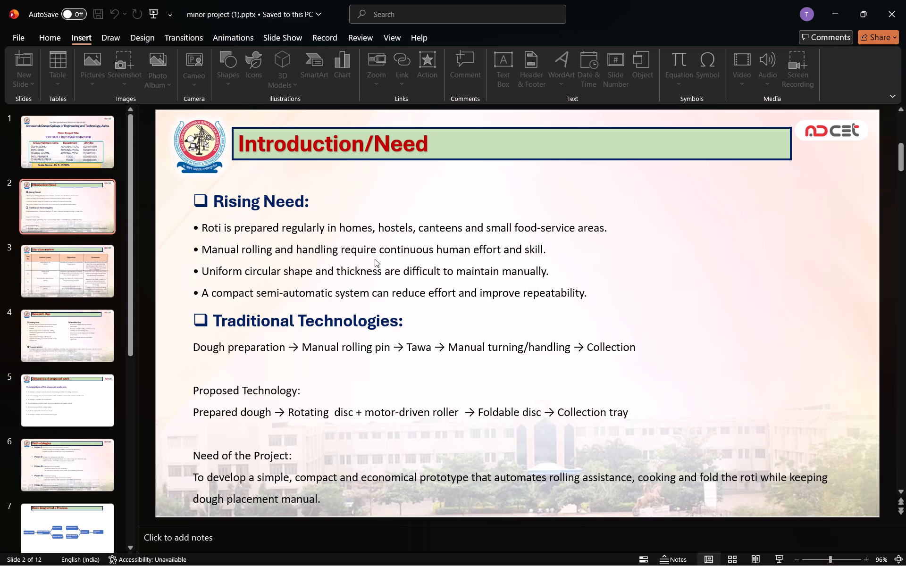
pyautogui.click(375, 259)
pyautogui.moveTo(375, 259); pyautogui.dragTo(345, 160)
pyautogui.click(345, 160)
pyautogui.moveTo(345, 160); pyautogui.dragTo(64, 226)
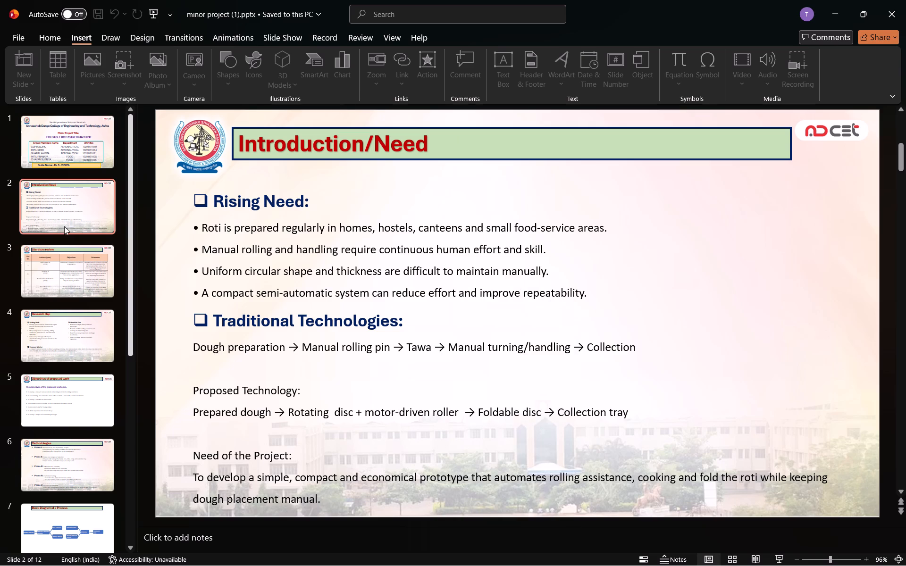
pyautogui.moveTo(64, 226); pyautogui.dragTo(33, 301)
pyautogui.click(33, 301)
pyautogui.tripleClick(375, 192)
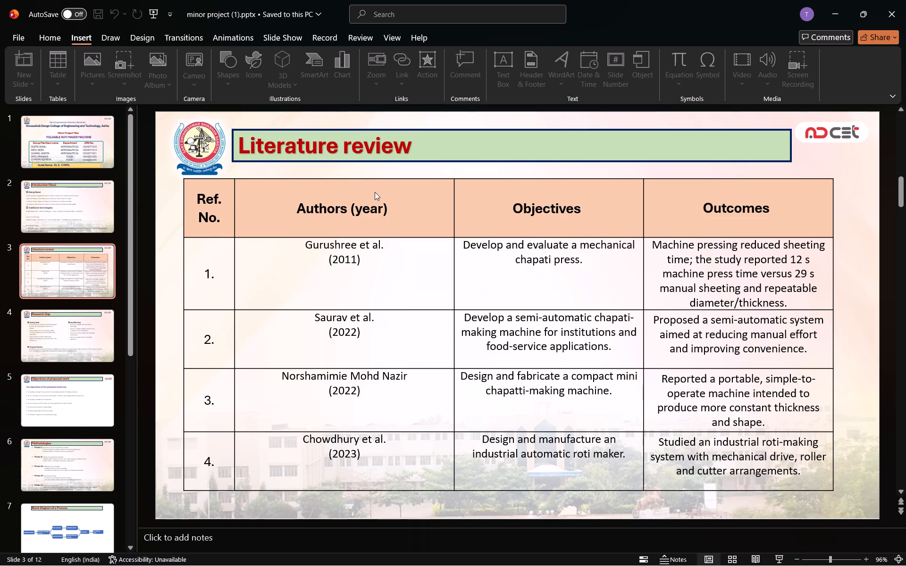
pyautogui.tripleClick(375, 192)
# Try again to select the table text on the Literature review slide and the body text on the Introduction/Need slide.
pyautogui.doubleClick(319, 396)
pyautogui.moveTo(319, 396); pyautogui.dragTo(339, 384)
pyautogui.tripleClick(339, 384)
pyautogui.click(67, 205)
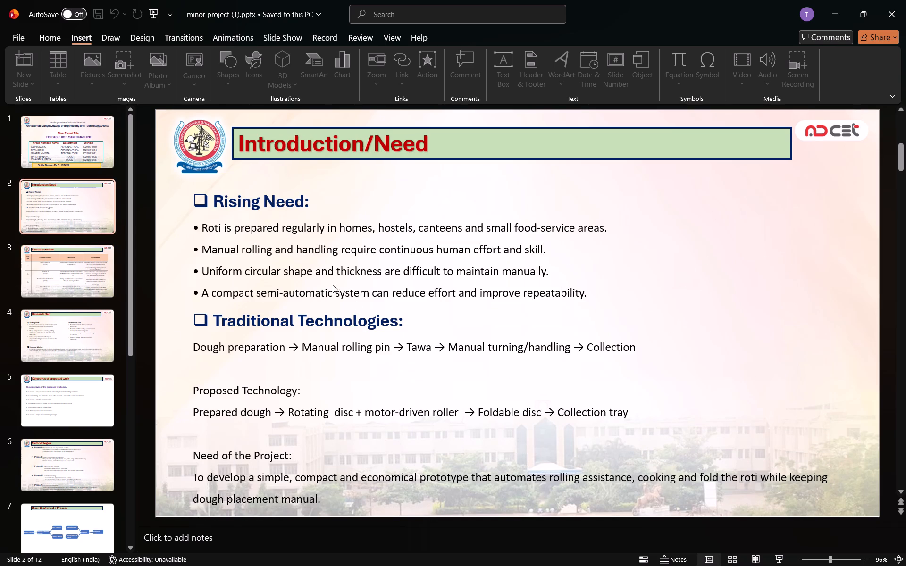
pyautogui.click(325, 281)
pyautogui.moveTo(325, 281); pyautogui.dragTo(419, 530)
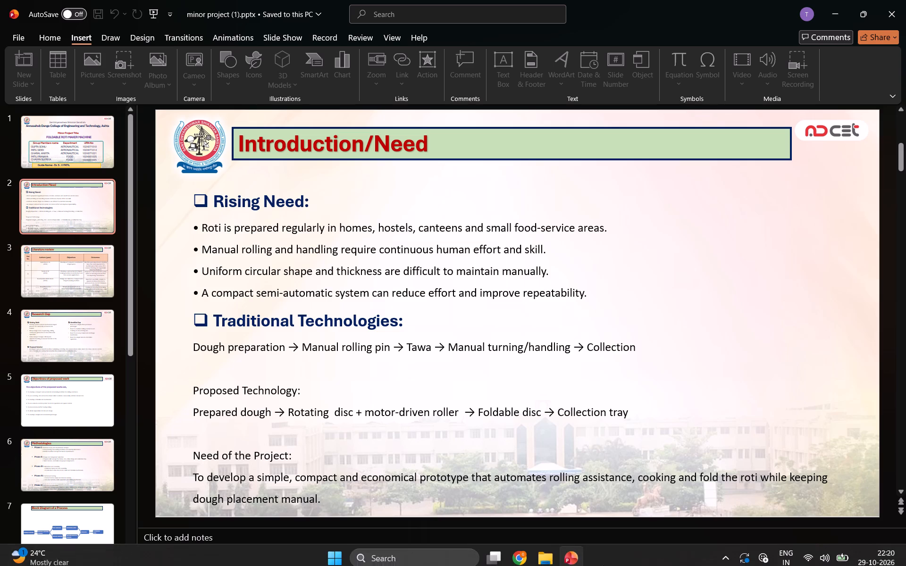
# Switch to Chrome and open the minor project (1).pptx attachment from the Gmail message with Google Slides.
pyautogui.click(516, 554)
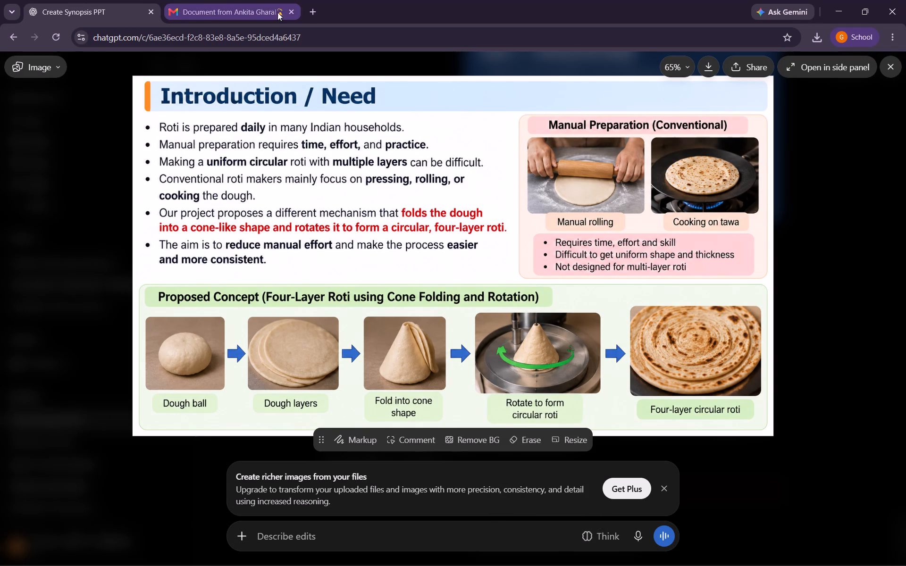
pyautogui.click(223, 8)
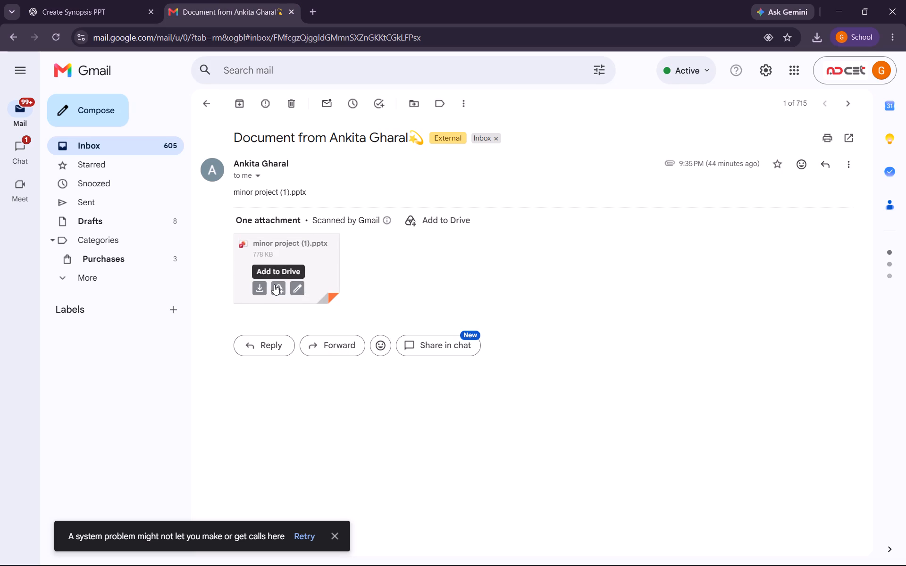
pyautogui.click(282, 256)
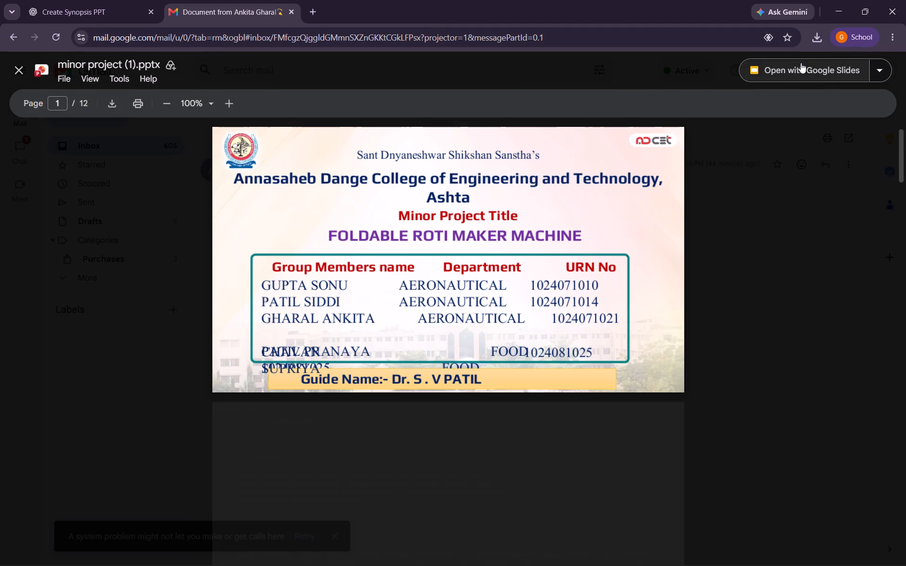
pyautogui.click(801, 63)
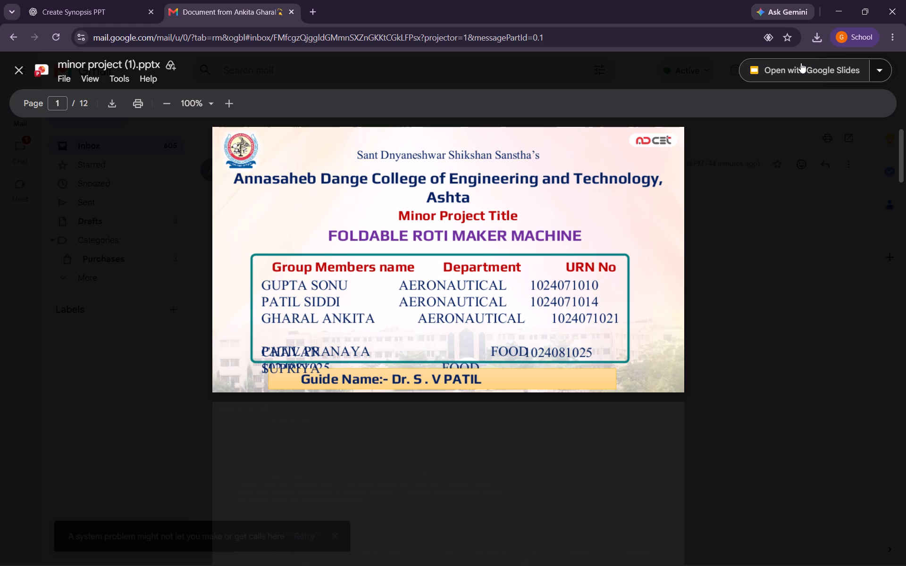
# Switch to Chrome and open the minor project (1).pptx email attachment with Google Slides, choosing to edit the latest Drive copy.
pyautogui.click(801, 63)
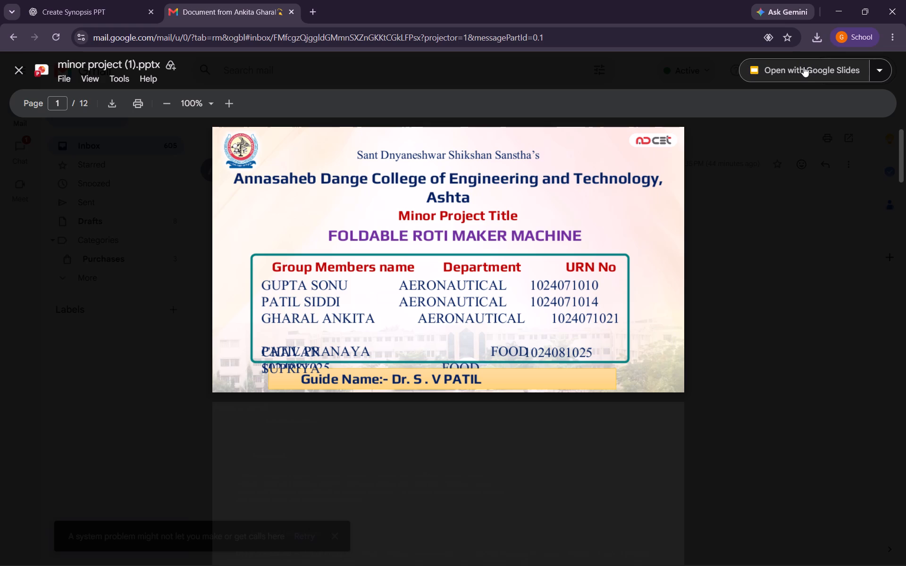
pyautogui.doubleClick(804, 67)
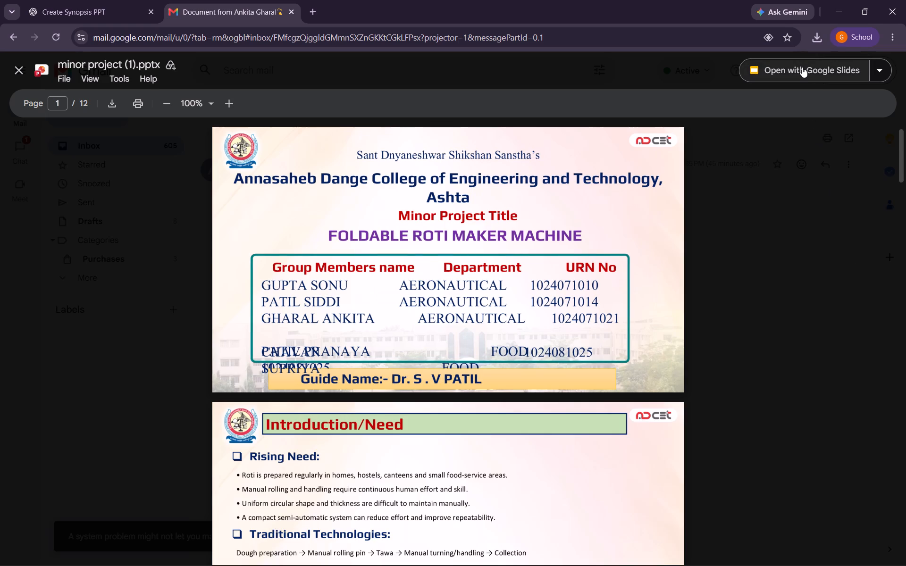
pyautogui.click(802, 67)
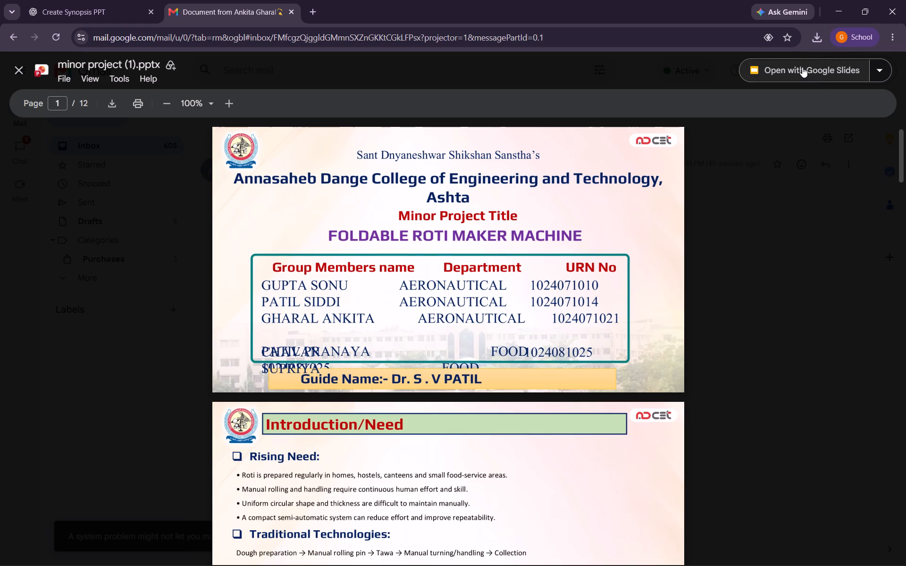
pyautogui.doubleClick(802, 67)
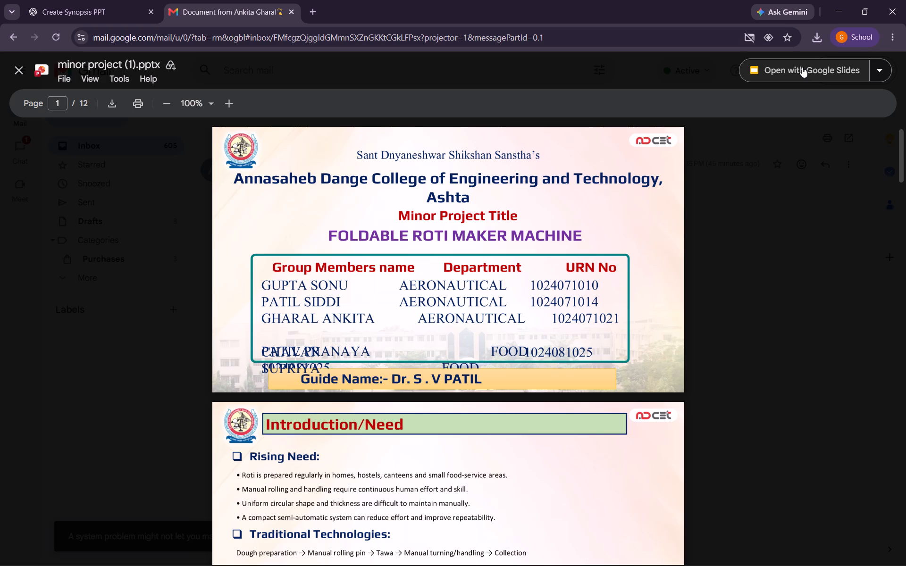
pyautogui.doubleClick(819, 72)
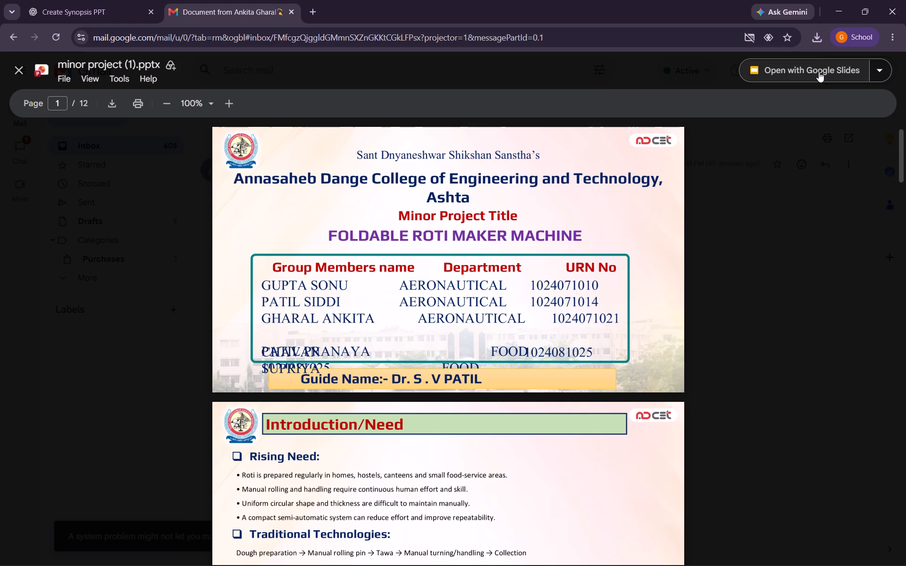
pyautogui.tripleClick(819, 72)
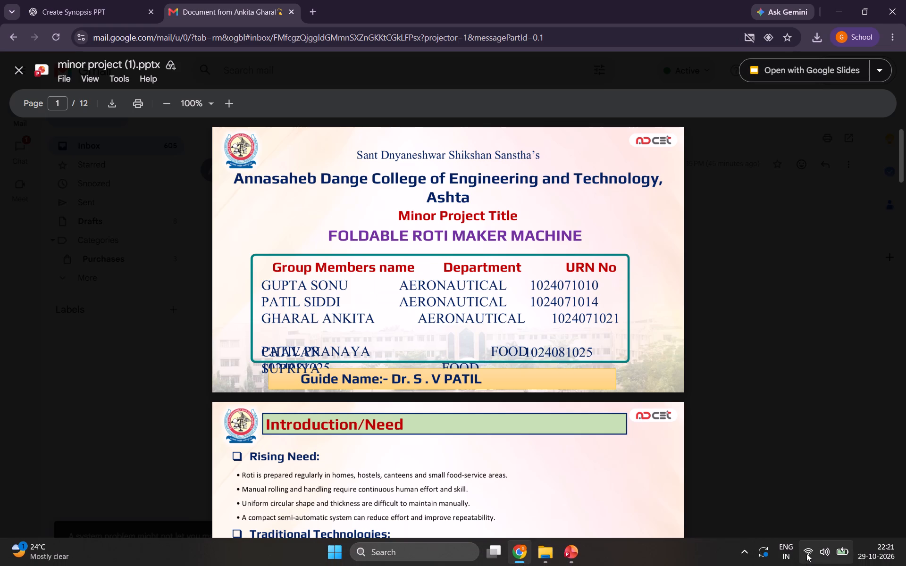
pyautogui.click(806, 553)
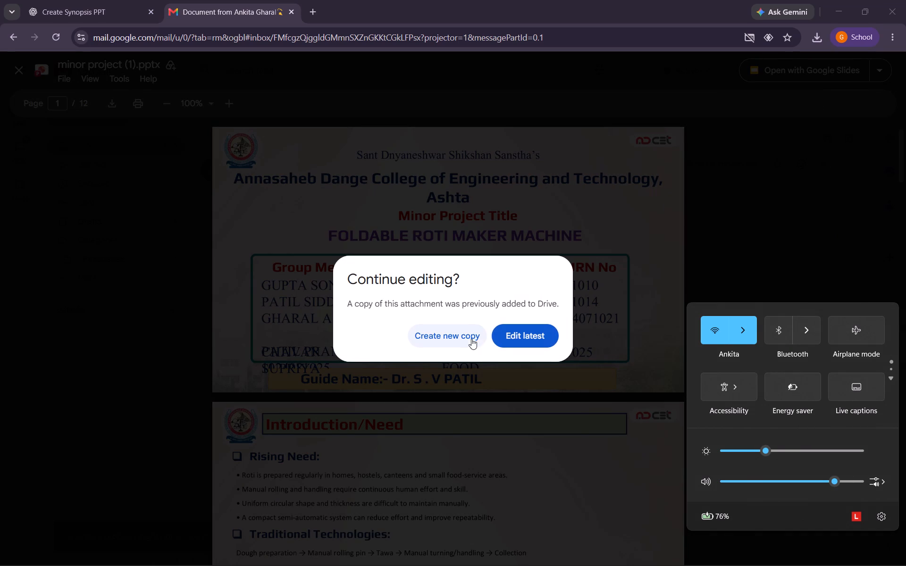
pyautogui.click(508, 336)
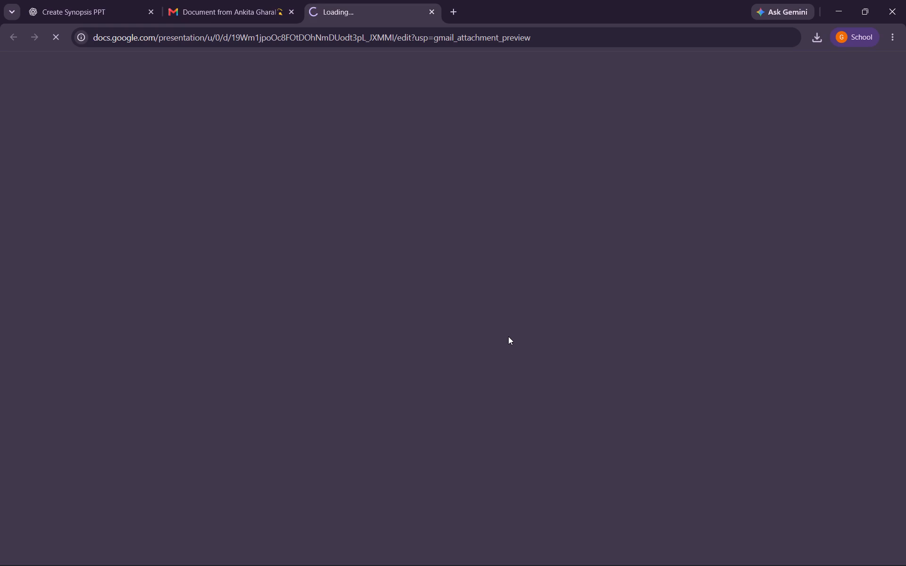
pyautogui.click(508, 336)
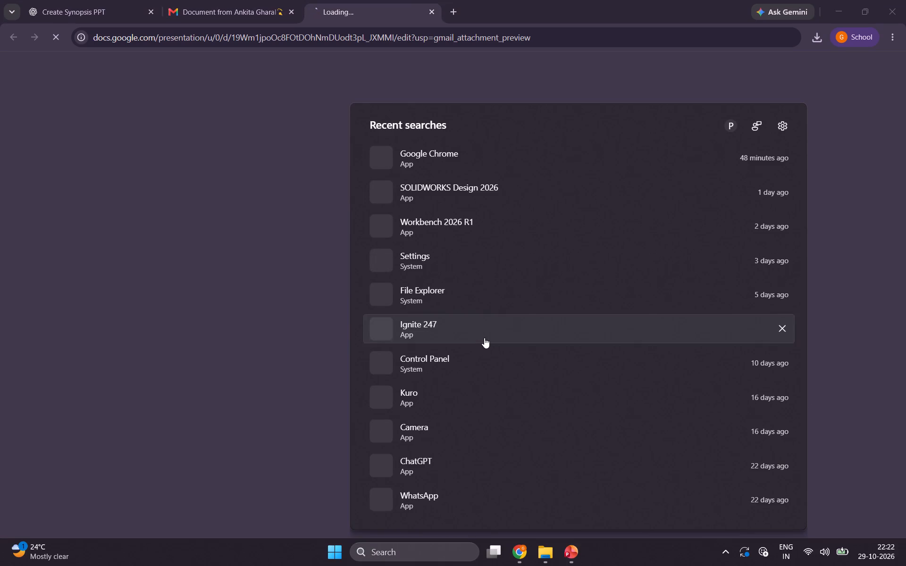
pyautogui.tripleClick(484, 338)
pyautogui.click(228, 239)
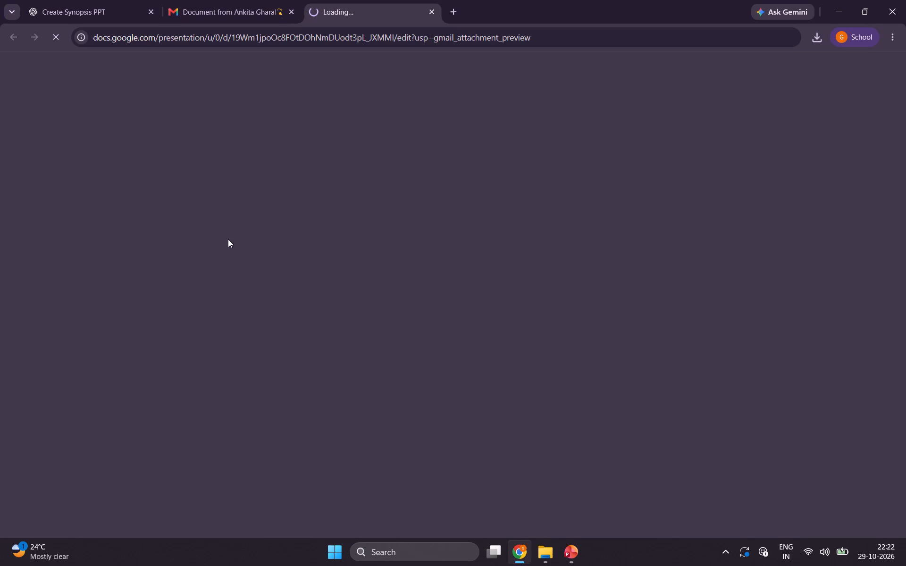
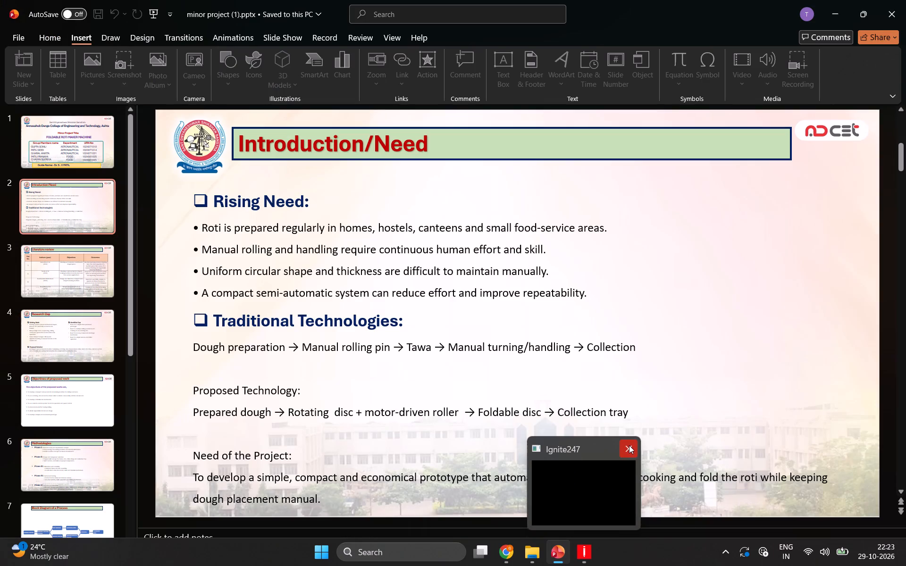
# Close the Ignite247 window and try again to select the Rising Need text on the Introduction/Need slide.
pyautogui.click(629, 445)
pyautogui.tripleClick(387, 236)
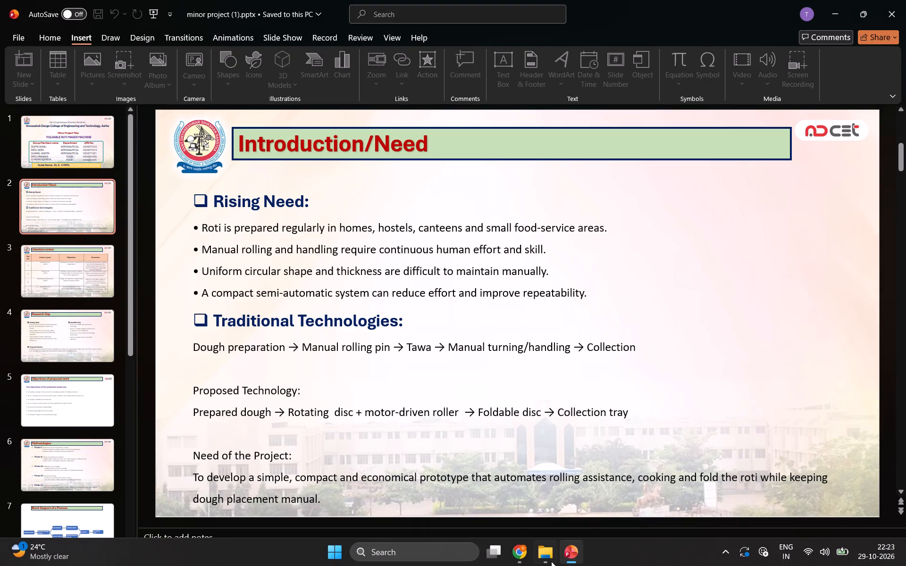
# Switch to Chrome to work on the minor project presentation in Google Slides.
pyautogui.click(520, 549)
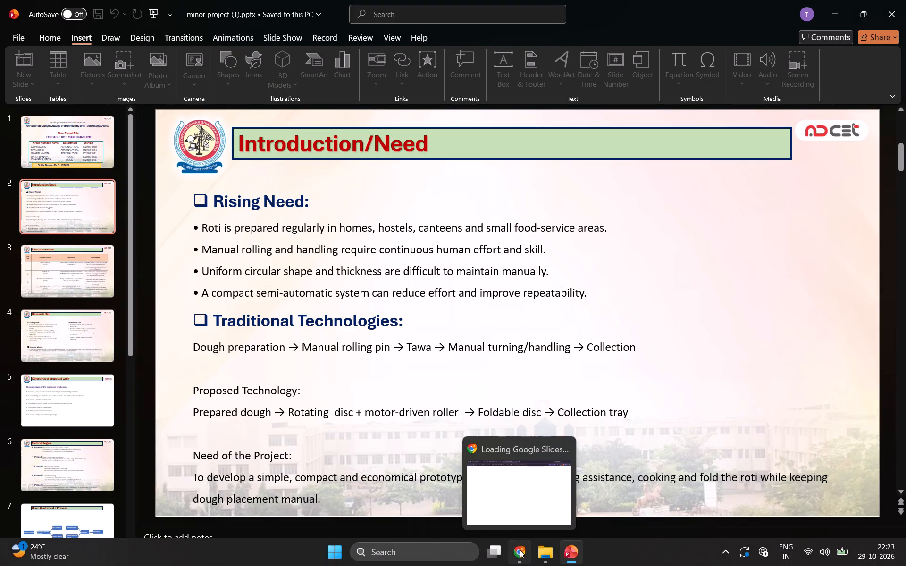
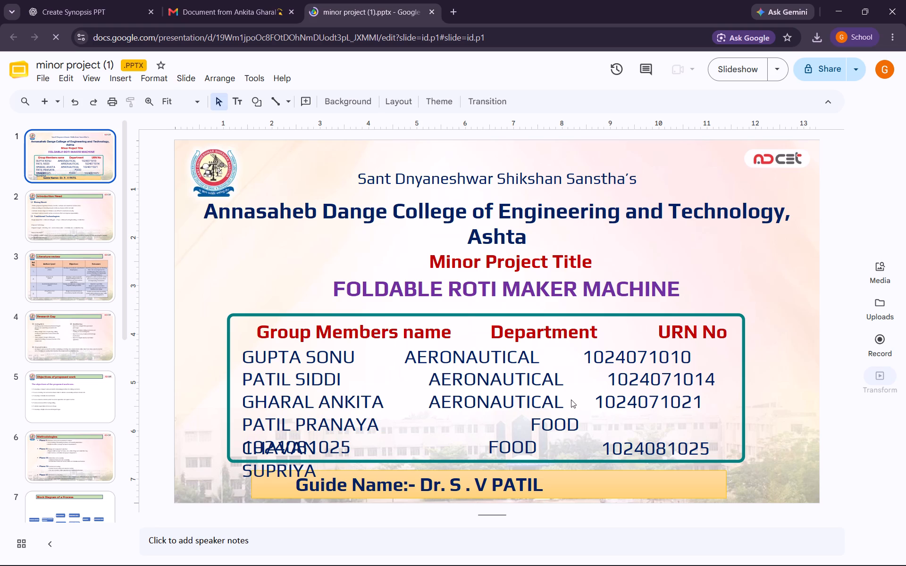
# Remove the surplus spaces before FOOD in the fourth group member's row on the title slide.
pyautogui.click(530, 426)
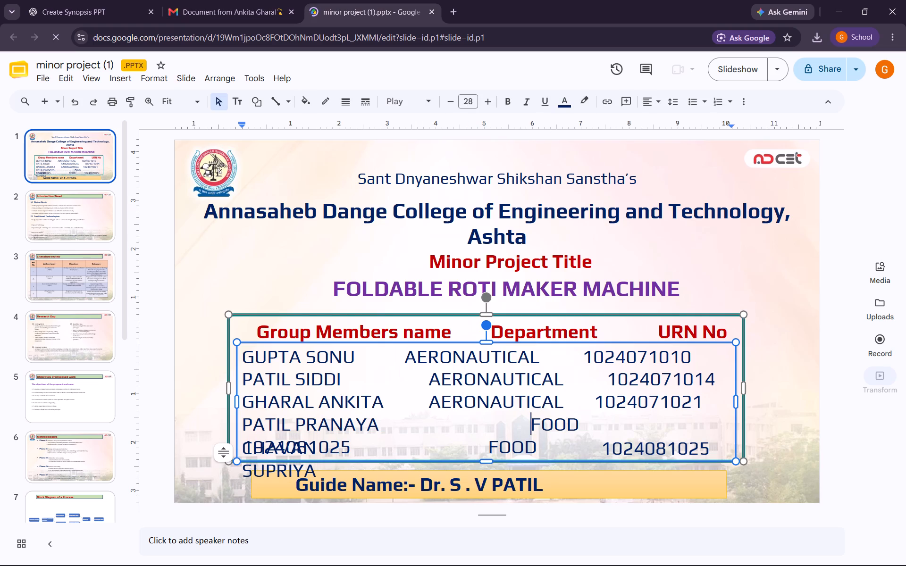
pyautogui.press('BackSpace')
pyautogui.press('BackSpace')
pyautogui.press('BackSpace')
pyautogui.press('BackSpace')
pyautogui.press('BackSpace')
pyautogui.press('BackSpace')
pyautogui.press('BackSpace')
pyautogui.press('BackSpace')
pyautogui.press('BackSpace')
pyautogui.press('BackSpace')
pyautogui.press('BackSpace')
pyautogui.press('BackSpace')
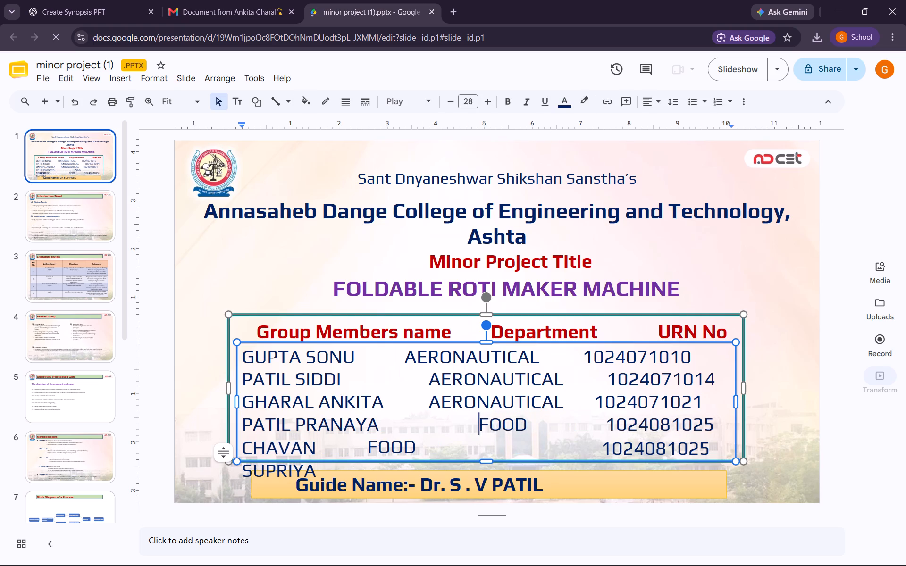
pyautogui.press('BackSpace')
pyautogui.press('BackSpace')
pyautogui.press('BackSpace')
pyautogui.press('BackSpace')
pyautogui.press('BackSpace')
pyautogui.press('BackSpace')
pyautogui.press('BackSpace')
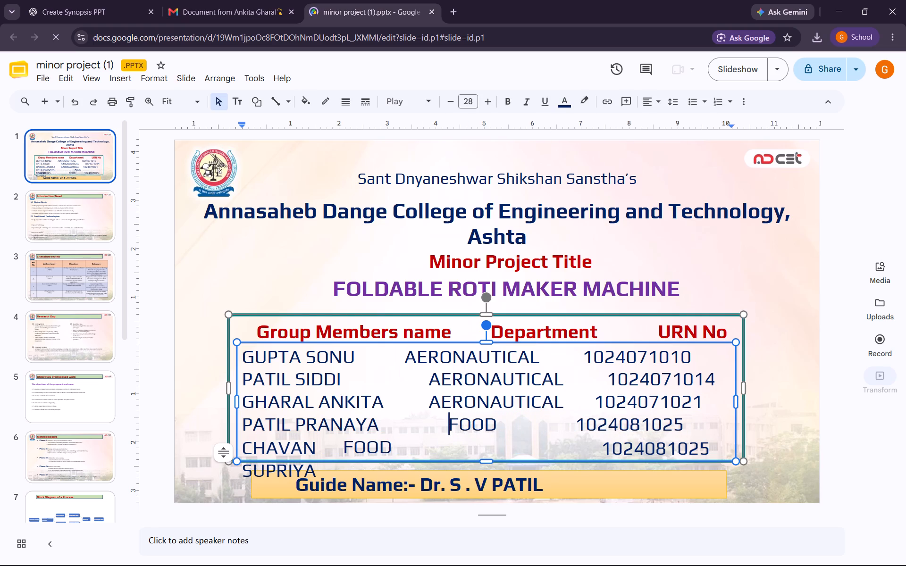
pyautogui.press('BackSpace')
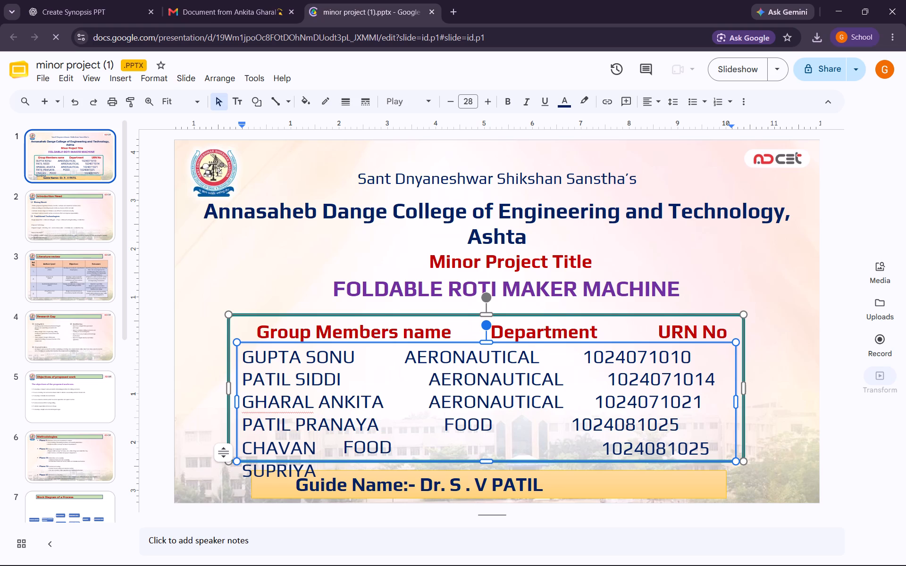
# Change the fourth group member's department from FOOD to FOOD-technology.
pyautogui.click(499, 422)
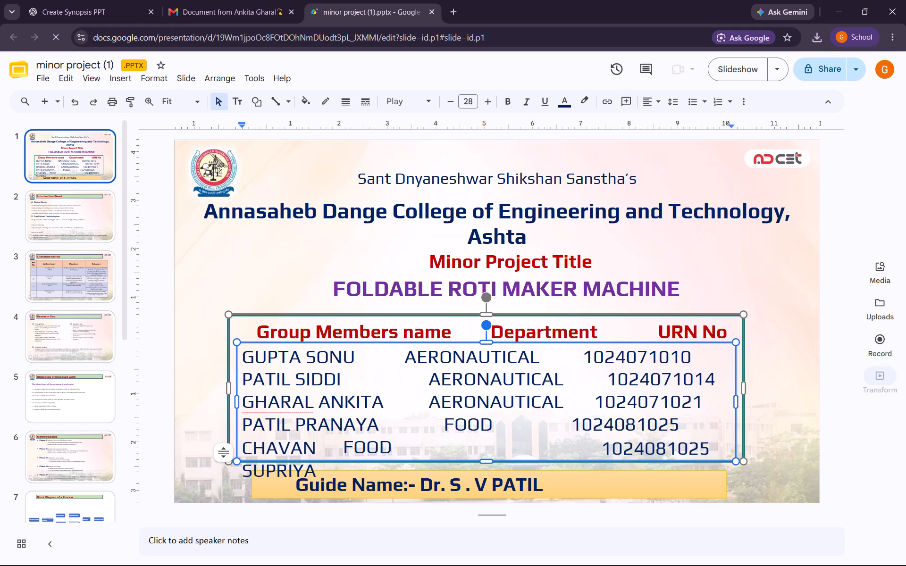
pyautogui.click(495, 422)
pyautogui.press('BackSpace')
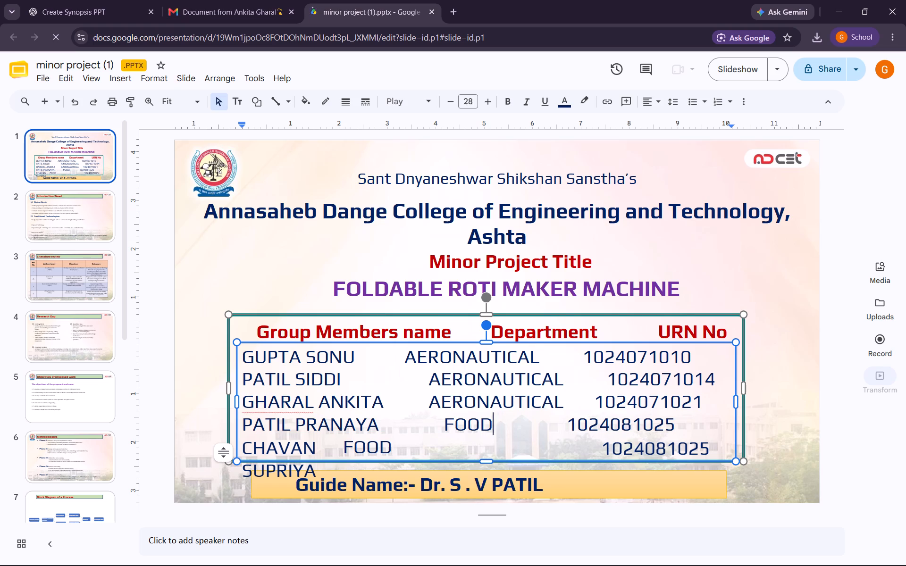
pyautogui.write('Tech')
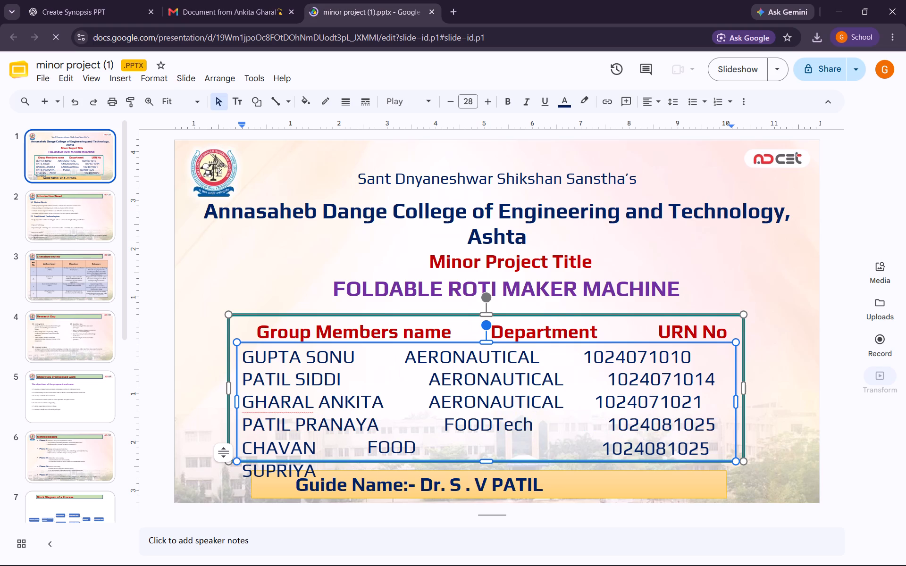
pyautogui.press('BackSpace')
pyautogui.press('BackSpace')
pyautogui.press('BackSpace')
pyautogui.press('BackSpace')
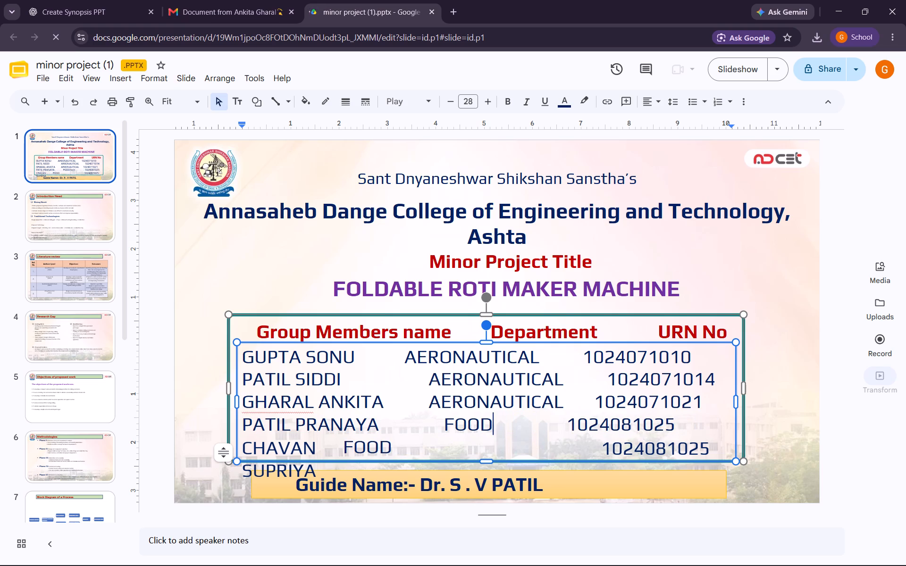
pyautogui.press('-')
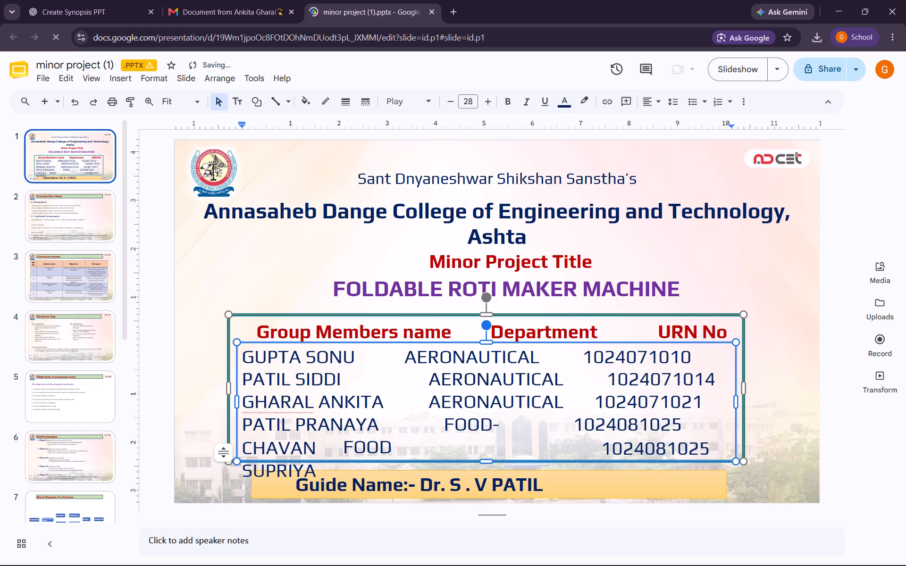
pyautogui.write('techn')
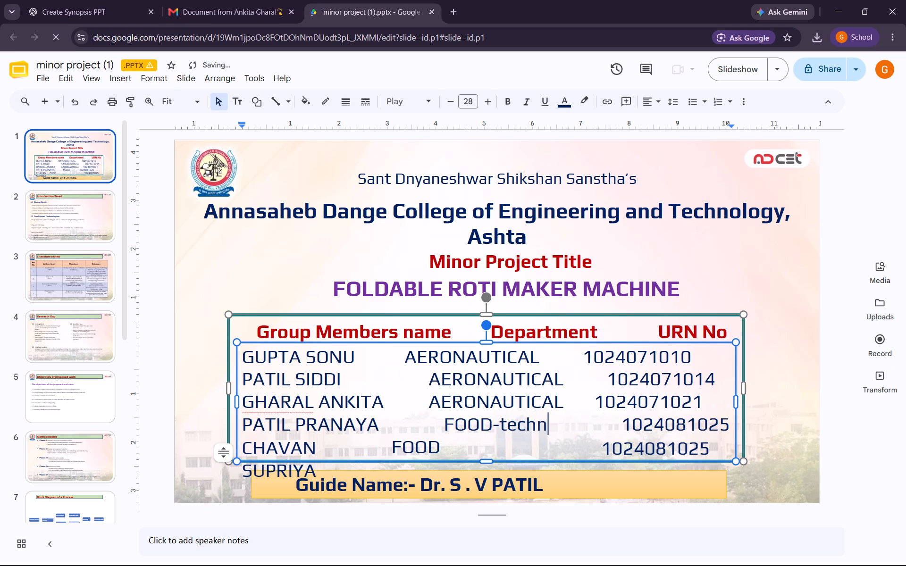
pyautogui.write('ology')
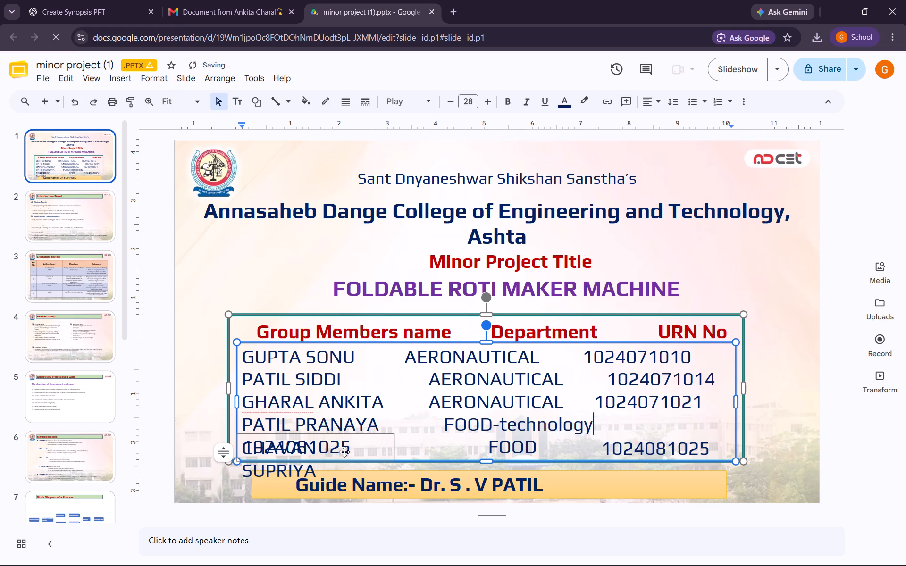
# Remove four spaces before FOOD-technology in the fourth member's row.
pyautogui.doubleClick(357, 445)
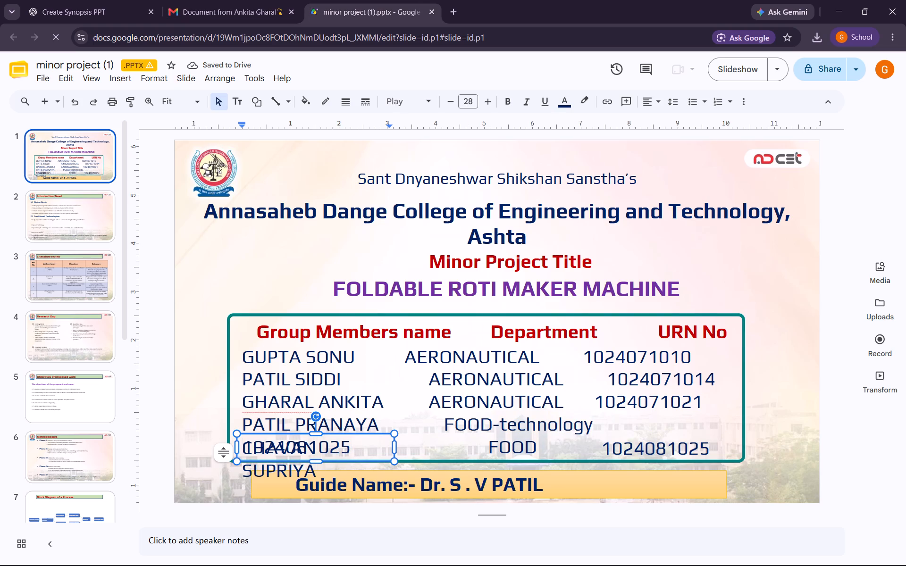
pyautogui.click(445, 451)
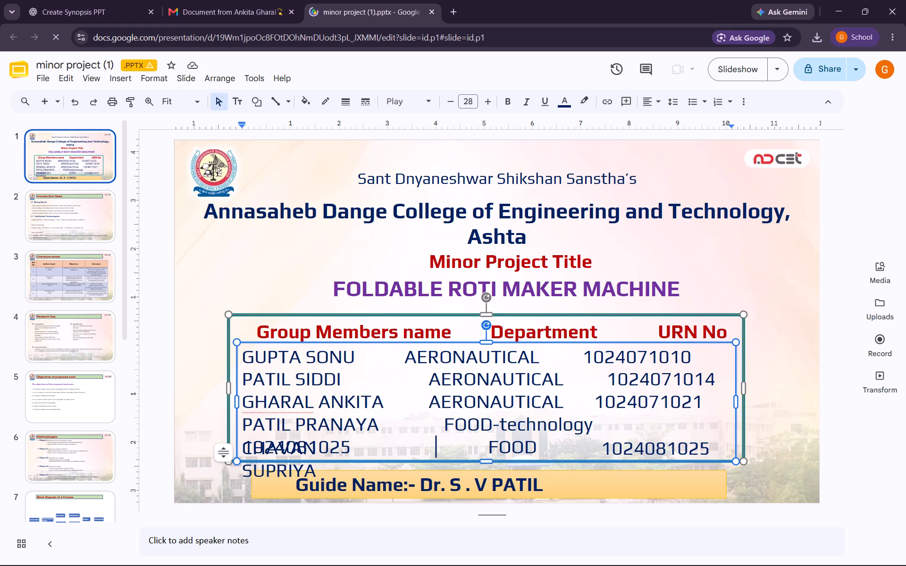
pyautogui.click(441, 420)
pyautogui.press('BackSpace')
pyautogui.press('BackSpace')
pyautogui.press('BackSpace')
pyautogui.press('BackSpace')
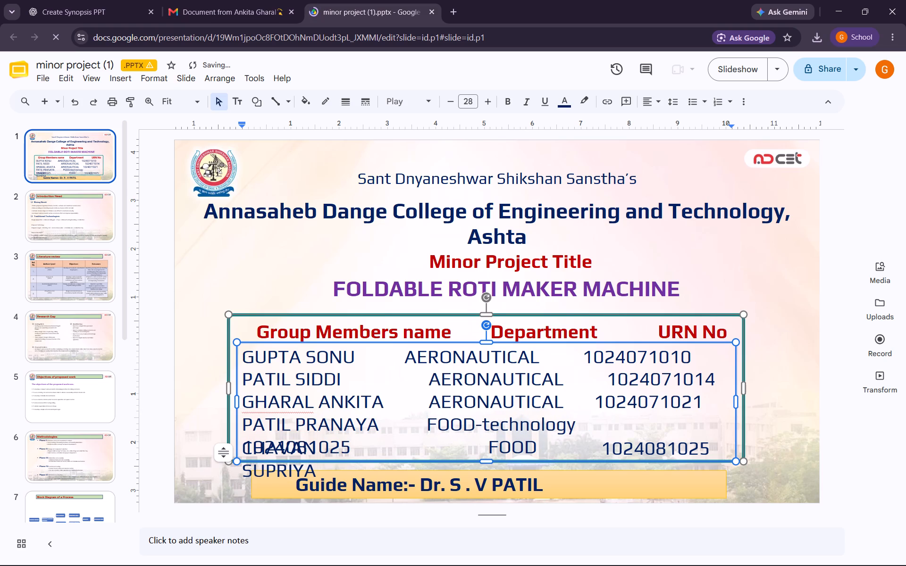
# Remove five spaces between FOOD-technology and the URN number in the fourth member's row.
pyautogui.click(248, 447)
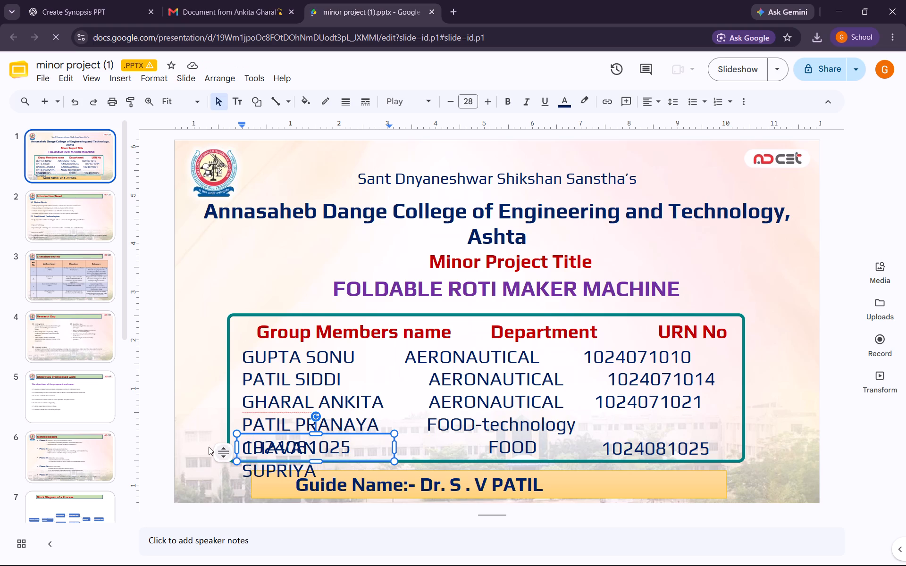
pyautogui.click(205, 423)
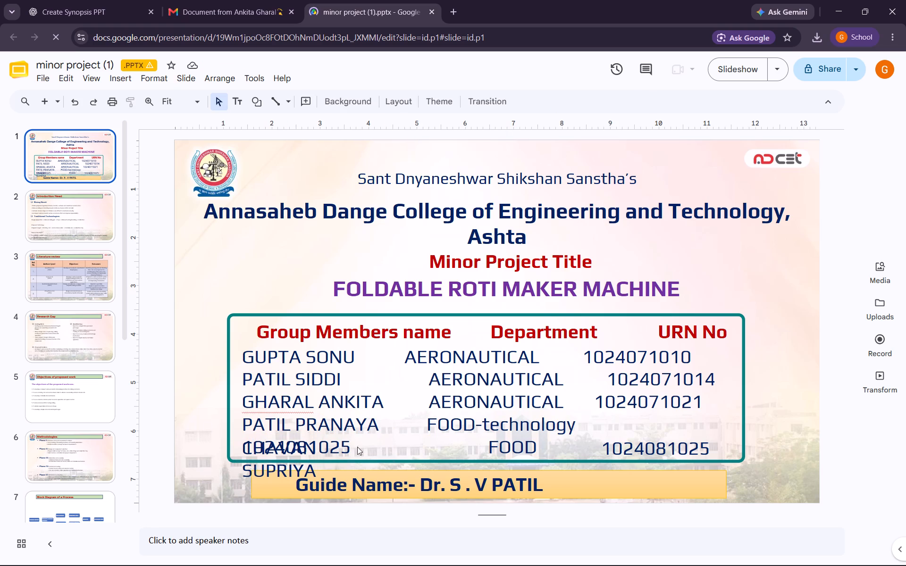
pyautogui.click(373, 450)
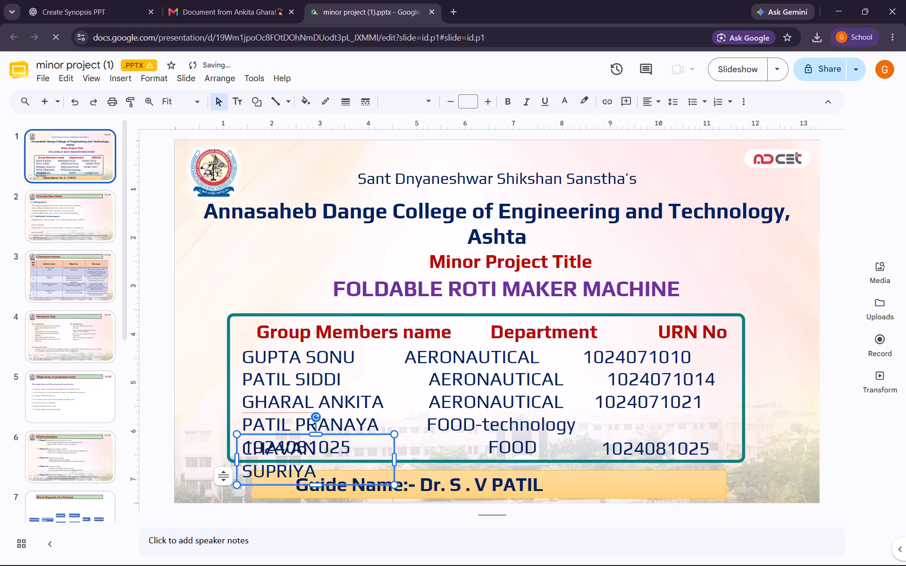
pyautogui.click(401, 445)
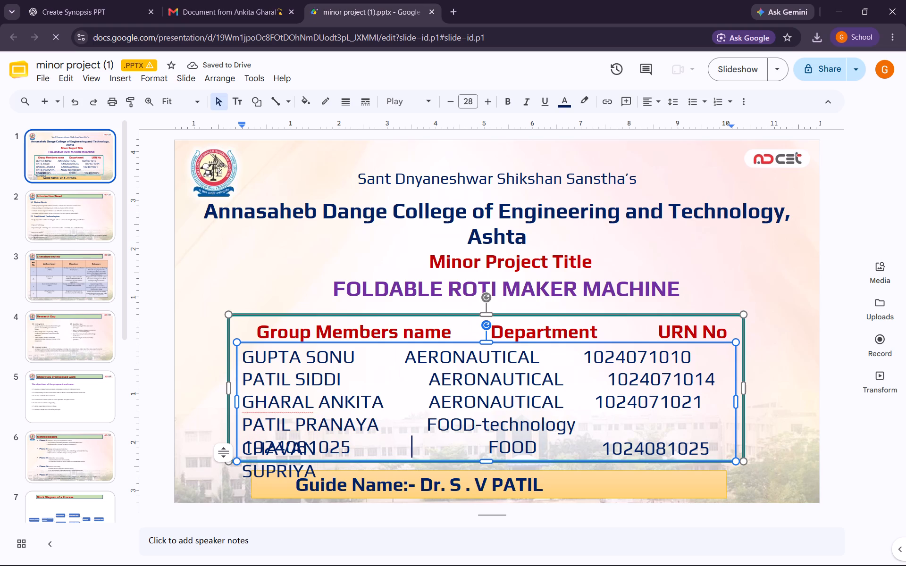
pyautogui.click(597, 425)
pyautogui.press('BackSpace')
pyautogui.press('BackSpace')
pyautogui.press('BackSpace')
pyautogui.press('BackSpace')
pyautogui.press('BackSpace')
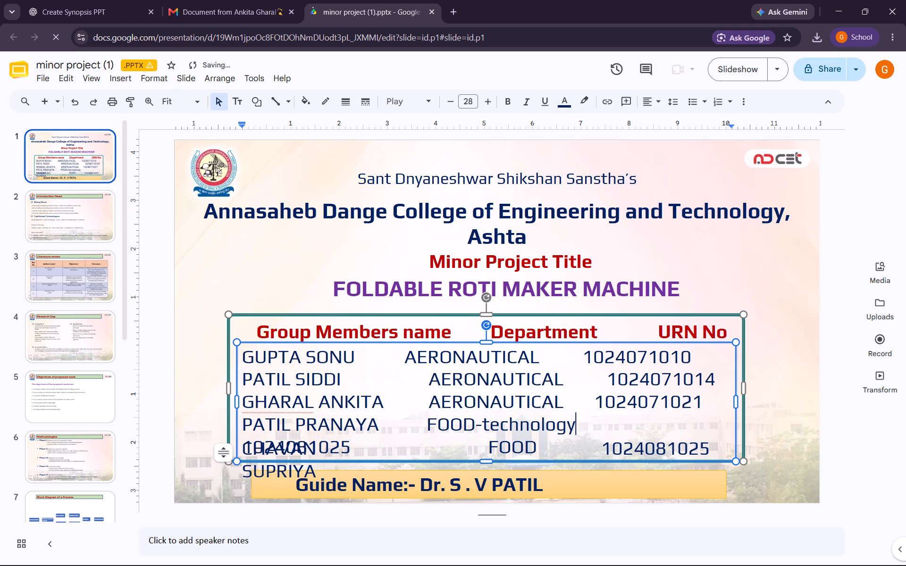
# Remove four more spaces before FOOD-technology in the fourth member's row so its URN number fits on the same line.
pyautogui.click(422, 433)
pyautogui.press('BackSpace')
pyautogui.press('BackSpace')
pyautogui.press('BackSpace')
pyautogui.press('BackSpace')
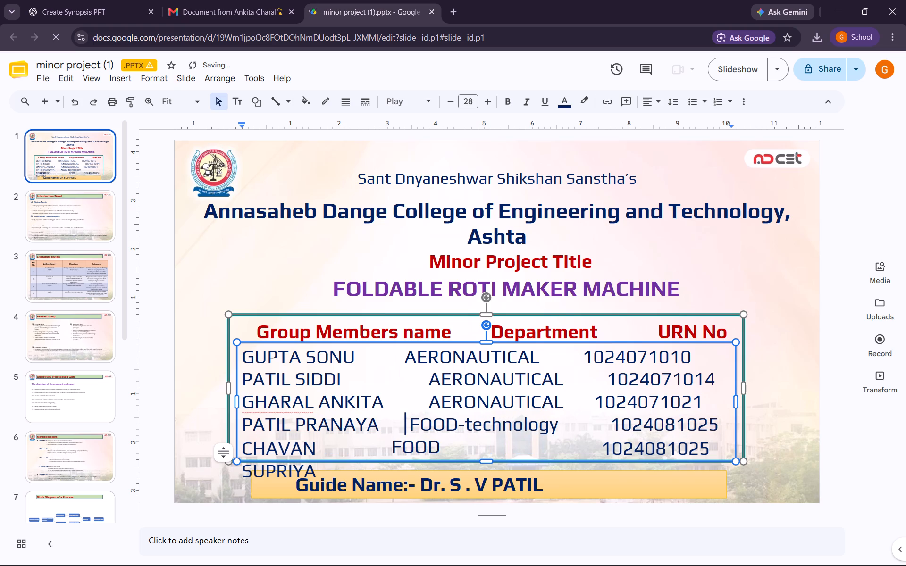
# Close up the gap before the fourth member's URN number by five spaces to line it up with the URN column.
pyautogui.click(609, 422)
pyautogui.press('BackSpace')
pyautogui.press('BackSpace')
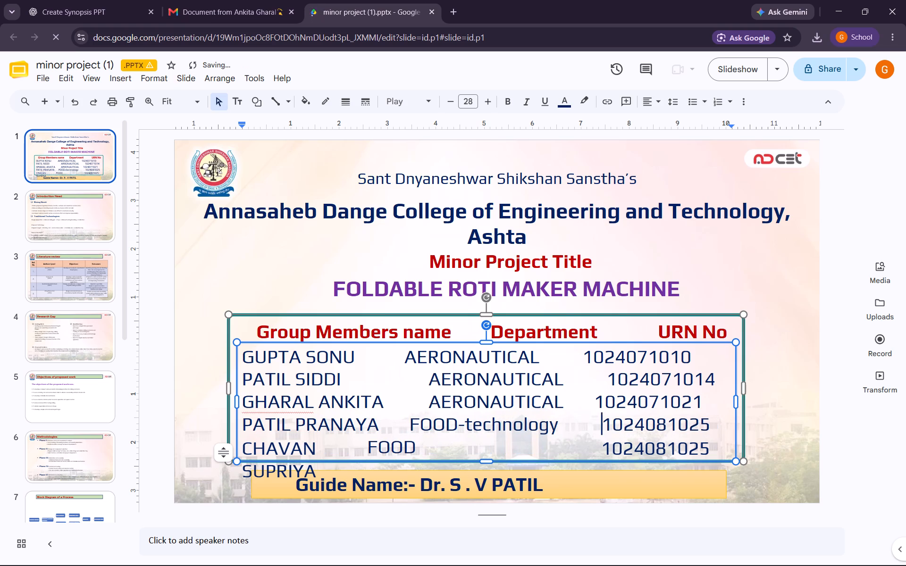
pyautogui.press('BackSpace')
pyautogui.press('BackSpace')
pyautogui.press('BackSpace')
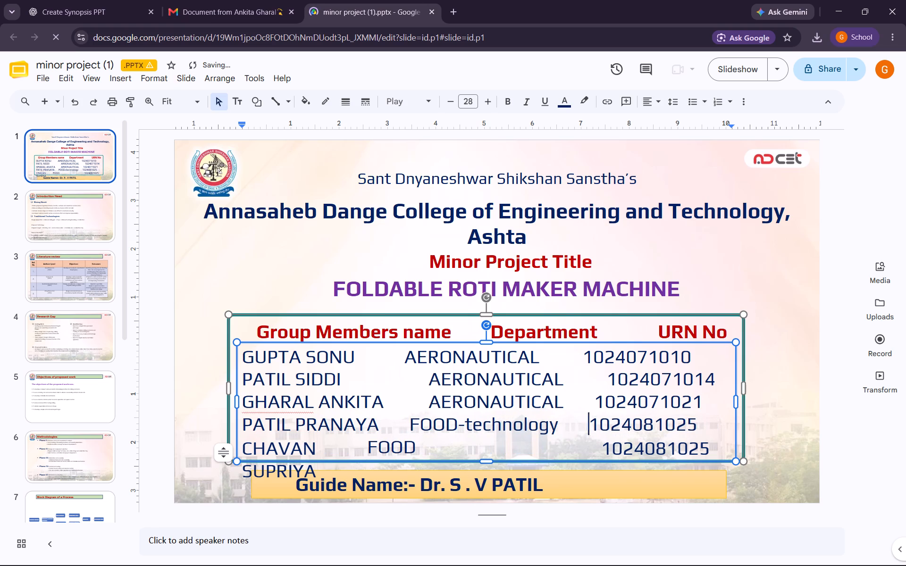
# Remove surplus spaces before the second and third members' URN numbers to line them up with the first row's number.
pyautogui.click(610, 376)
pyautogui.press('BackSpace')
pyautogui.press('BackSpace')
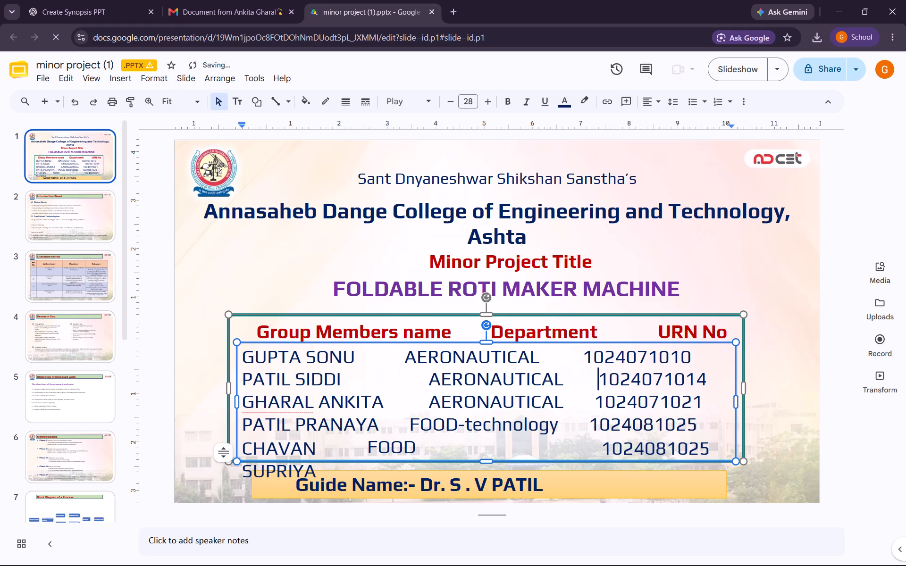
pyautogui.press('BackSpace')
pyautogui.press('BackSpace')
pyautogui.press('BackSpace')
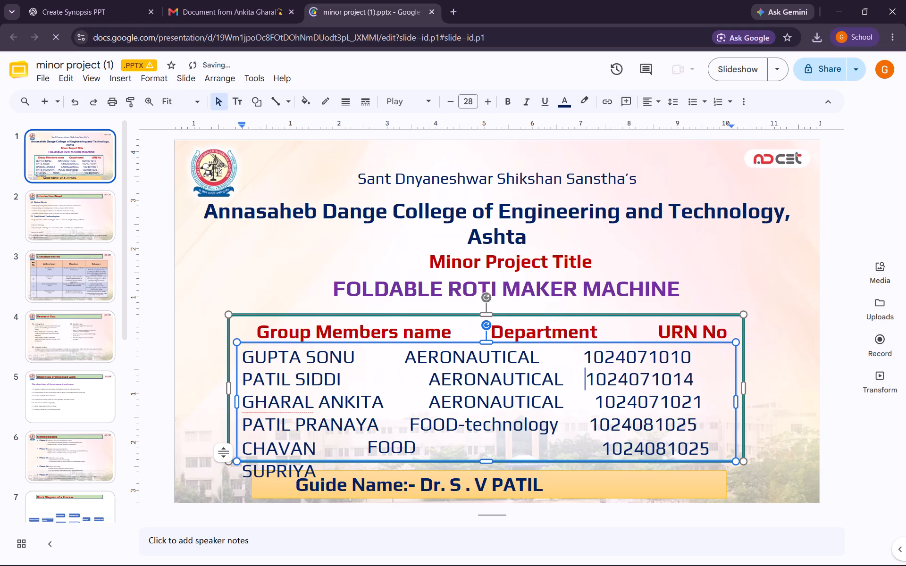
pyautogui.press('space')
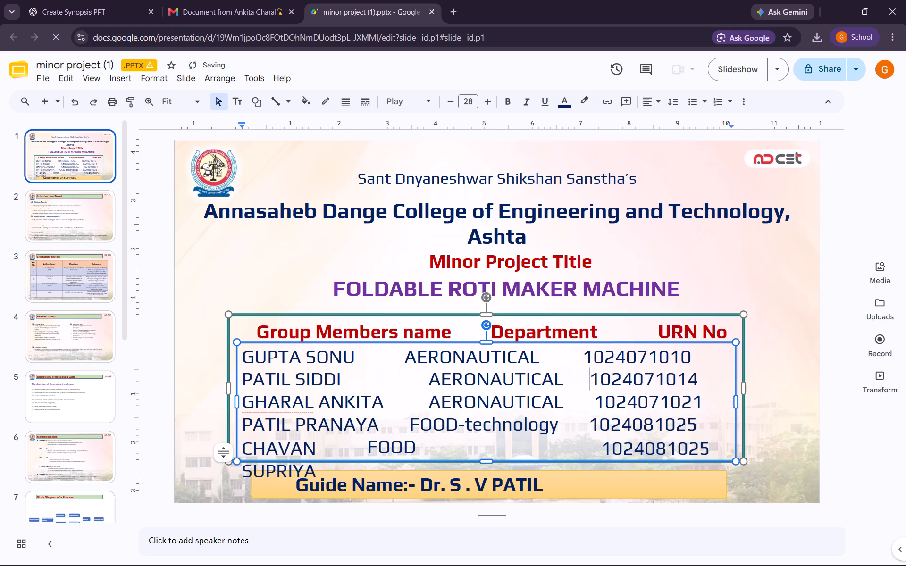
pyautogui.press('BackSpace')
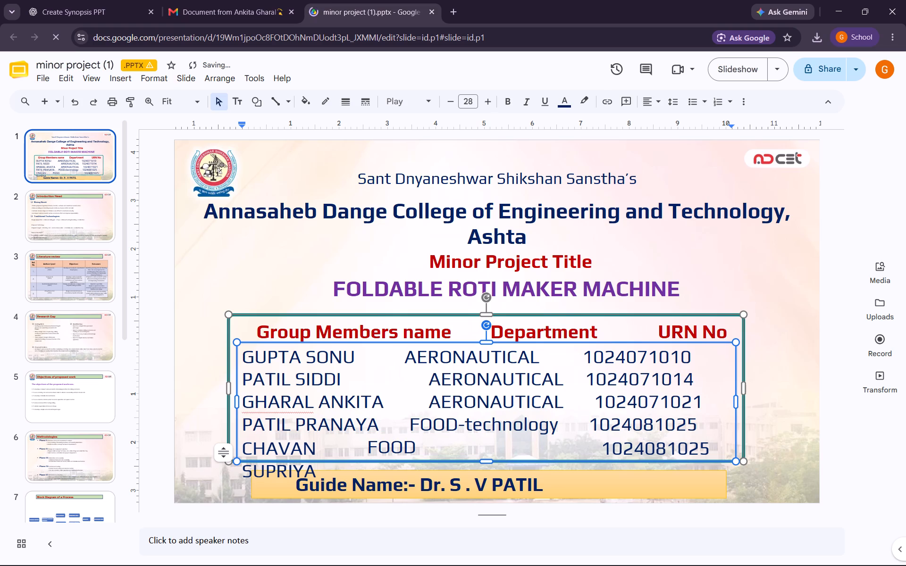
pyautogui.click(596, 402)
pyautogui.press('BackSpace')
pyautogui.press('BackSpace')
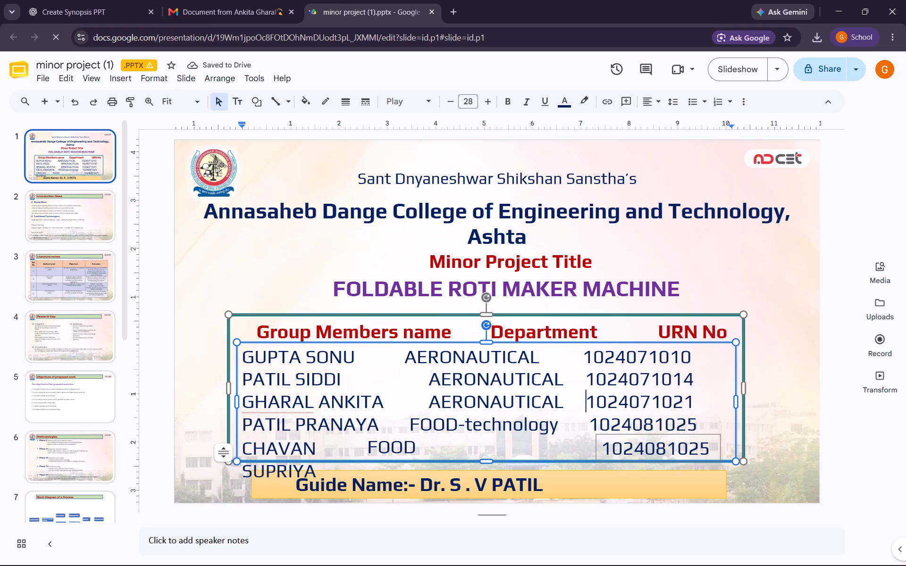
# Move the fifth member's URN number text box sideways to line it up under the fourth member's URN number.
pyautogui.moveTo(601, 445); pyautogui.dragTo(586, 441)
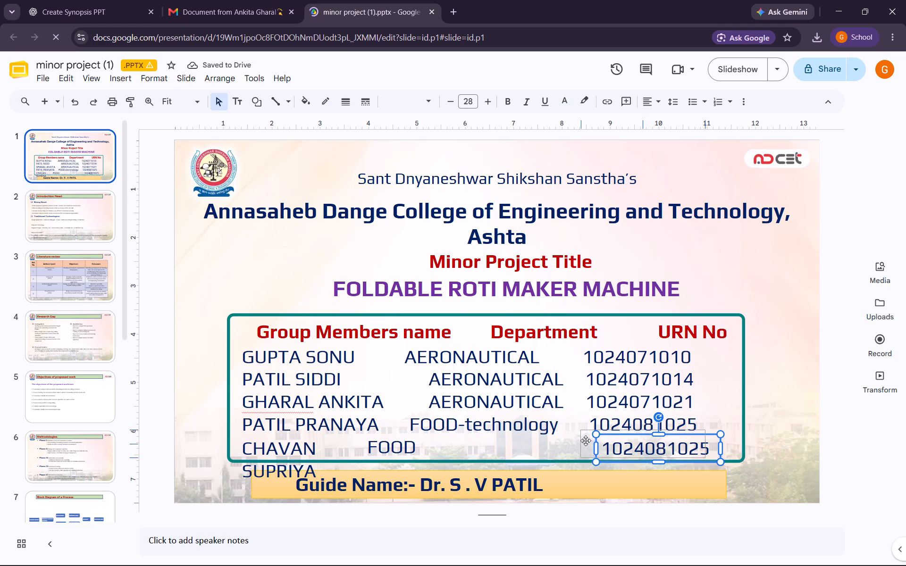
pyautogui.moveTo(586, 441); pyautogui.dragTo(596, 444)
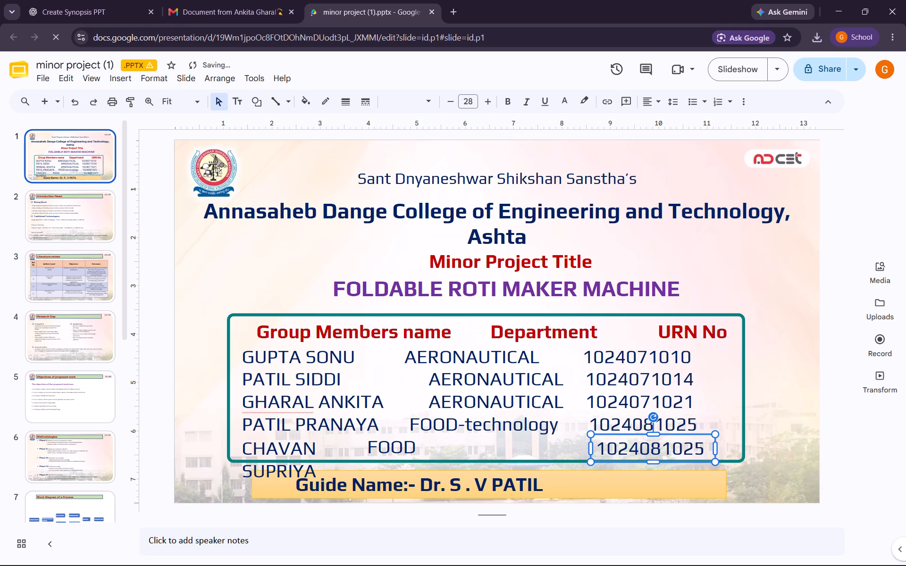
pyautogui.click(596, 444)
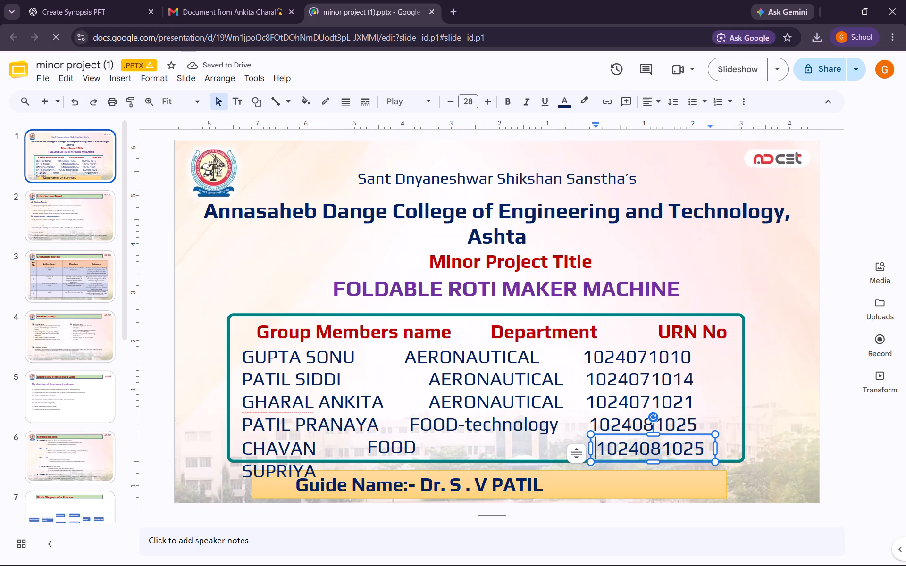
pyautogui.press('BackSpace')
pyautogui.press('BackSpace')
pyautogui.press('BackSpace')
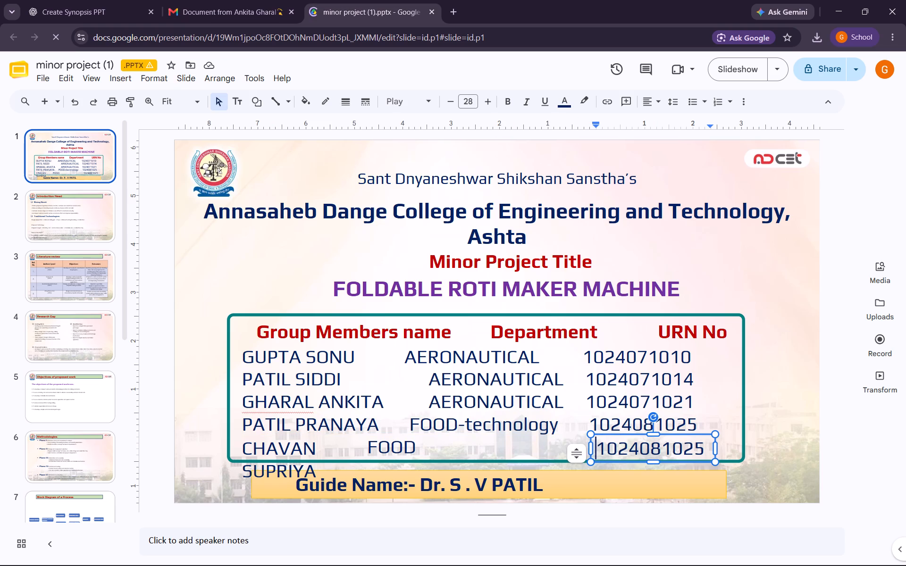
pyautogui.moveTo(653, 431); pyautogui.dragTo(647, 432)
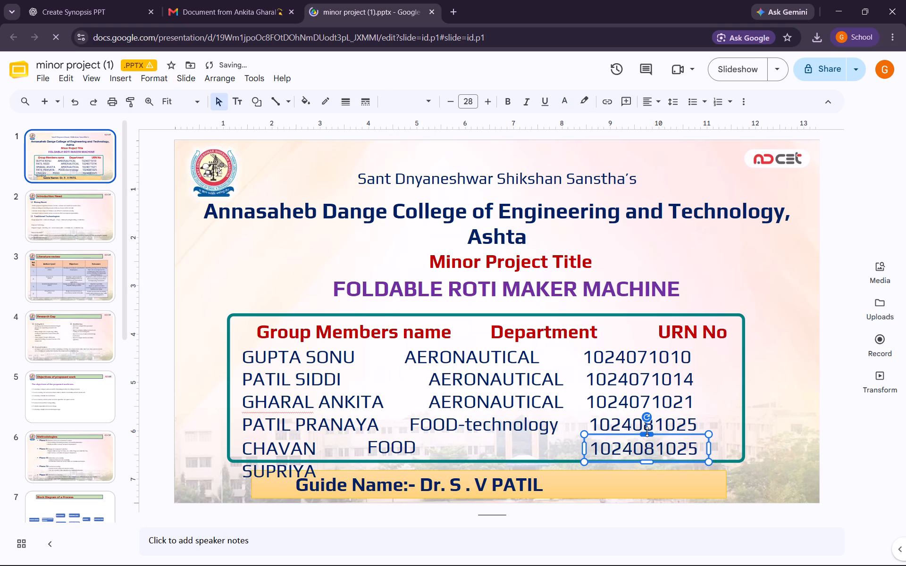
# Shift FOOD in the fifth member's row over by ten spaces so it lines up under FOOD-technology in the row above.
pyautogui.click(574, 416)
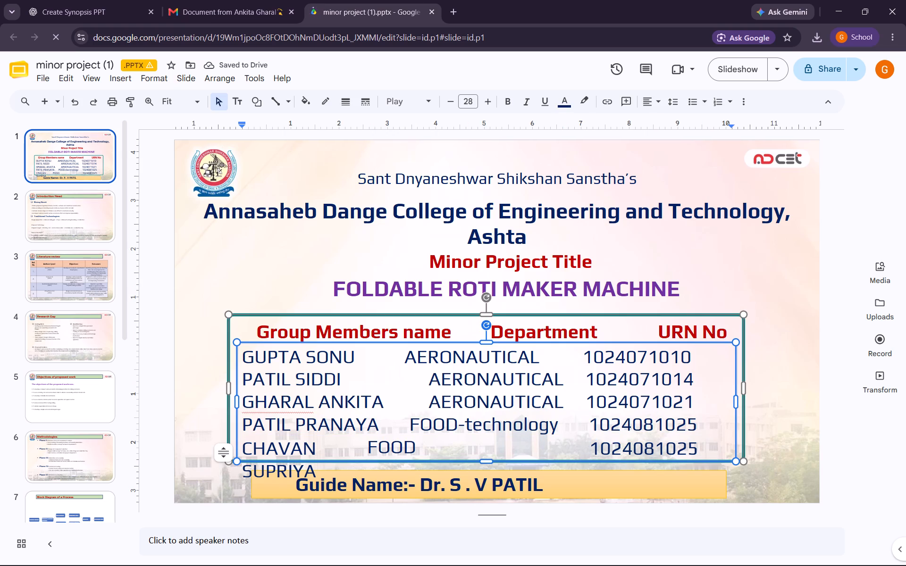
pyautogui.click(371, 447)
pyautogui.click(411, 441)
pyautogui.moveTo(413, 446); pyautogui.dragTo(369, 448)
pyautogui.hotkey('ctrl', 'x')
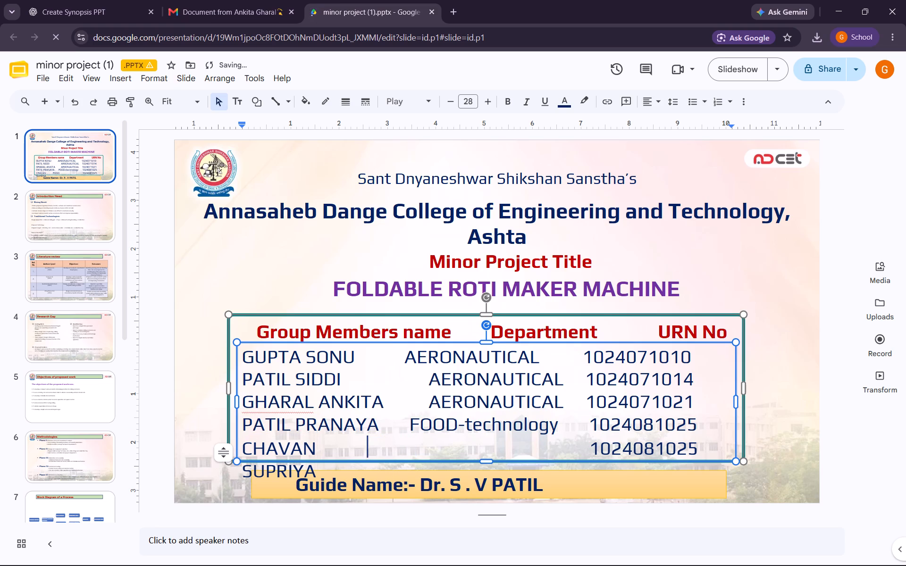
pyautogui.click(420, 449)
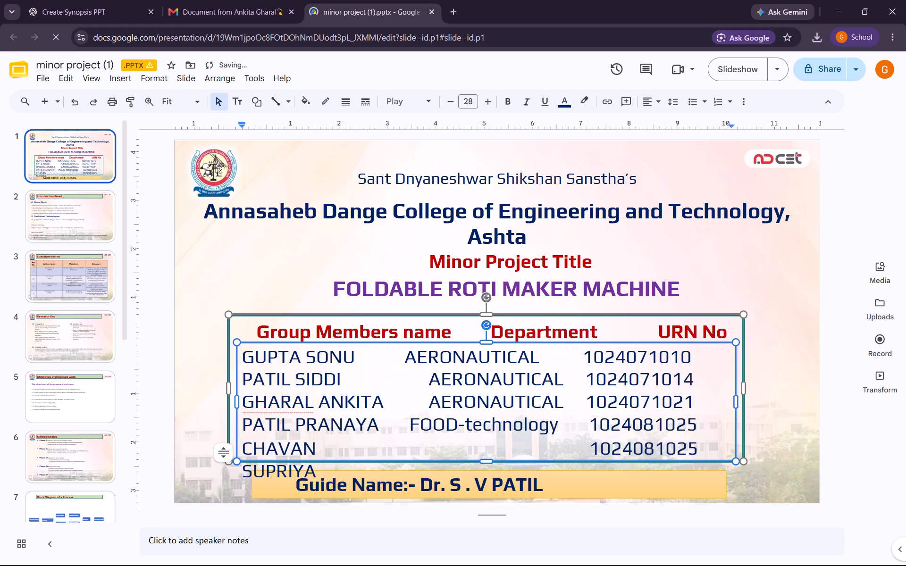
pyautogui.click(412, 443)
pyautogui.press('space')
pyautogui.press('space')
pyautogui.press('space')
pyautogui.press('space')
pyautogui.press('space')
pyautogui.press('space')
pyautogui.press('space')
pyautogui.press('space')
pyautogui.press('space')
pyautogui.press('space')
pyautogui.press('space')
pyautogui.hotkey('ctrl', 'v')
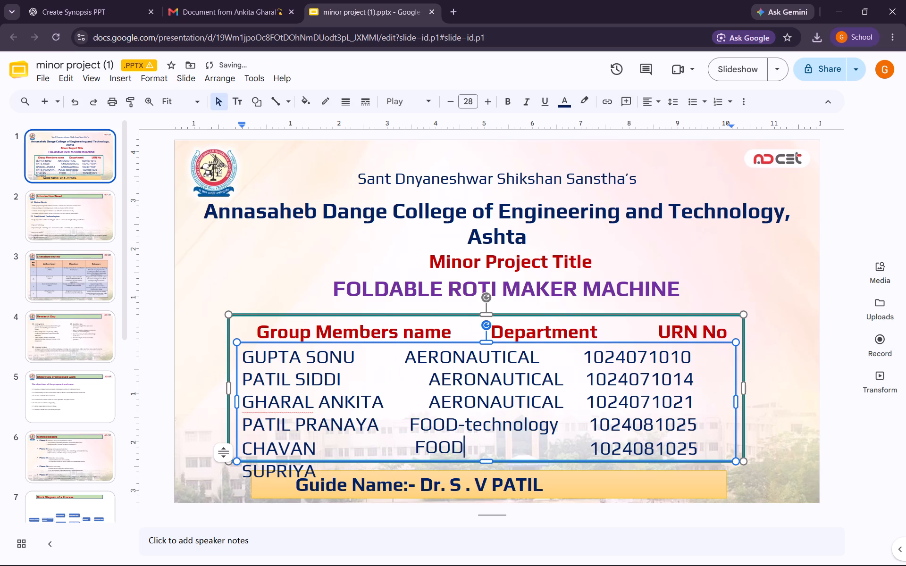
pyautogui.click(413, 453)
pyautogui.press('BackSpace')
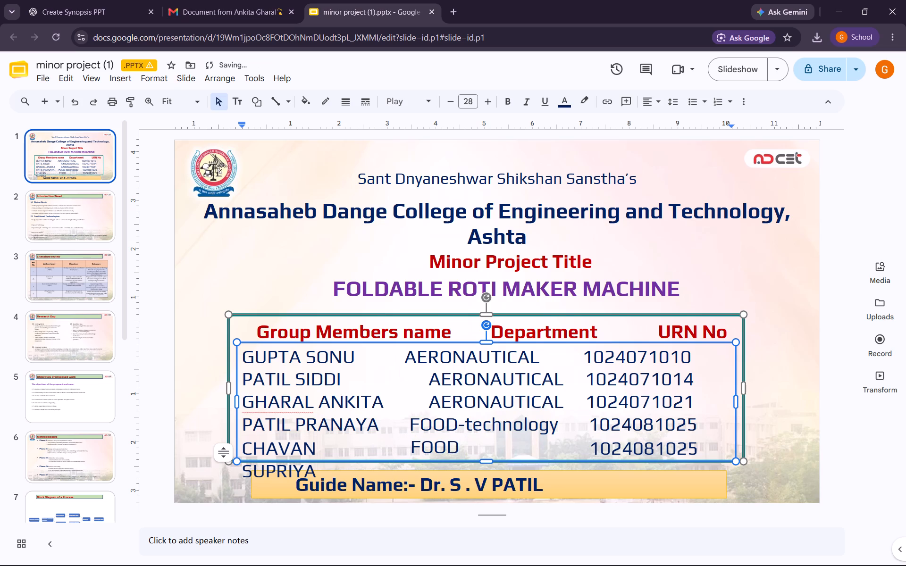
# Extend the fifth member's department from FOOD to FOOD-technology.
pyautogui.click(467, 449)
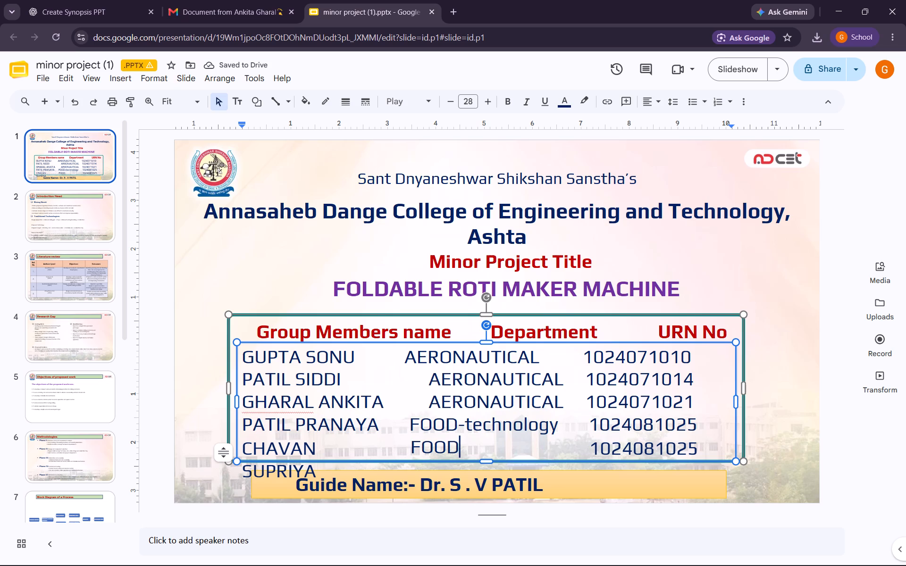
pyautogui.press('-')
pyautogui.write('tech')
pyautogui.write('no')
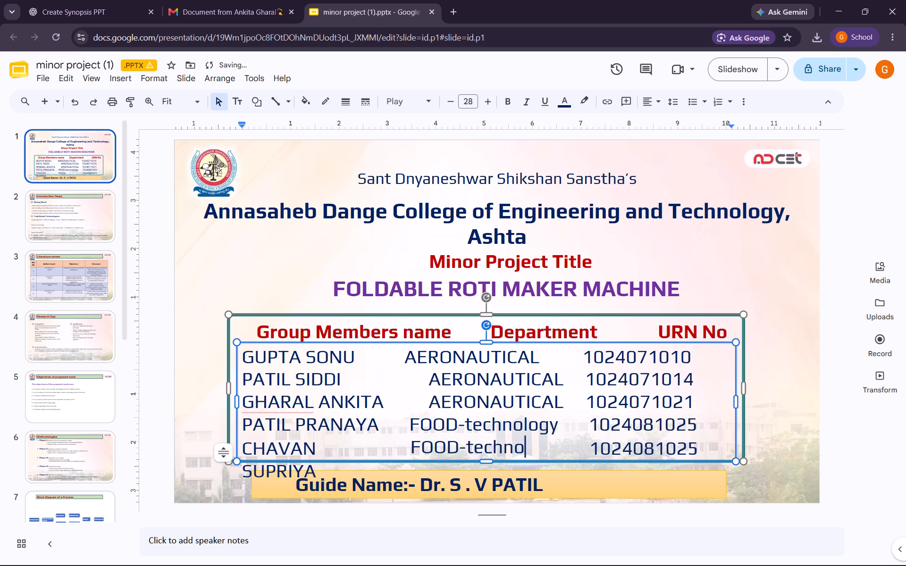
pyautogui.write('logy')
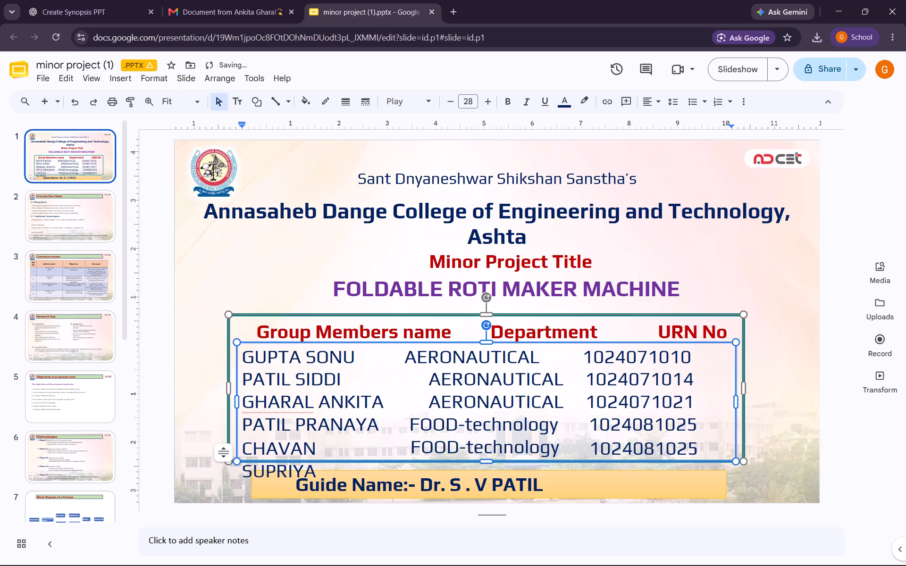
# Capitalize the T in the fourth and fifth members' departments so both read FOOD-Technology.
pyautogui.click(475, 432)
pyautogui.press('BackSpace')
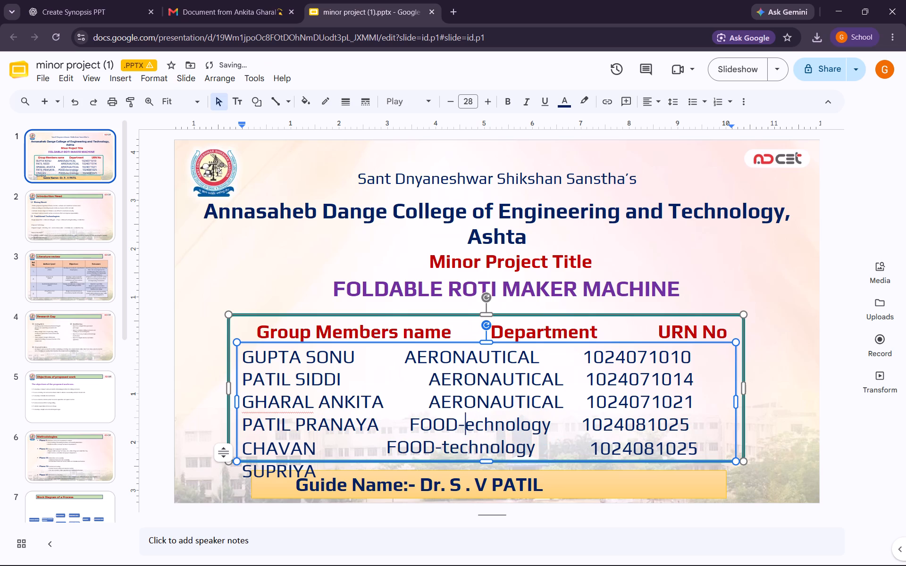
pyautogui.hotkey('shift', 't')
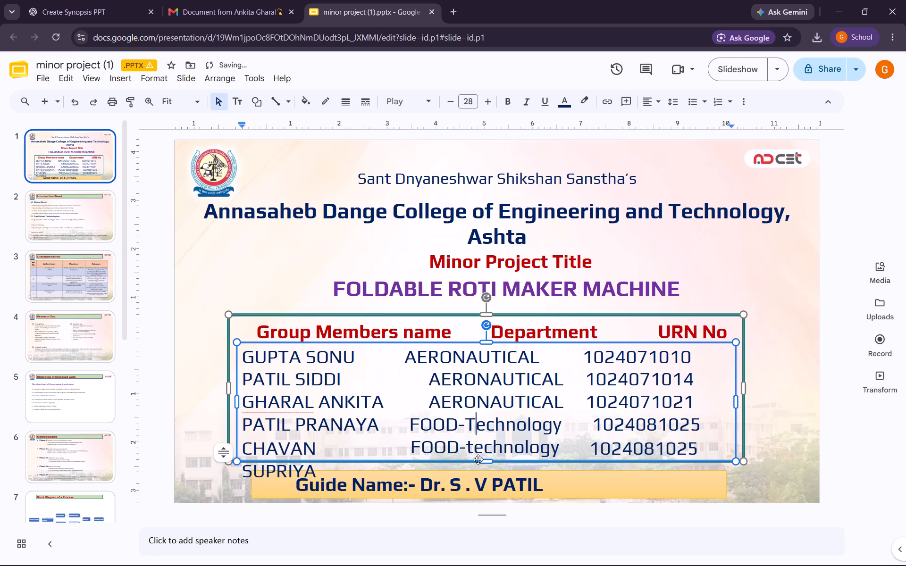
pyautogui.click(475, 449)
pyautogui.press('BackSpace')
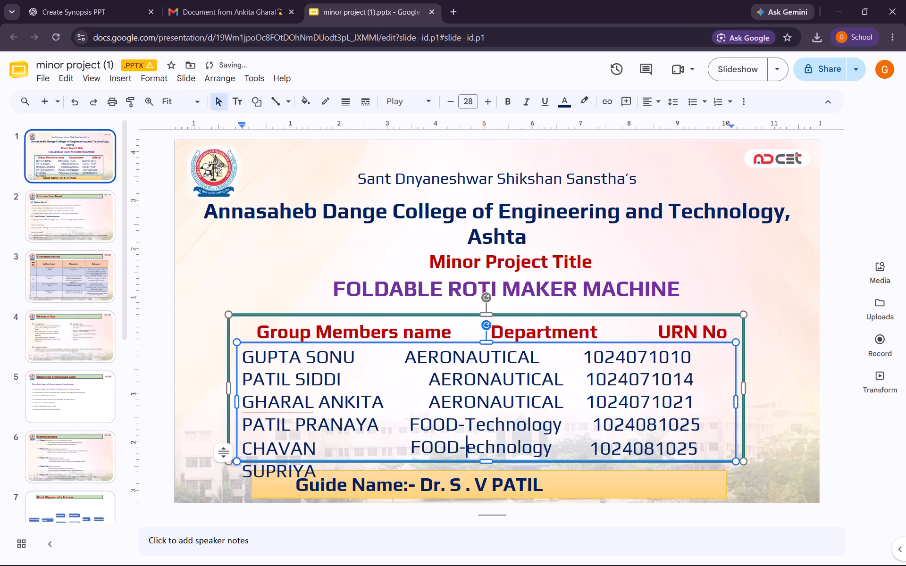
pyautogui.hotkey('shift', 't')
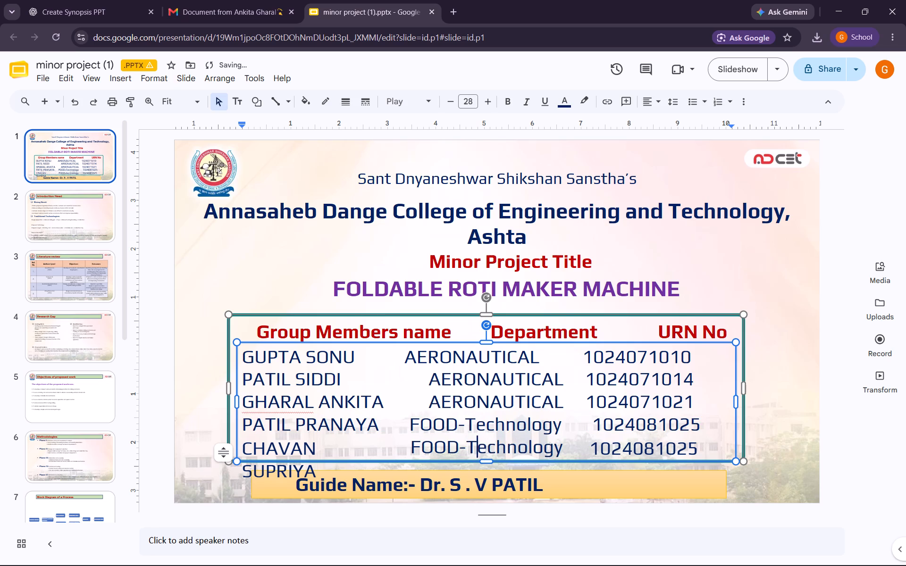
# Remove four spaces before AERONAUTICAL in the third member's row.
pyautogui.click(431, 401)
pyautogui.press('BackSpace')
pyautogui.press('BackSpace')
pyautogui.press('BackSpace')
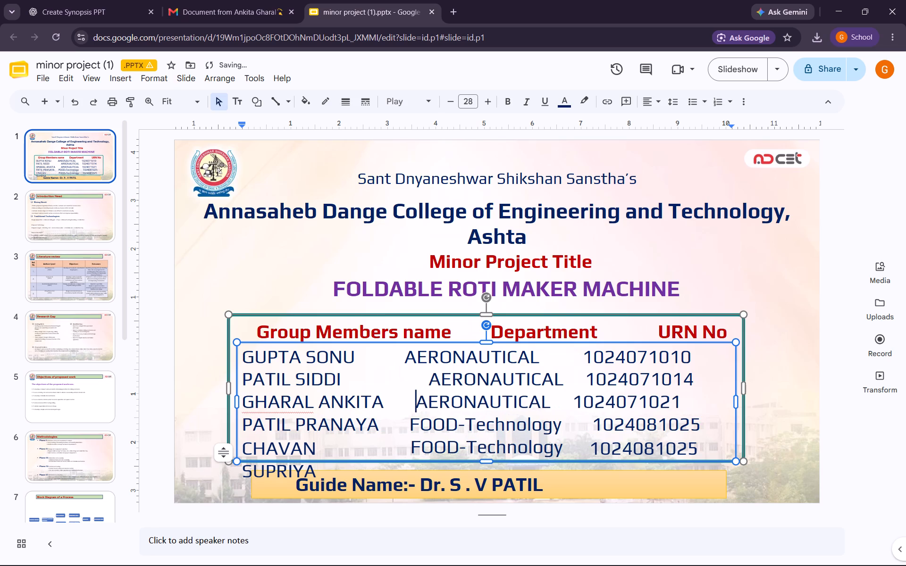
pyautogui.press('BackSpace')
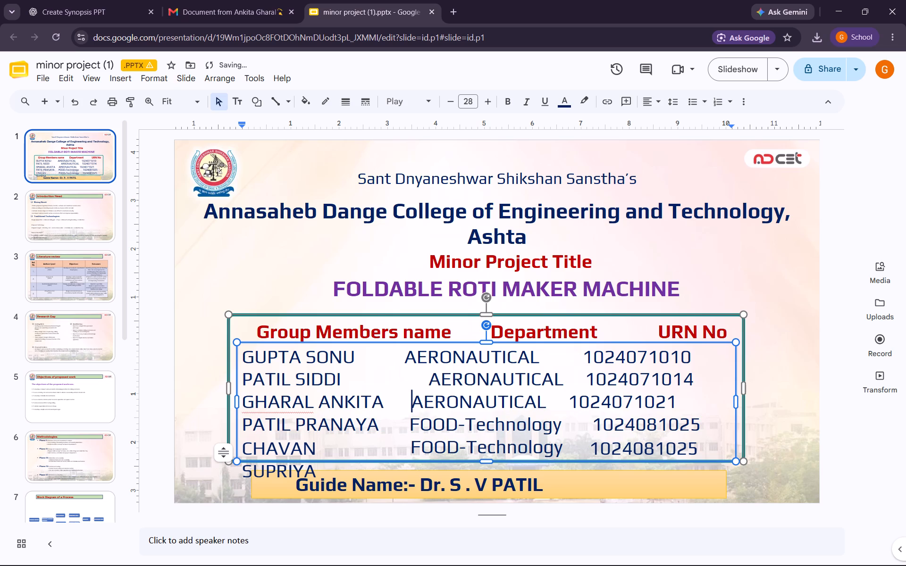
# Reduce the gap before AERONAUTICAL in the second member's row to line it up with the first row's department.
pyautogui.click(421, 372)
pyautogui.press('BackSpace')
pyautogui.press('BackSpace')
pyautogui.press('BackSpace')
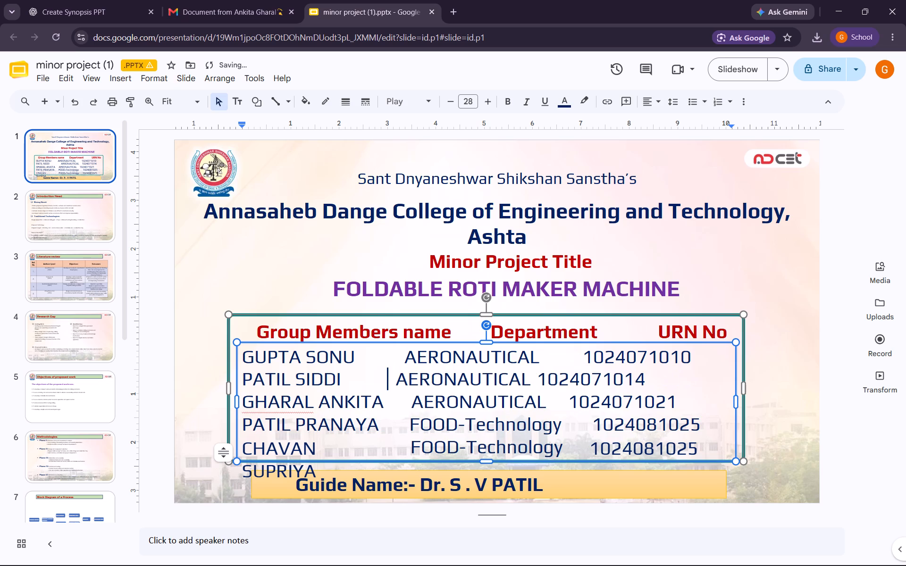
pyautogui.press('space')
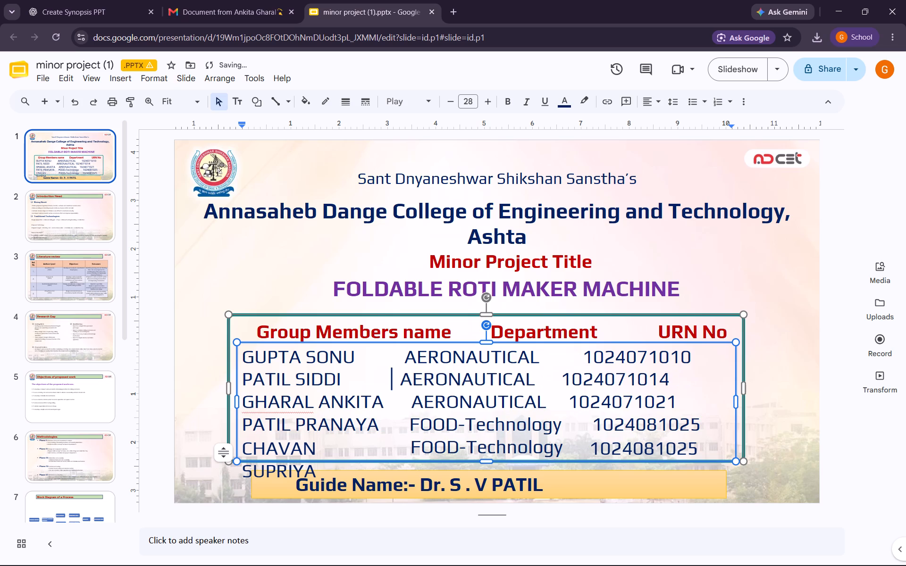
pyautogui.press('space')
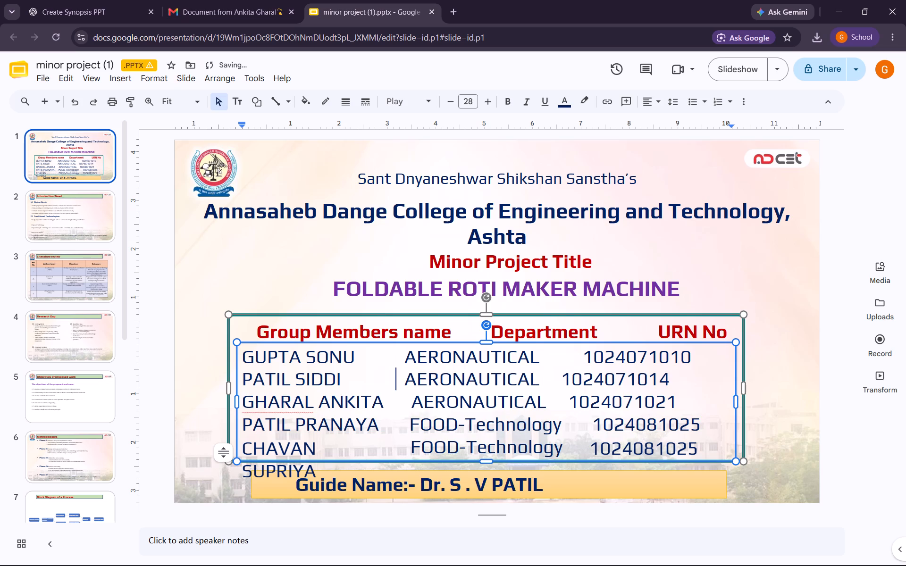
# Adjust the spacing before AERONAUTICAL in the third member's row to line it up with the two departments above.
pyautogui.click(415, 400)
pyautogui.press('BackSpace')
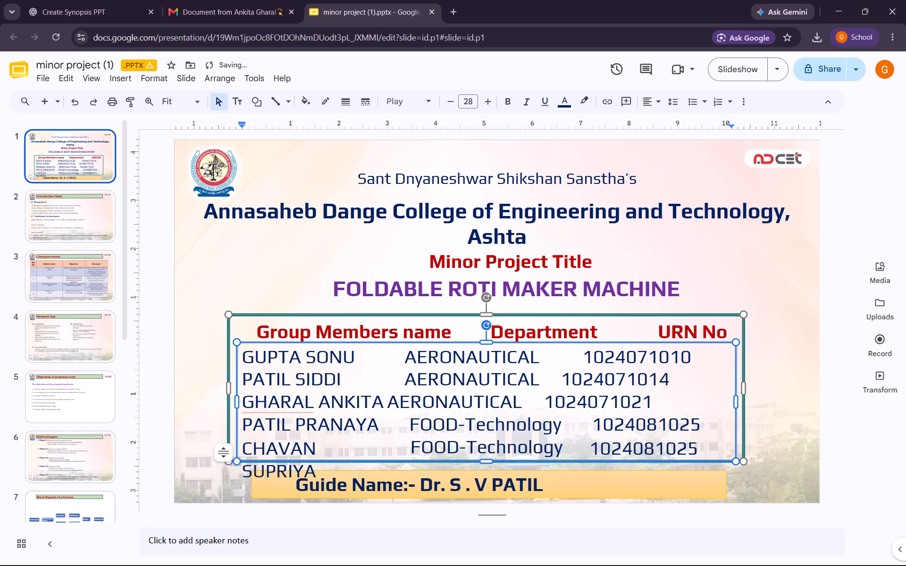
pyautogui.press('space')
pyautogui.press('space')
pyautogui.press('space')
pyautogui.press('space')
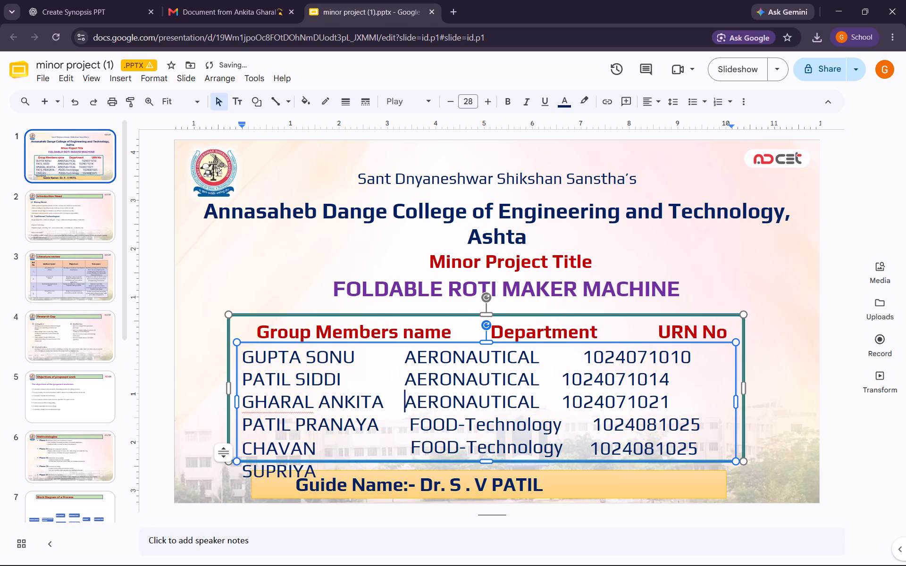
# Close up the gap before FOOD-Technology by one space in both the fourth and fifth members' rows to match the department column.
pyautogui.click(409, 428)
pyautogui.press('BackSpace')
pyautogui.press('BackSpace')
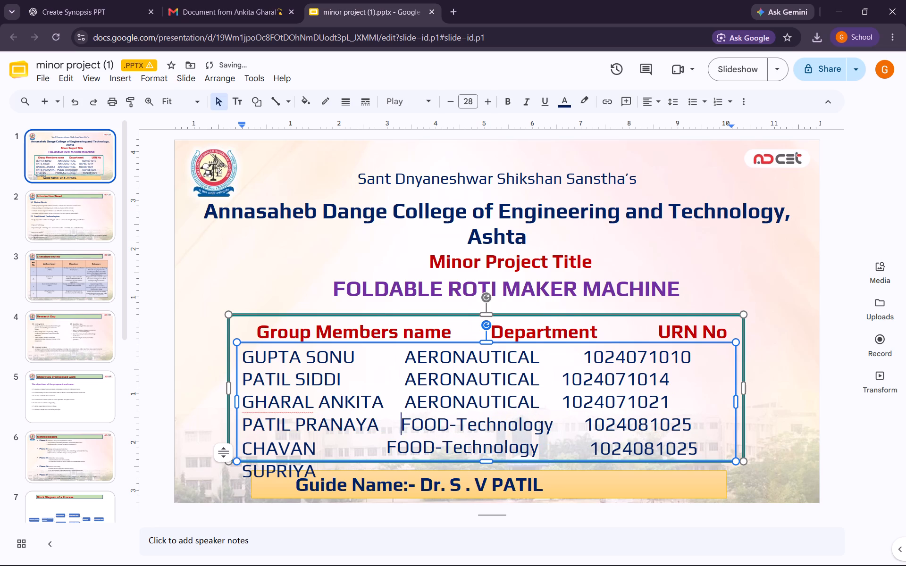
pyautogui.press('space')
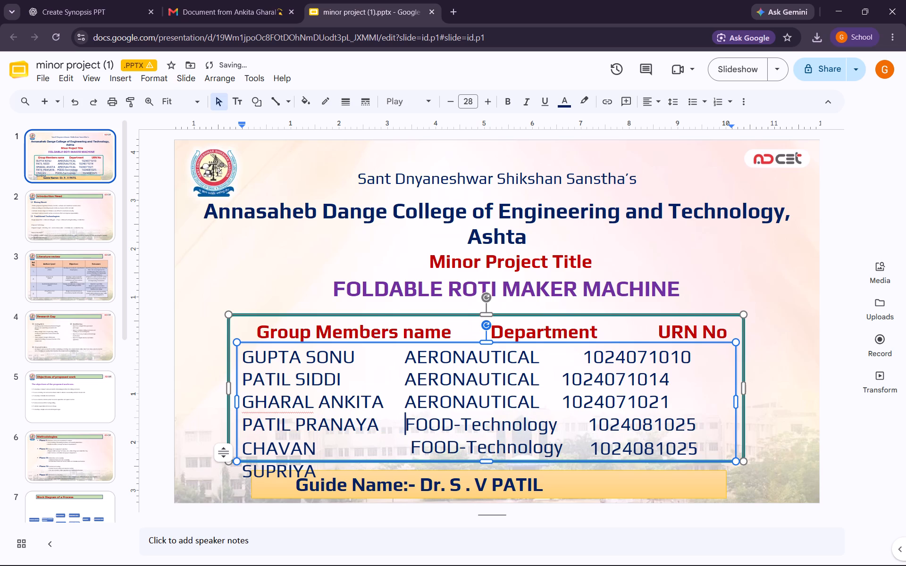
pyautogui.click(413, 445)
pyautogui.press('BackSpace')
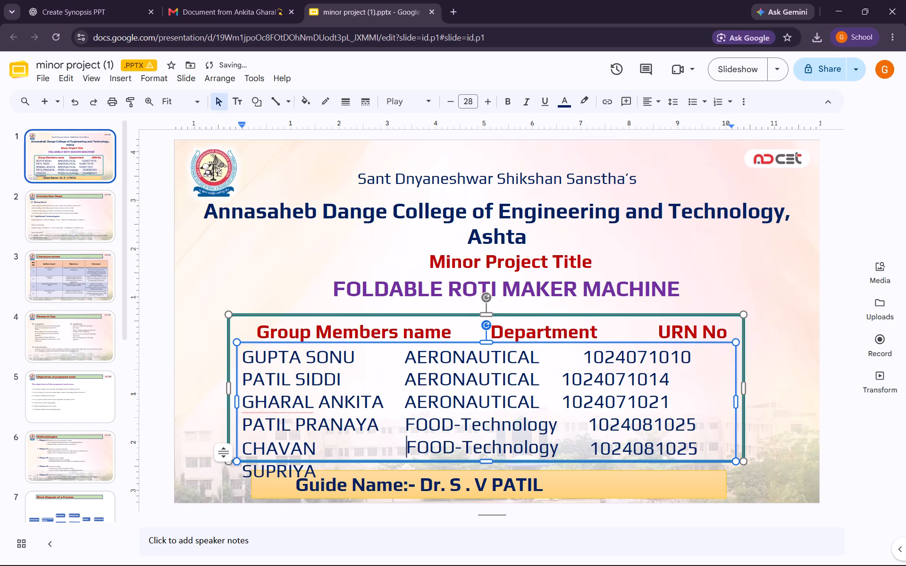
# Add six spaces before the URN number in the second member's row to move it into the URN column.
pyautogui.click(568, 380)
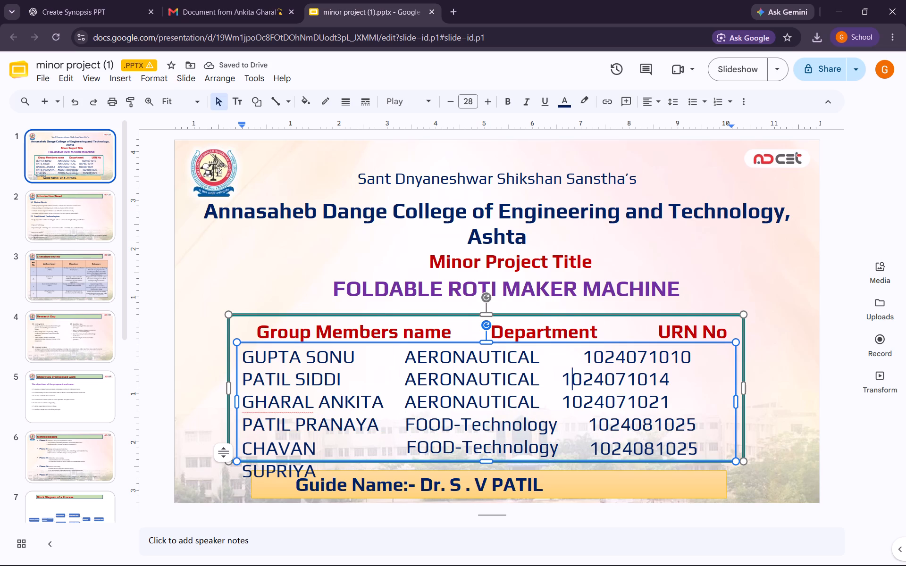
pyautogui.click(562, 379)
pyautogui.press('space')
pyautogui.press('space')
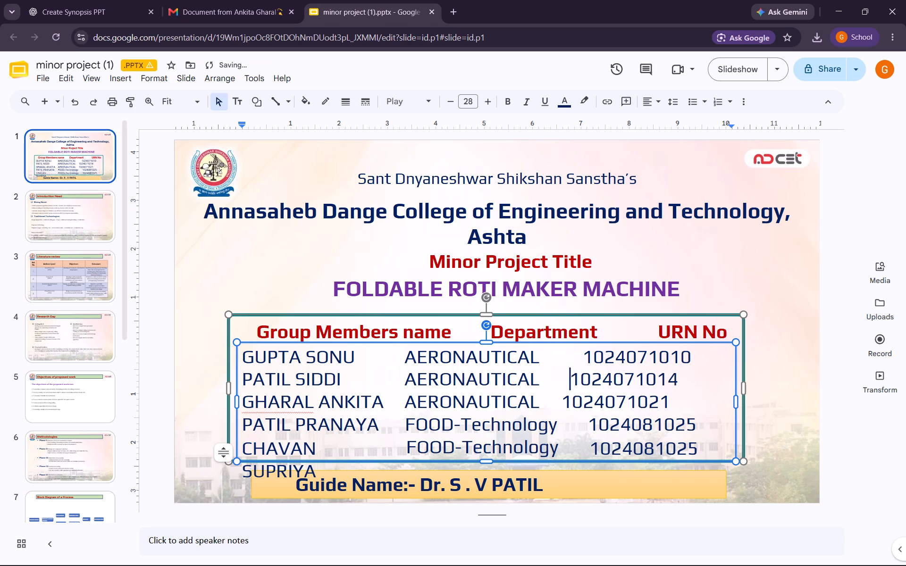
pyautogui.press('space')
pyautogui.press('space')
pyautogui.press('space')
pyautogui.press('space')
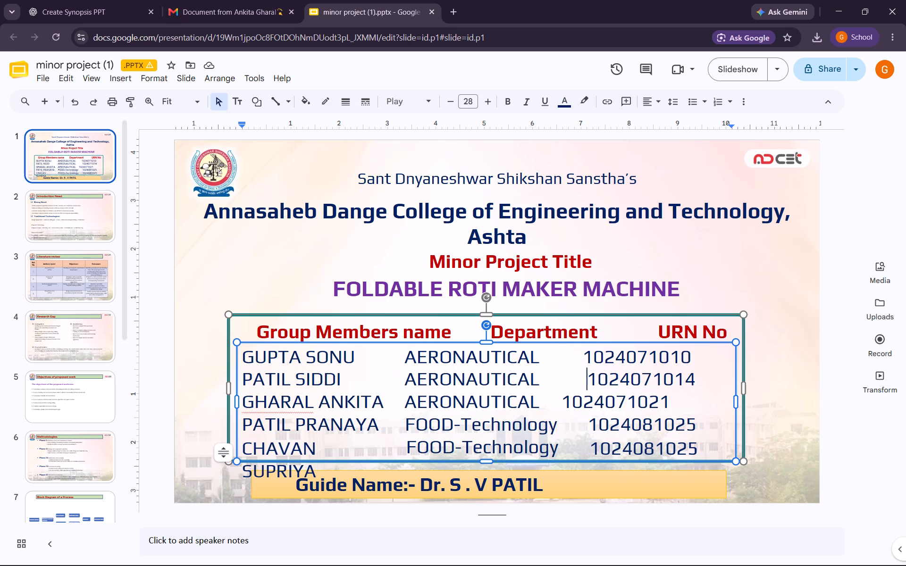
# Add seven spaces before the URN number in the third member's row to move it into the URN column.
pyautogui.click(562, 399)
pyautogui.press('space')
pyautogui.press('space')
pyautogui.press('space')
pyautogui.press('space')
pyautogui.press('space')
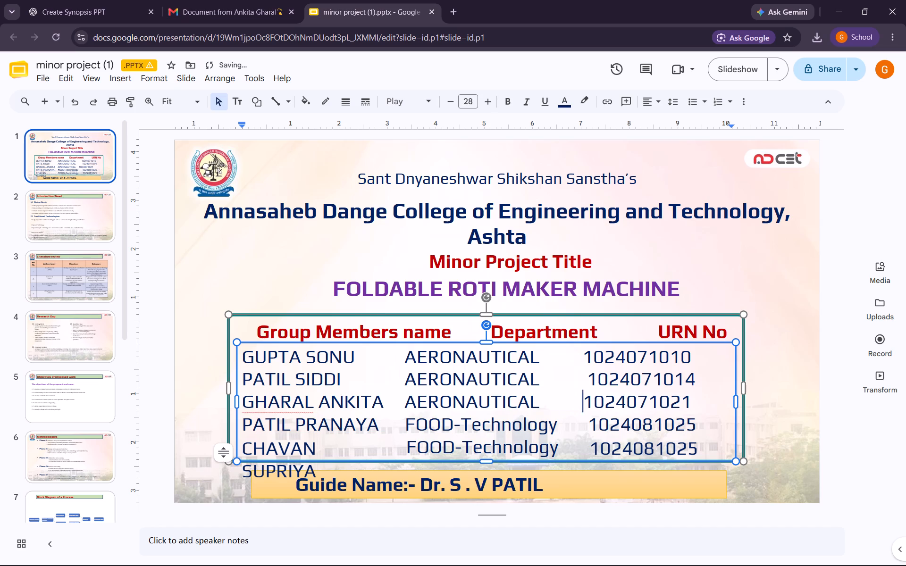
pyautogui.press('space')
pyautogui.press('space')
pyautogui.press('space')
pyautogui.press('BackSpace')
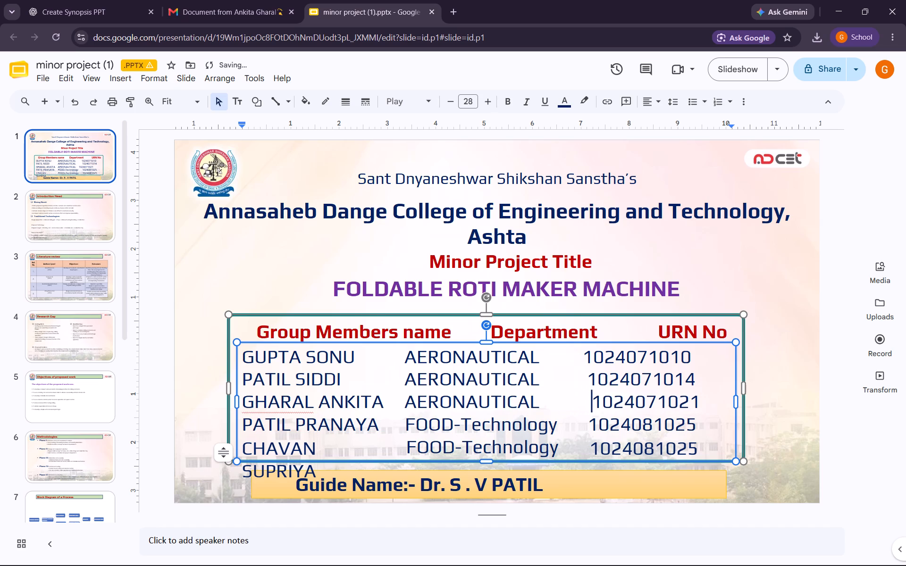
# Add one space before the URN number in the first member's row to line it up with the second row's number.
pyautogui.click(584, 357)
pyautogui.press('space')
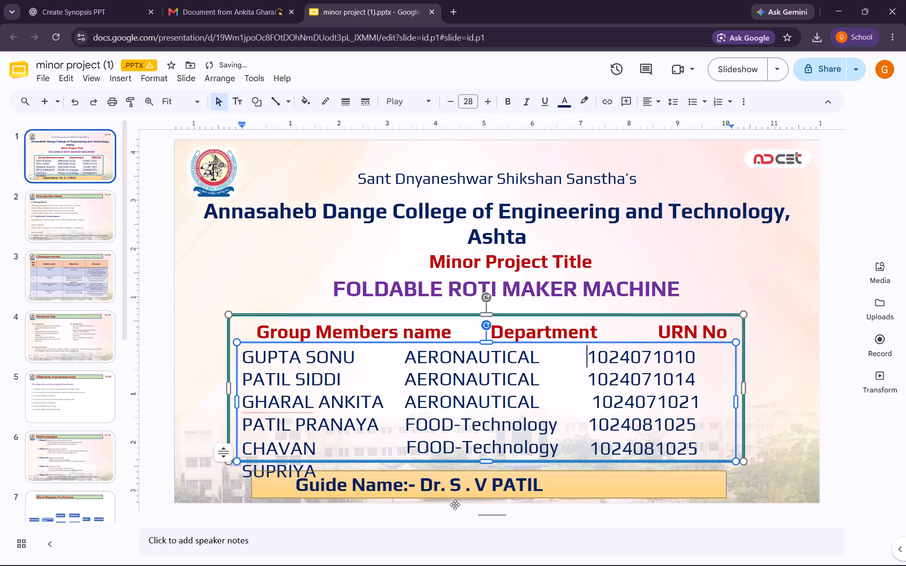
# Paste the copied Manual rolling picture onto the Introduction/Need slide and place it beside the Rising Need bullets.
pyautogui.click(56, 232)
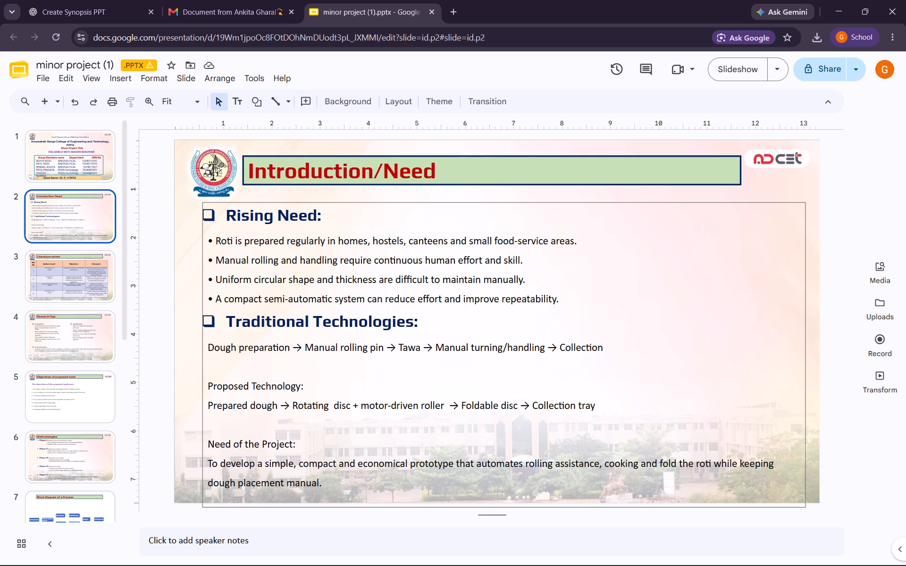
pyautogui.click(608, 279)
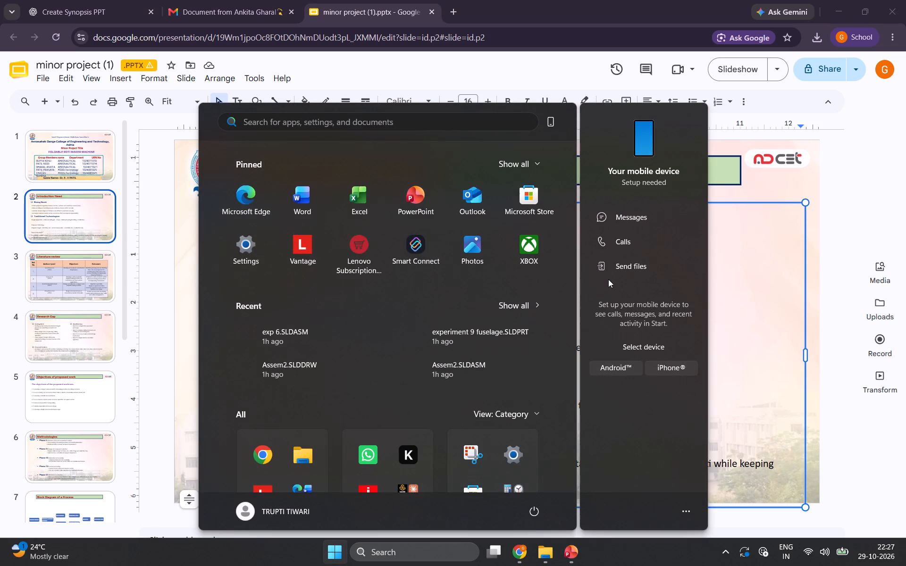
pyautogui.click(763, 230)
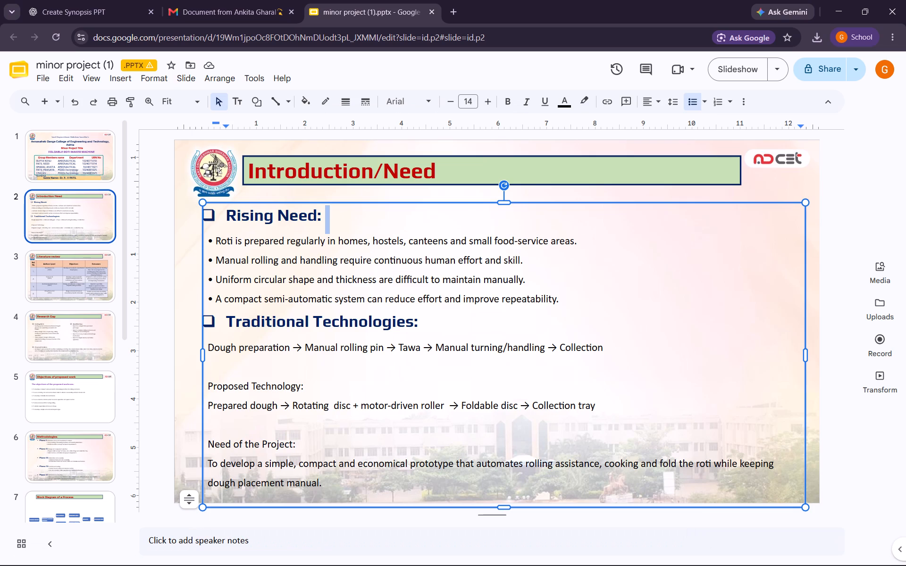
pyautogui.press('super+v')
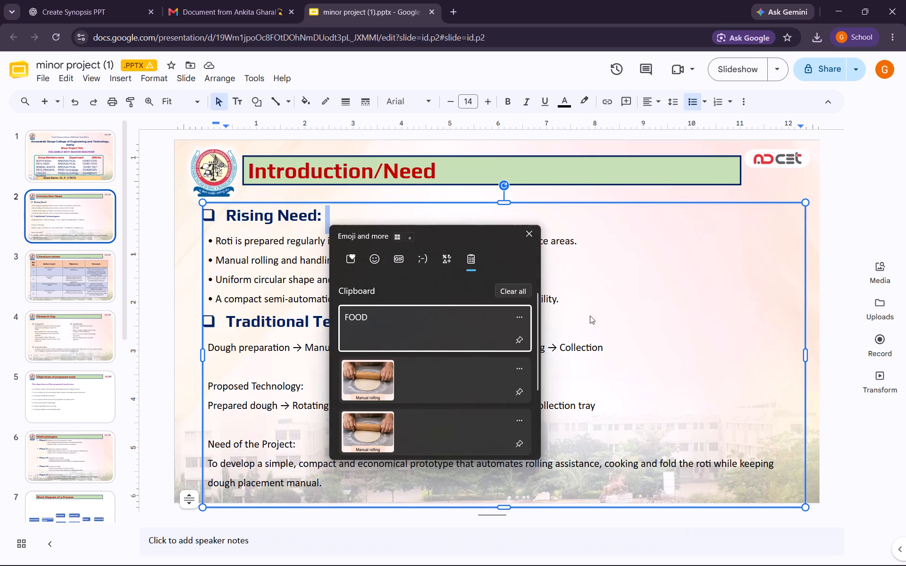
pyautogui.click(378, 379)
pyautogui.hotkey('ctrl', 'v')
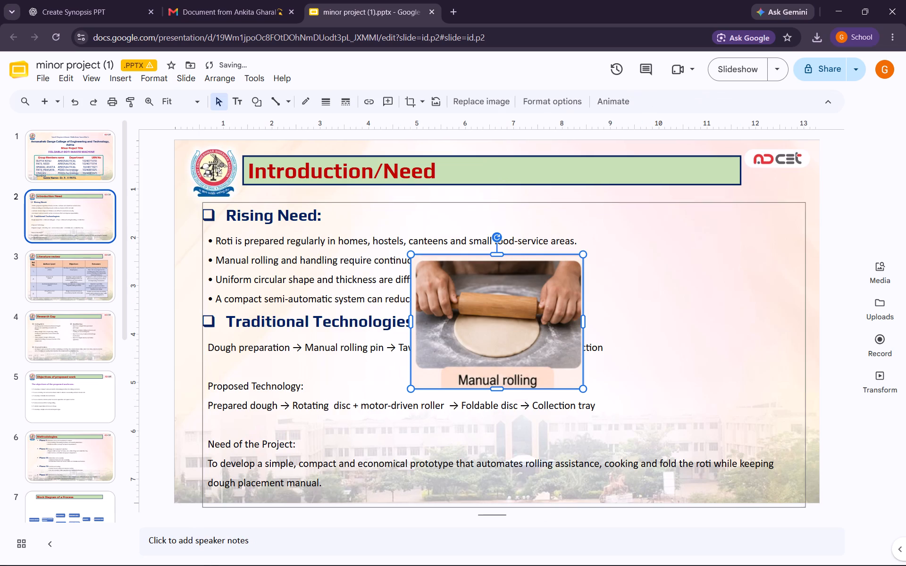
pyautogui.moveTo(453, 355); pyautogui.dragTo(612, 299)
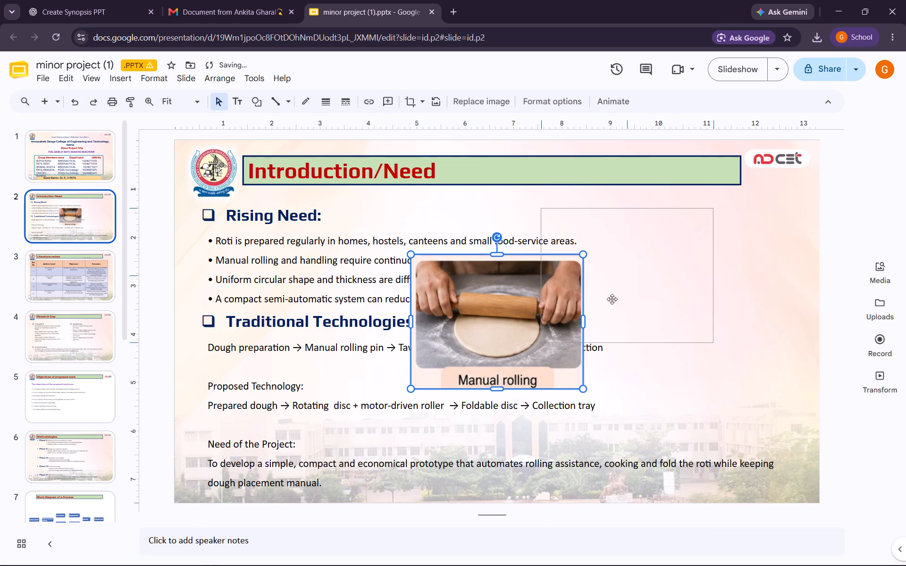
pyautogui.moveTo(612, 299); pyautogui.dragTo(640, 299)
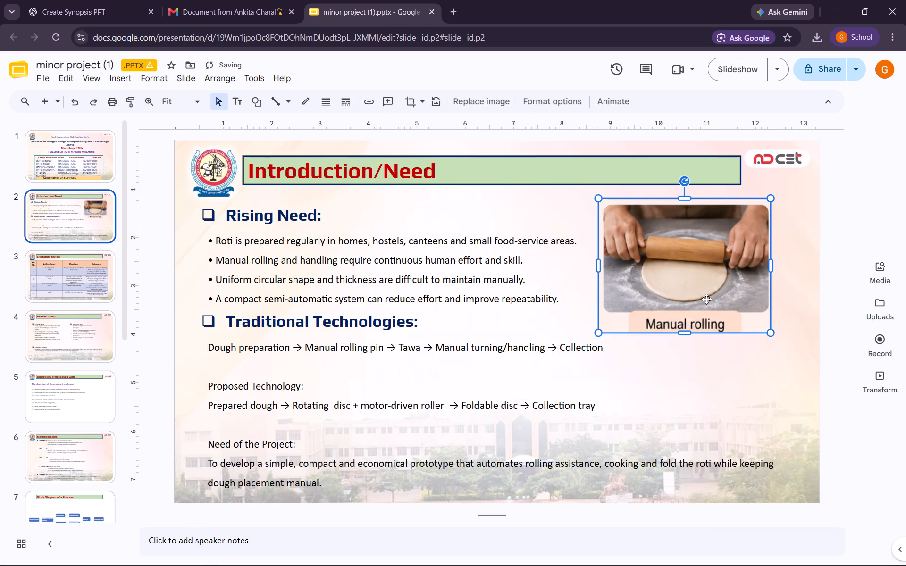
# Enlarge the Manual rolling picture to the text box's outer edge, keeping it clear of the word Collection.
pyautogui.moveTo(771, 335); pyautogui.dragTo(808, 354)
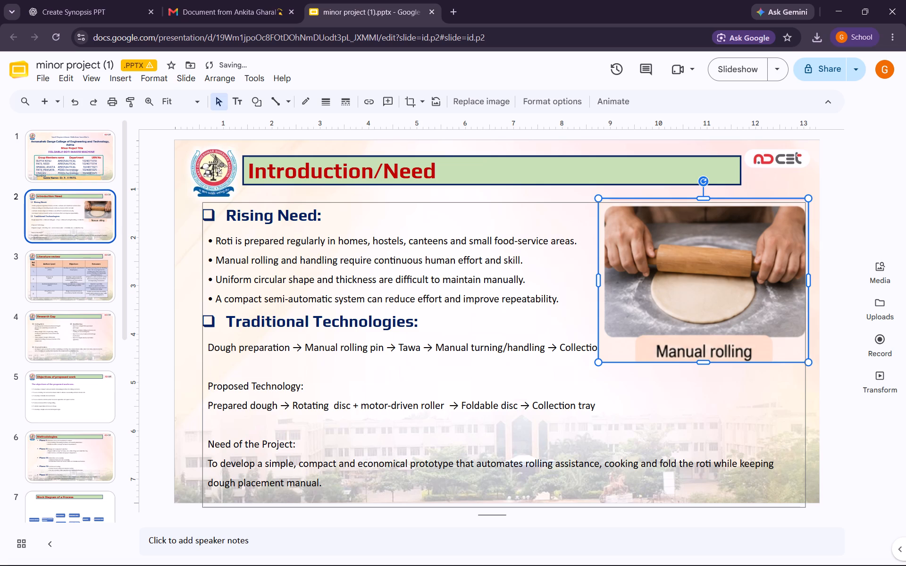
pyautogui.click(847, 199)
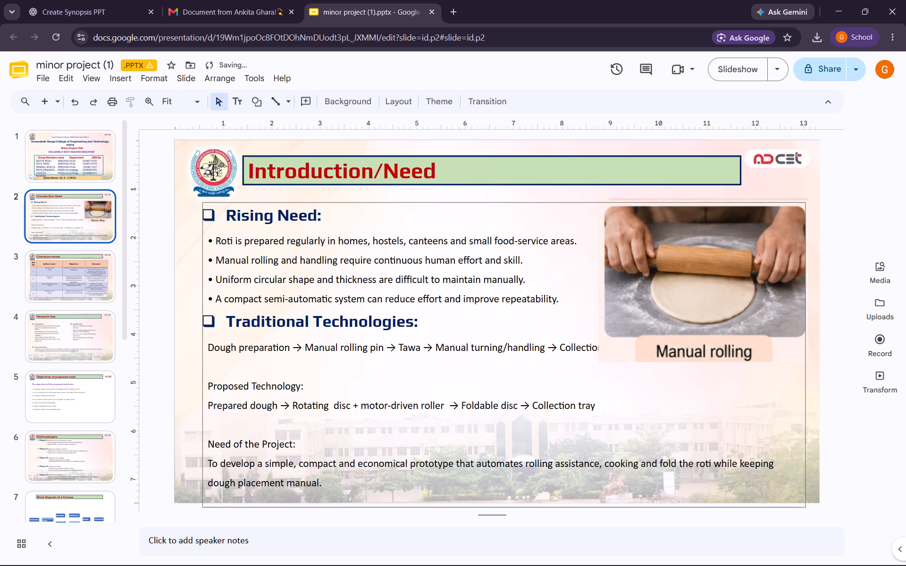
pyautogui.click(737, 323)
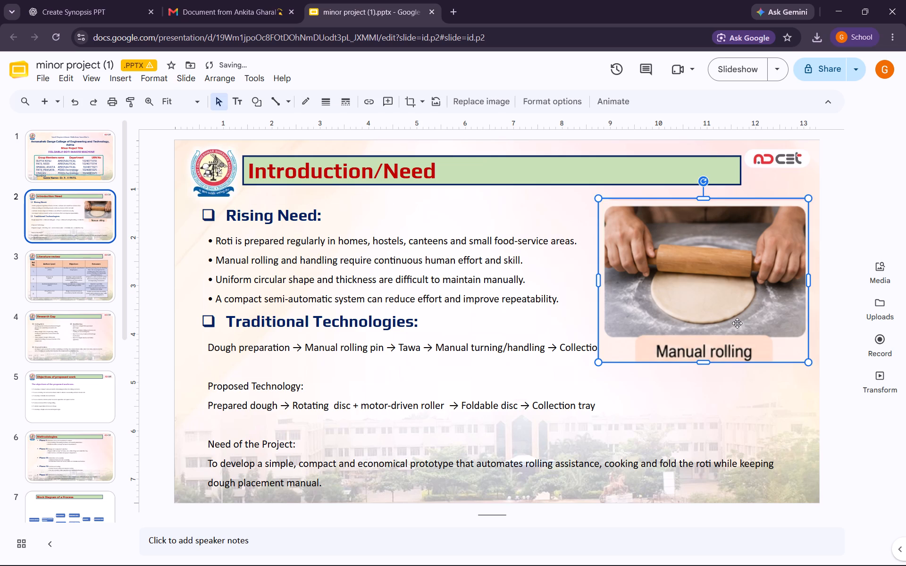
pyautogui.moveTo(599, 361); pyautogui.dragTo(613, 341)
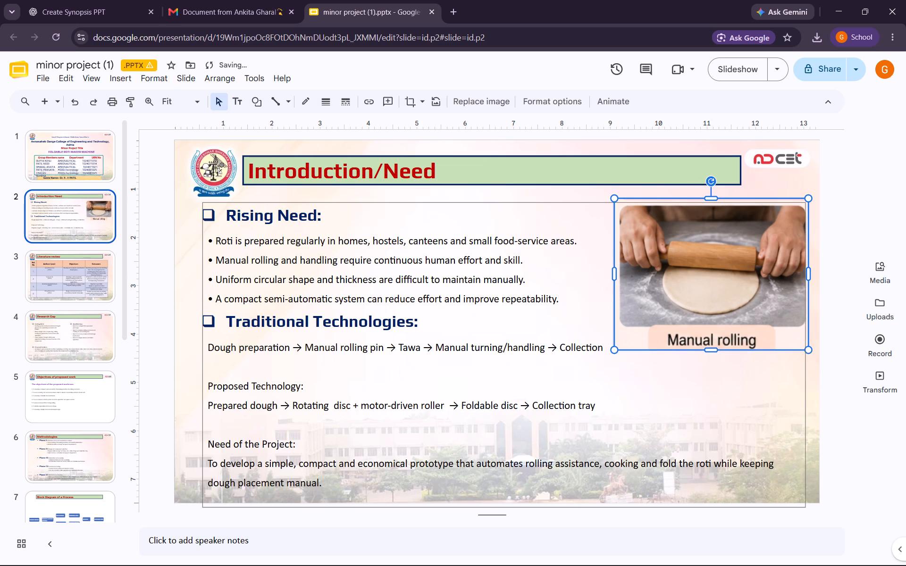
pyautogui.click(600, 388)
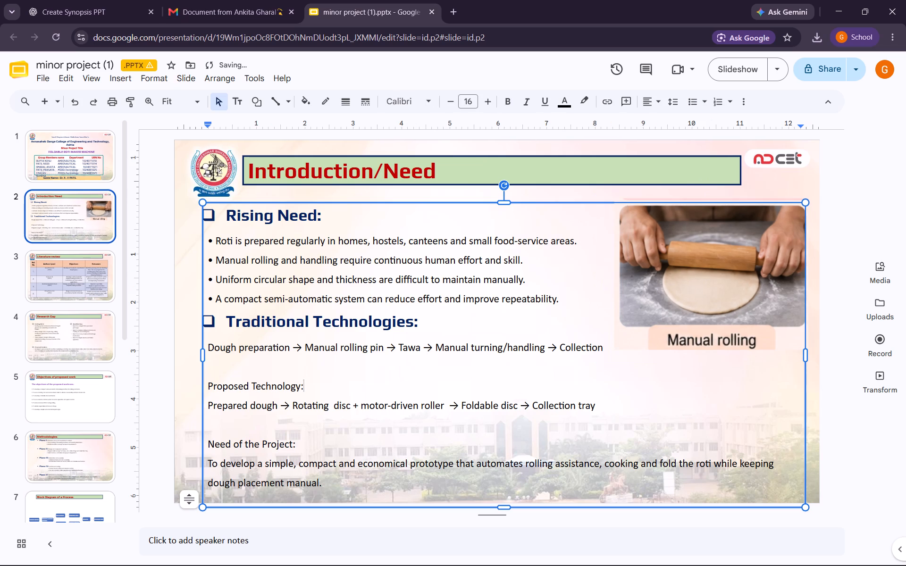
# Preview the Introduction/Need slide as a full-screen slideshow and return to editing.
pyautogui.click(735, 68)
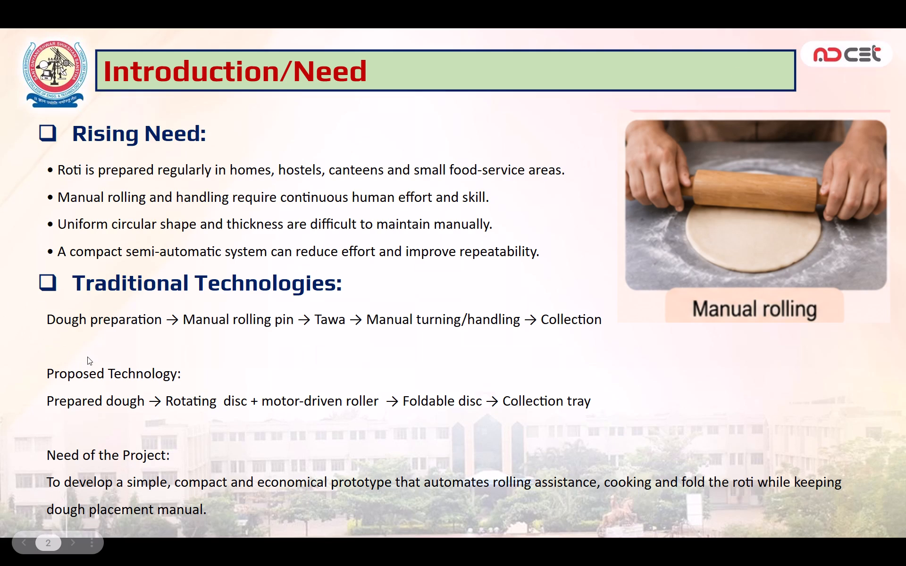
pyautogui.press('Escape')
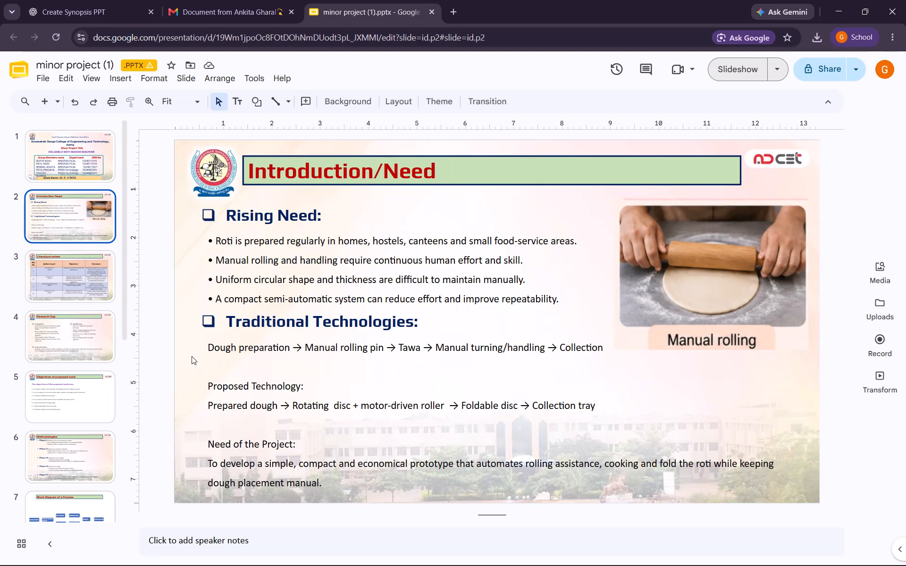
# Format the Dough preparation flow line under Traditional Technologies in Impact at size 20.
pyautogui.moveTo(209, 347); pyautogui.dragTo(590, 366)
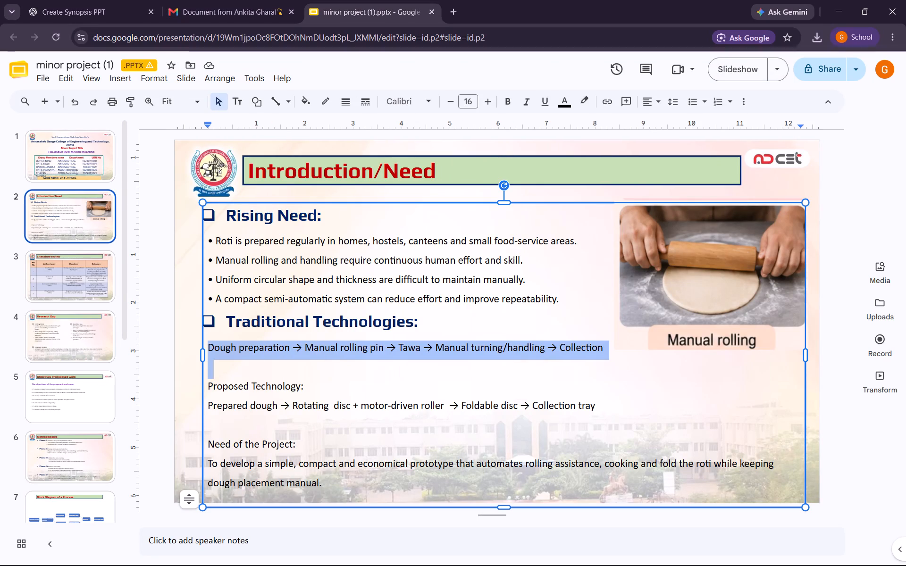
pyautogui.tripleClick(489, 100)
pyautogui.click(489, 100)
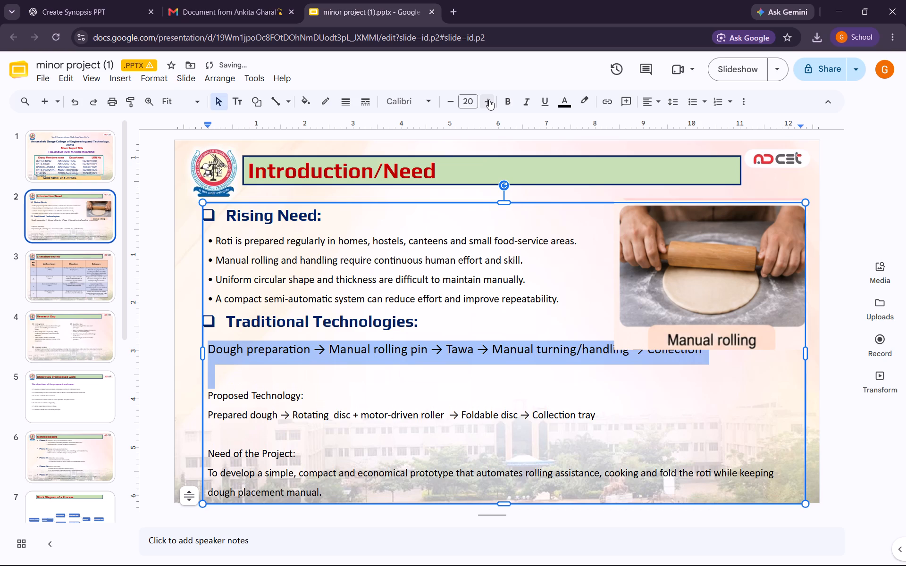
pyautogui.click(432, 100)
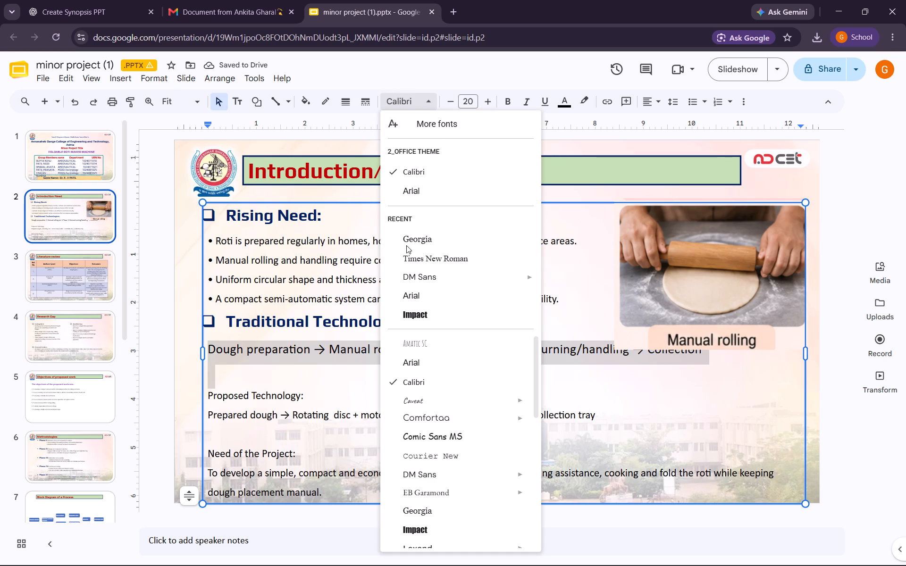
pyautogui.click(422, 316)
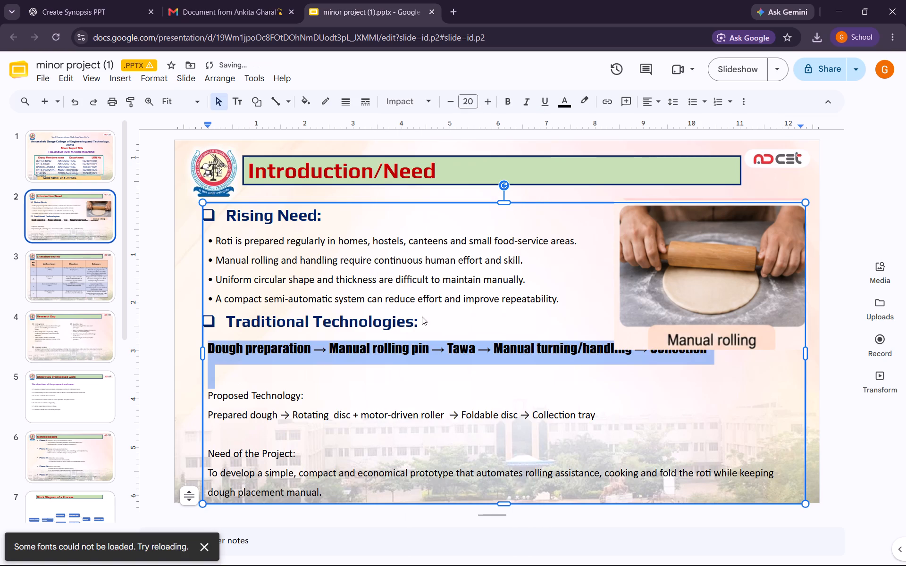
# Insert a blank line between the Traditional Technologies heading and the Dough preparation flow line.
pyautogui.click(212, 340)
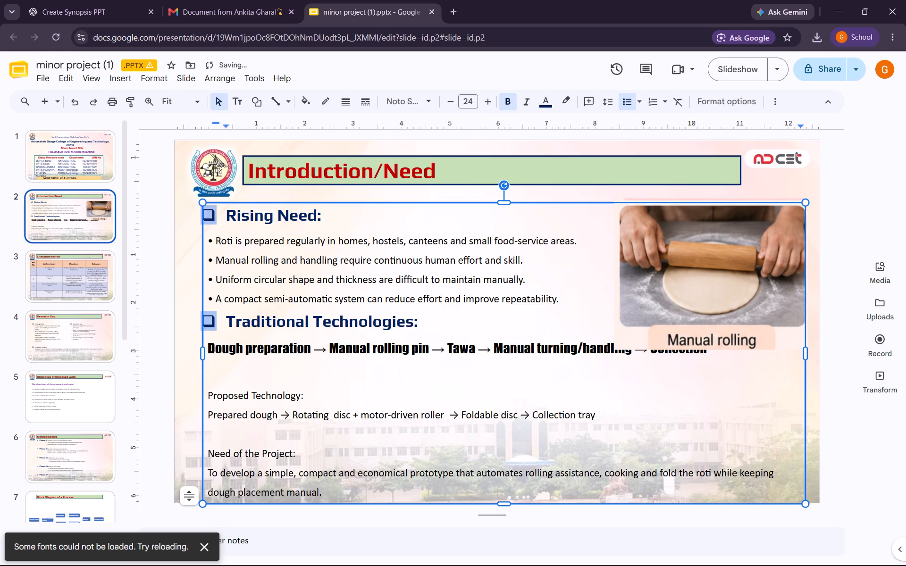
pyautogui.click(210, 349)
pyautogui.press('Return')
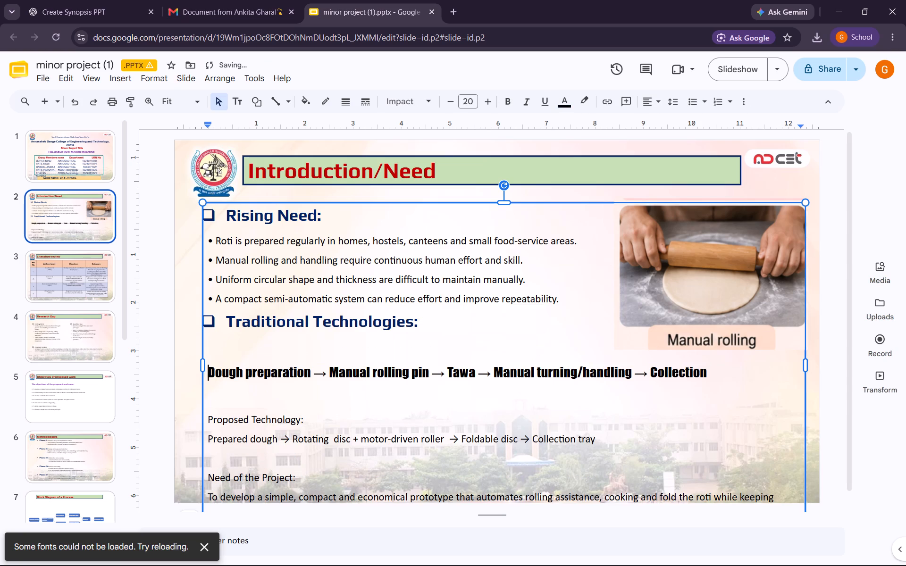
# Delete the blank line between the Dough preparation flow line and Proposed Technology.
pyautogui.click(215, 405)
pyautogui.press('BackSpace')
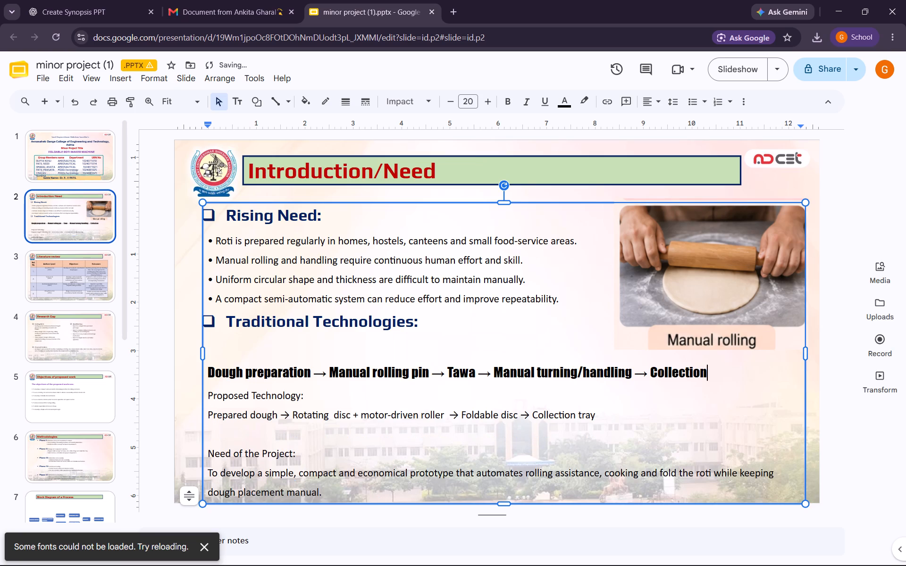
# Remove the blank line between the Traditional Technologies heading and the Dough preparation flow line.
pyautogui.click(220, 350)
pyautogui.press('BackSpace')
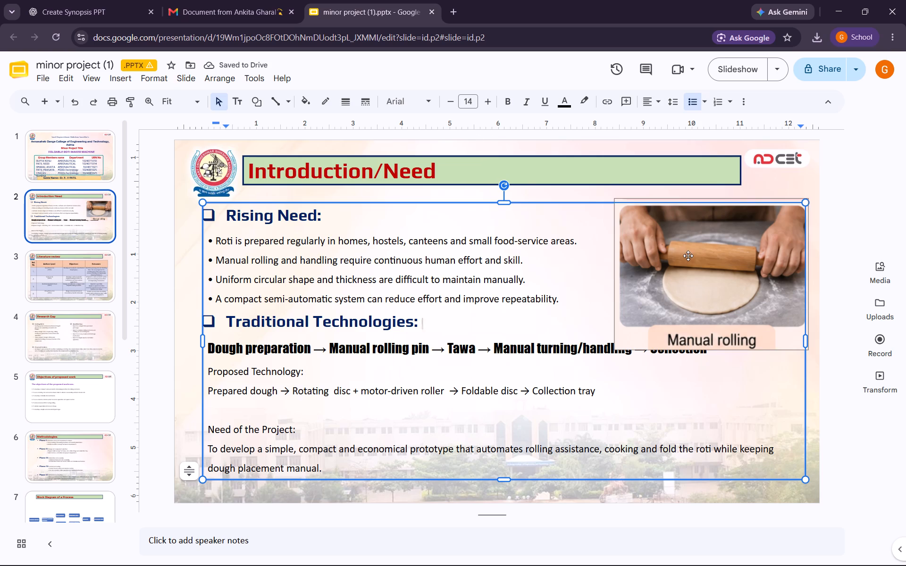
pyautogui.moveTo(688, 256); pyautogui.dragTo(688, 248)
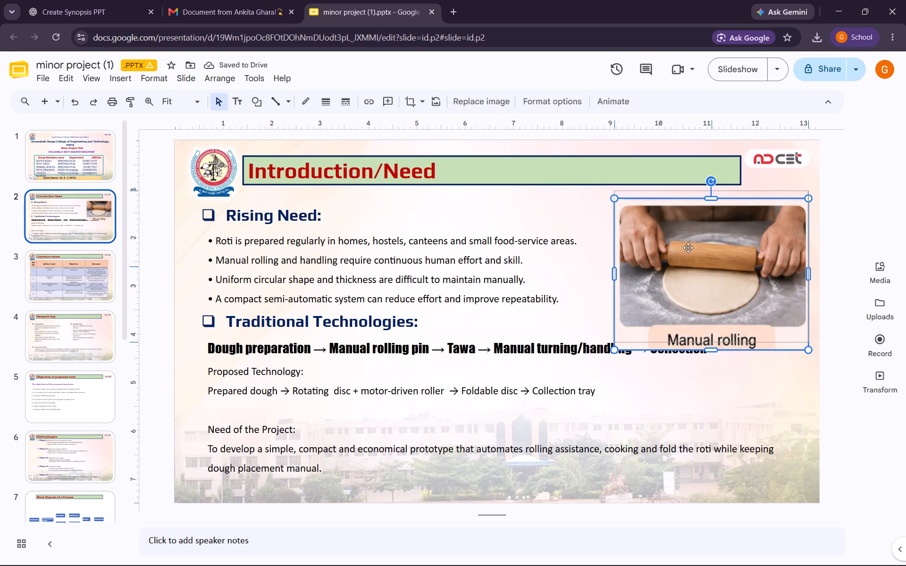
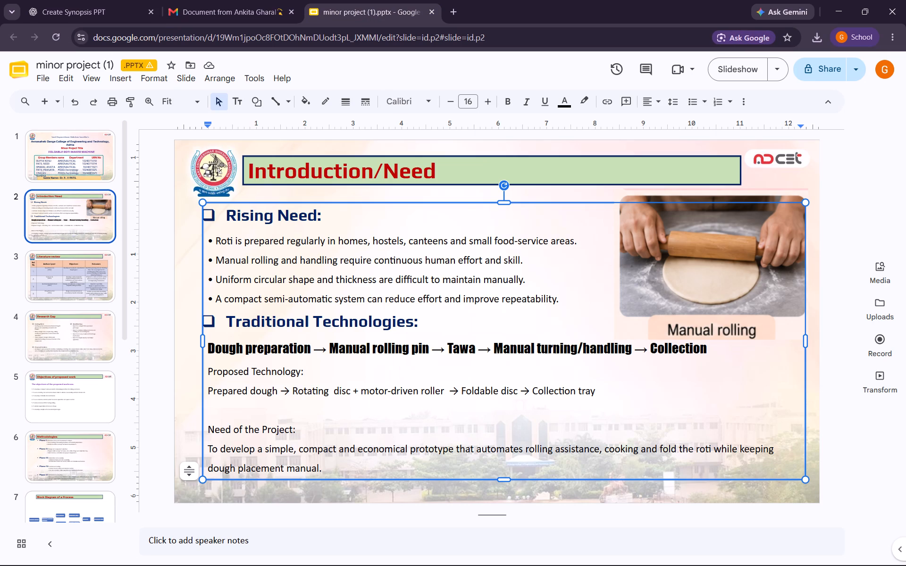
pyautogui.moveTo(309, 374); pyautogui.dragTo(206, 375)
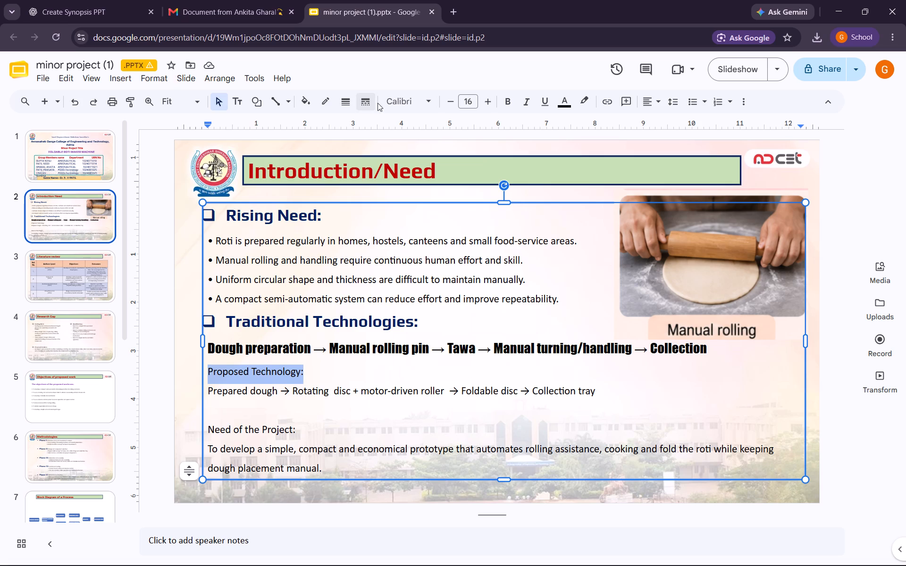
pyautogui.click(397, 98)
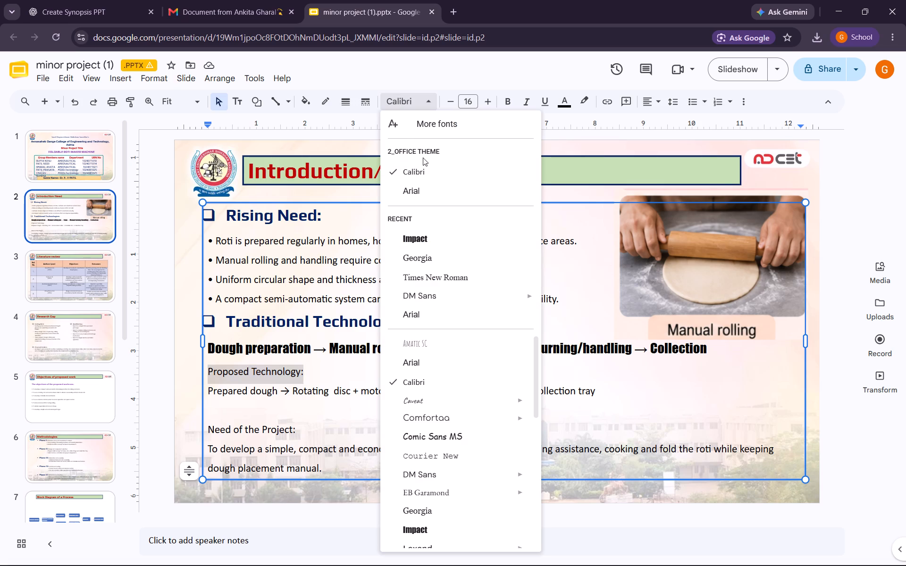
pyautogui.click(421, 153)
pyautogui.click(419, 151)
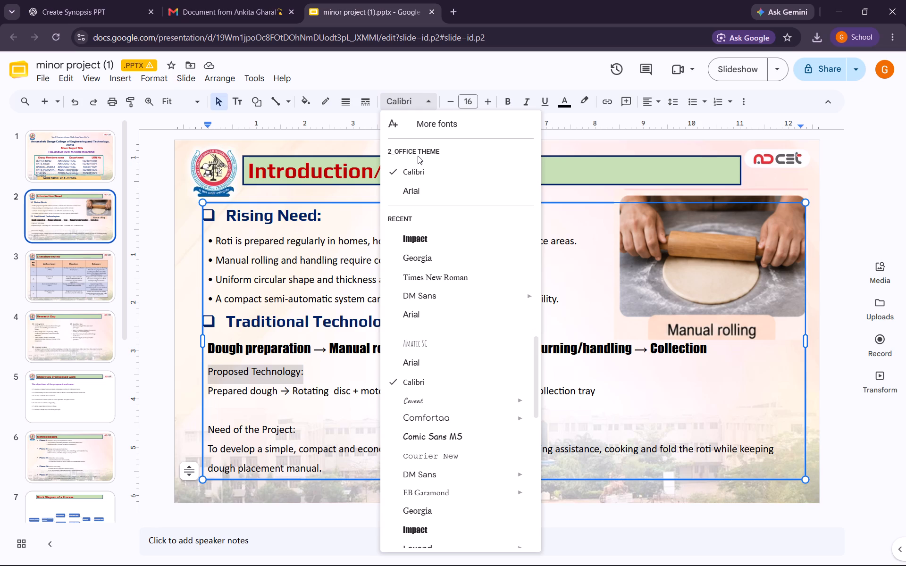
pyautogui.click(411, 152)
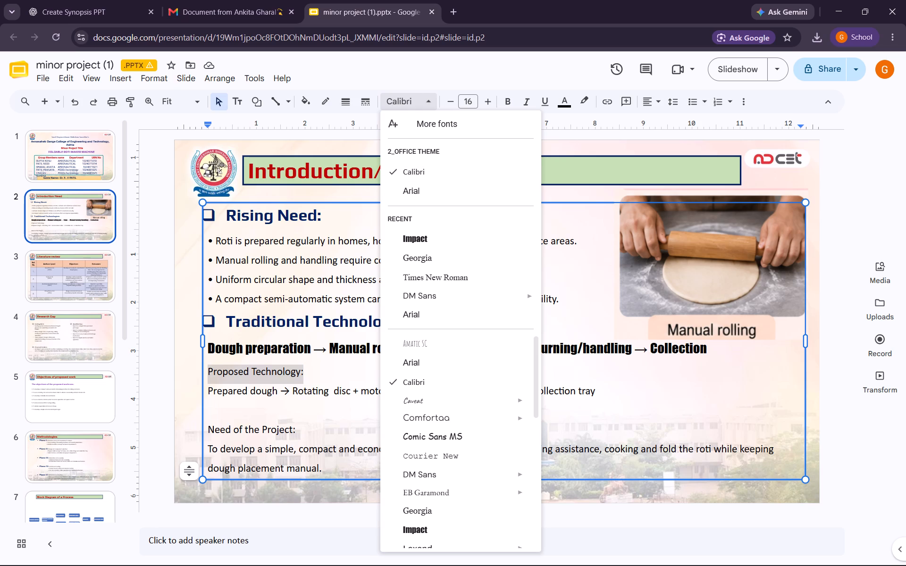
# Copy the Rising Need heading's text formatting onto the Proposed Technology heading on the Introduction/Need slide.
pyautogui.click(314, 219)
pyautogui.moveTo(314, 219); pyautogui.dragTo(249, 212)
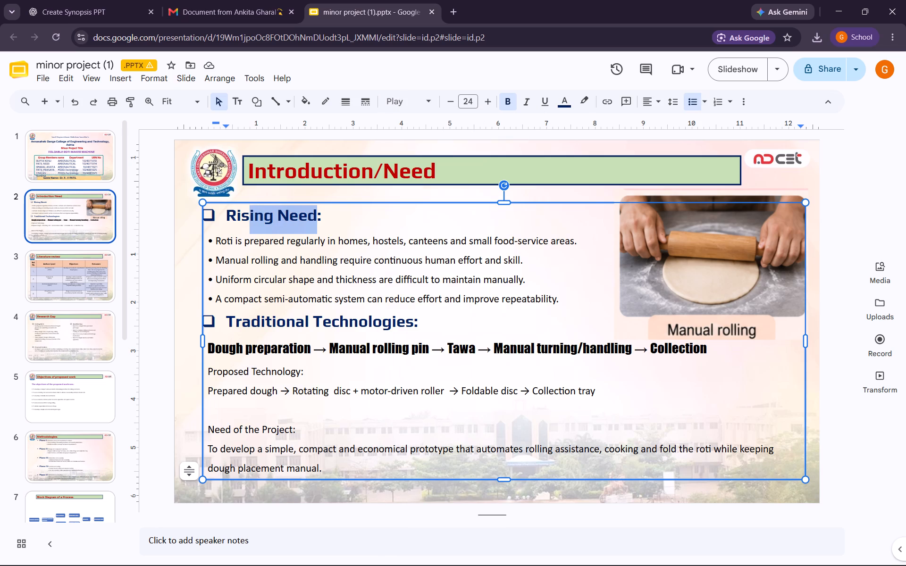
pyautogui.click(129, 97)
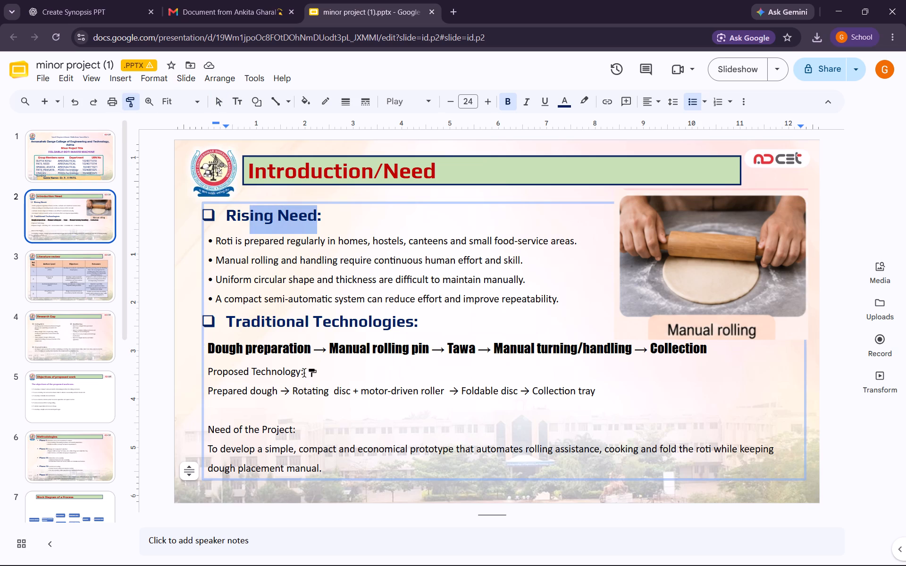
pyautogui.moveTo(302, 372); pyautogui.dragTo(207, 371)
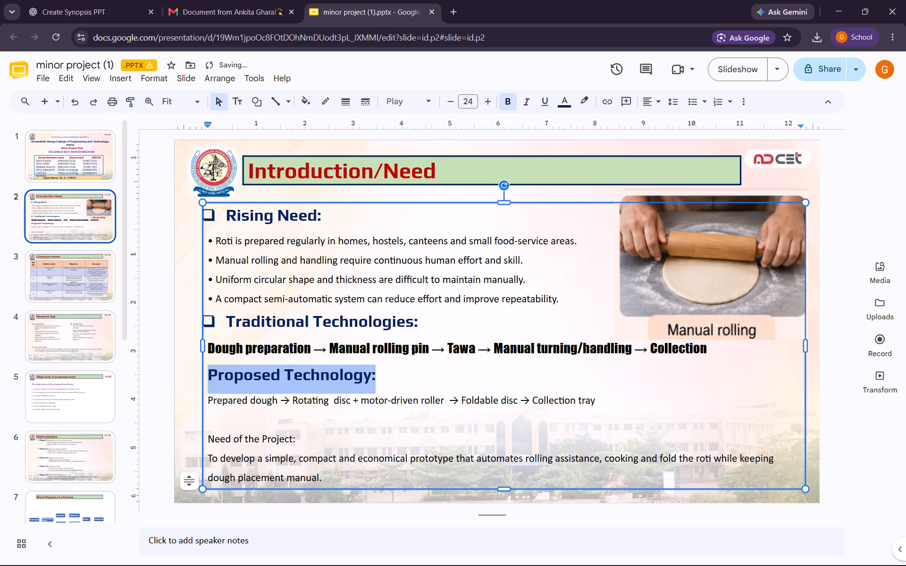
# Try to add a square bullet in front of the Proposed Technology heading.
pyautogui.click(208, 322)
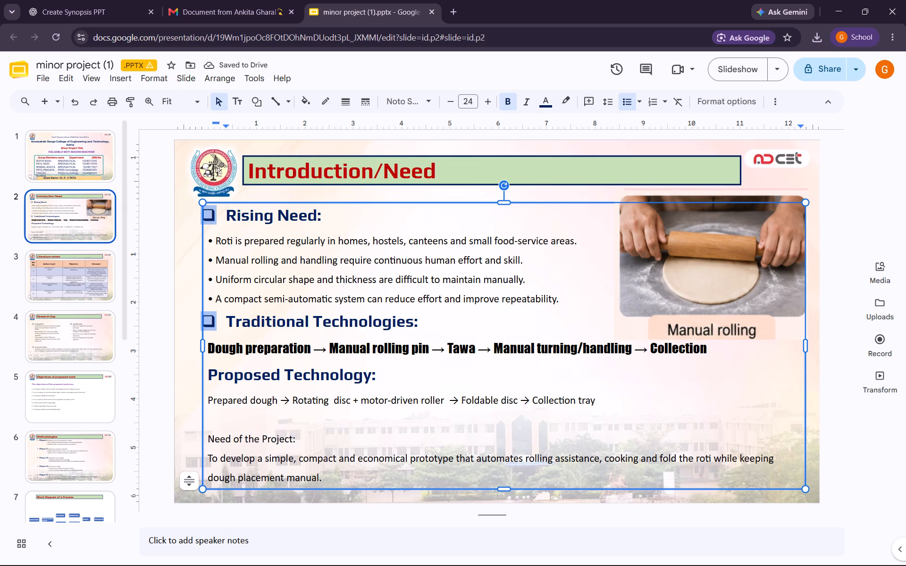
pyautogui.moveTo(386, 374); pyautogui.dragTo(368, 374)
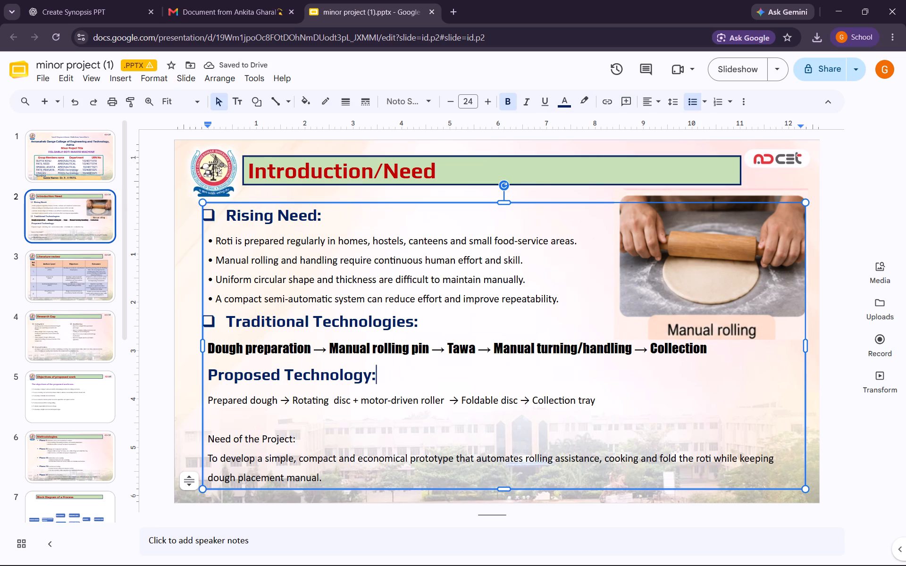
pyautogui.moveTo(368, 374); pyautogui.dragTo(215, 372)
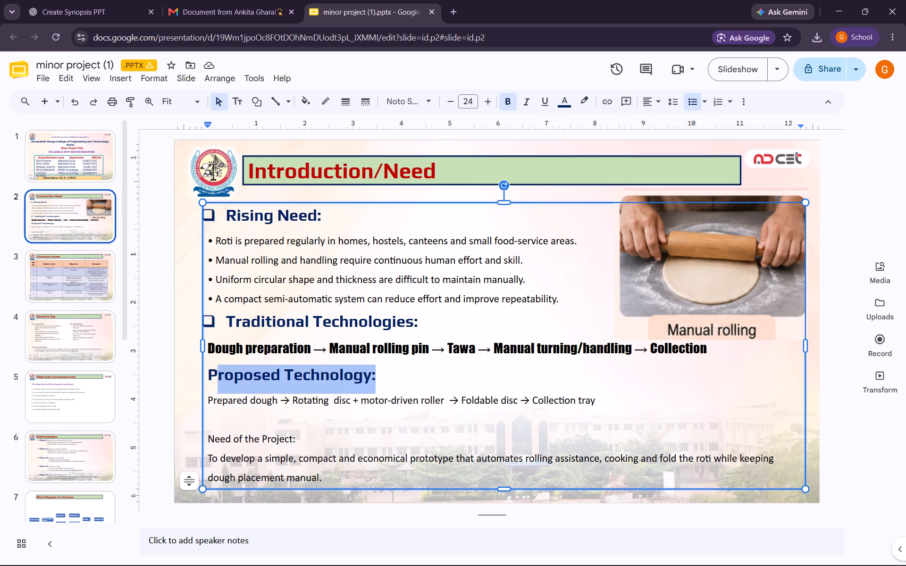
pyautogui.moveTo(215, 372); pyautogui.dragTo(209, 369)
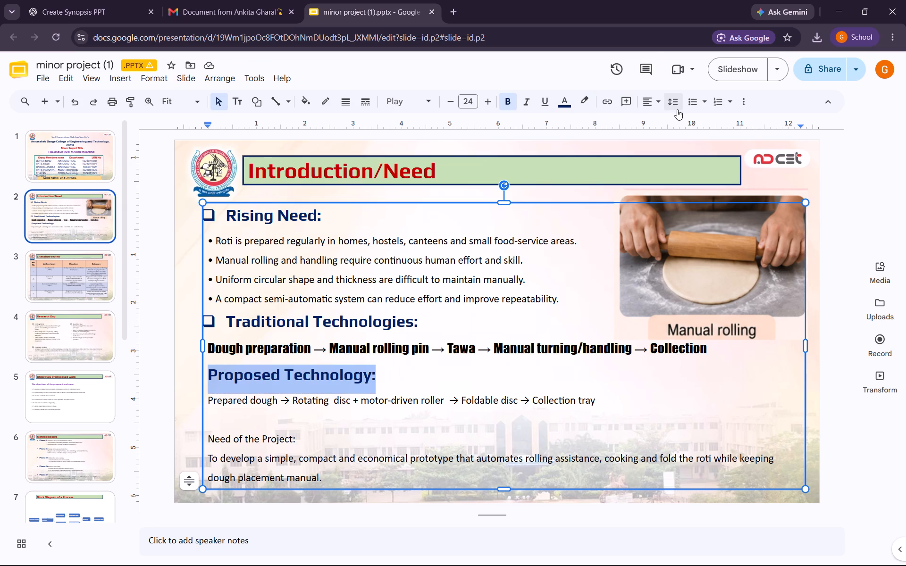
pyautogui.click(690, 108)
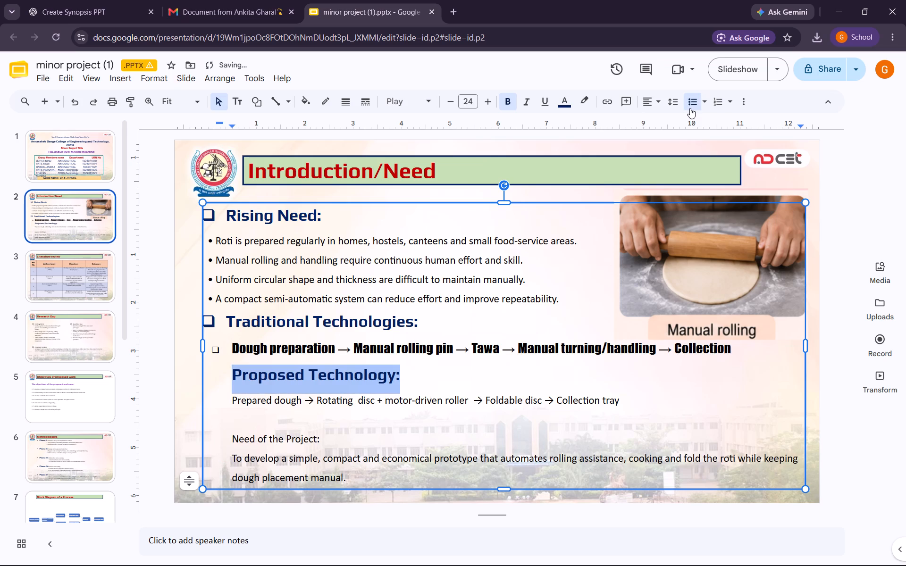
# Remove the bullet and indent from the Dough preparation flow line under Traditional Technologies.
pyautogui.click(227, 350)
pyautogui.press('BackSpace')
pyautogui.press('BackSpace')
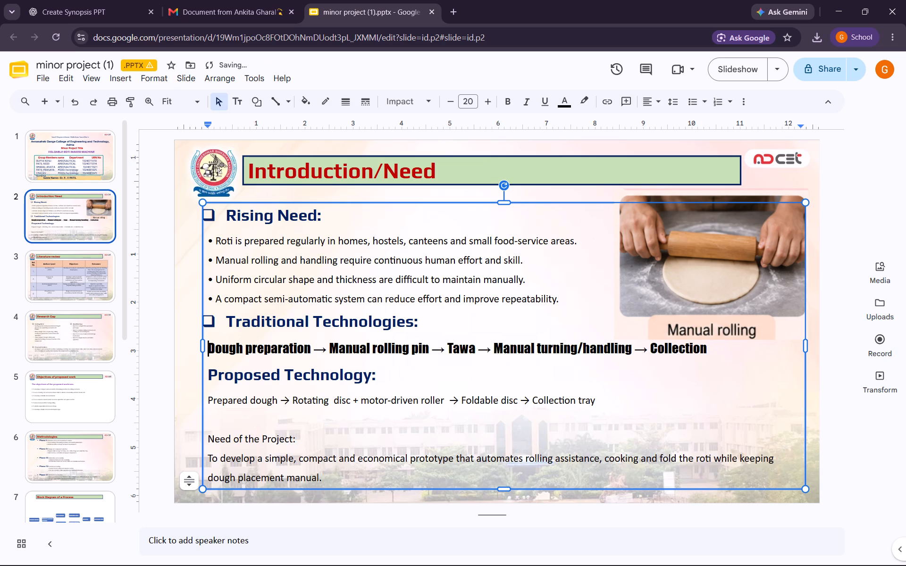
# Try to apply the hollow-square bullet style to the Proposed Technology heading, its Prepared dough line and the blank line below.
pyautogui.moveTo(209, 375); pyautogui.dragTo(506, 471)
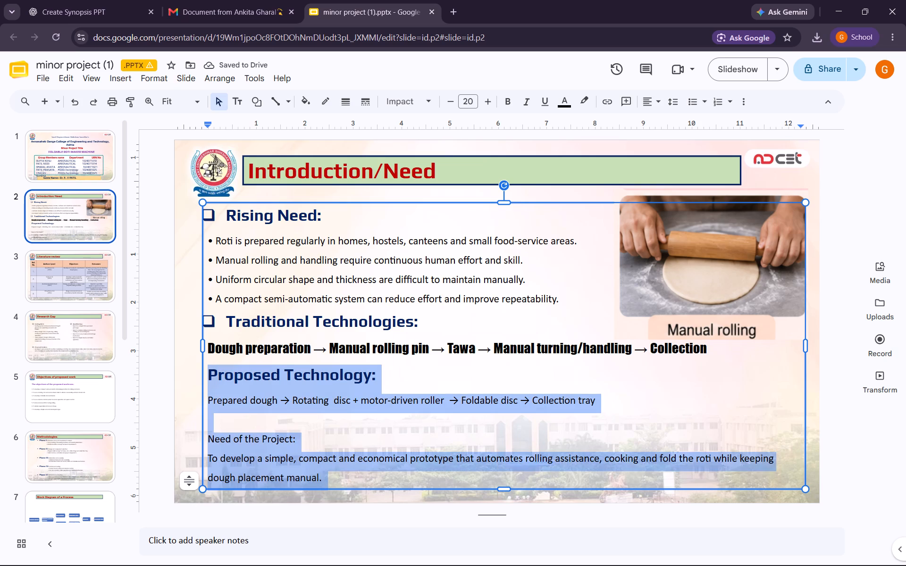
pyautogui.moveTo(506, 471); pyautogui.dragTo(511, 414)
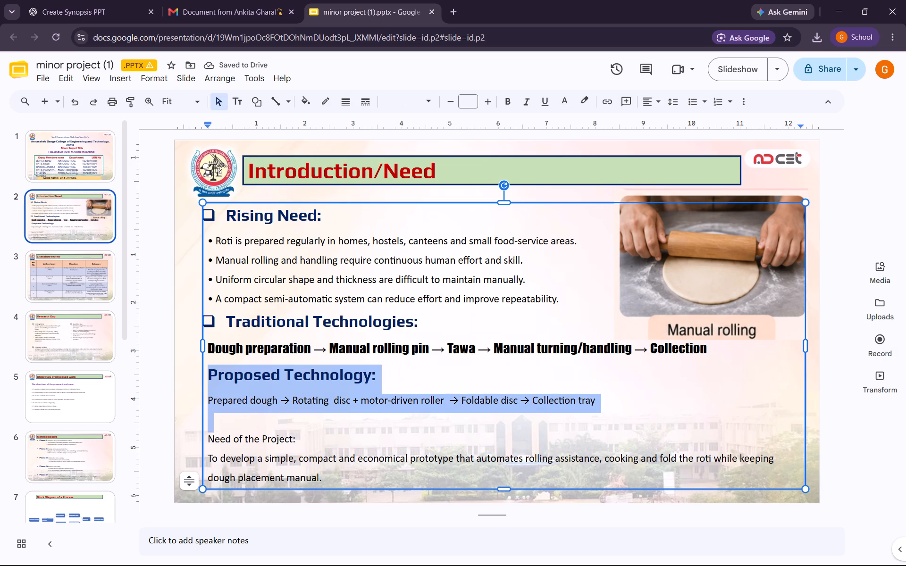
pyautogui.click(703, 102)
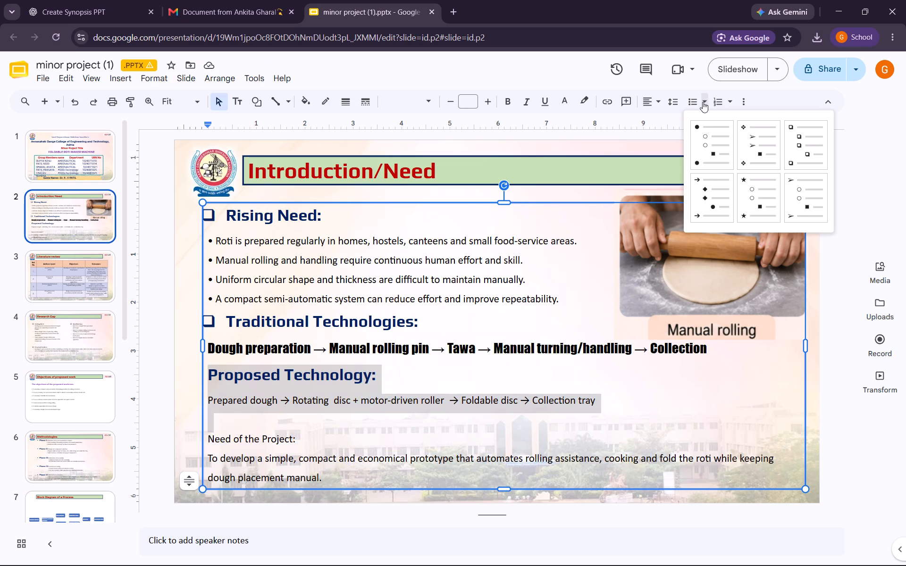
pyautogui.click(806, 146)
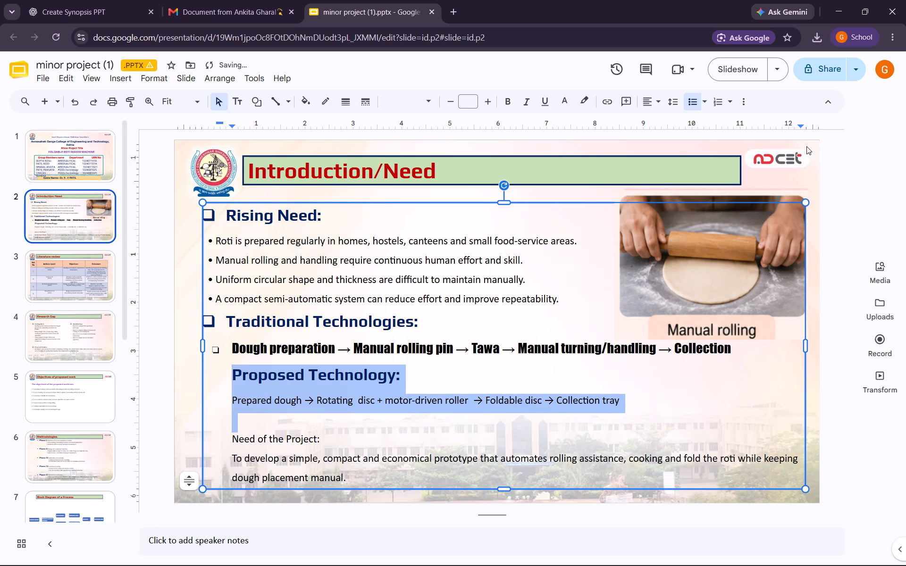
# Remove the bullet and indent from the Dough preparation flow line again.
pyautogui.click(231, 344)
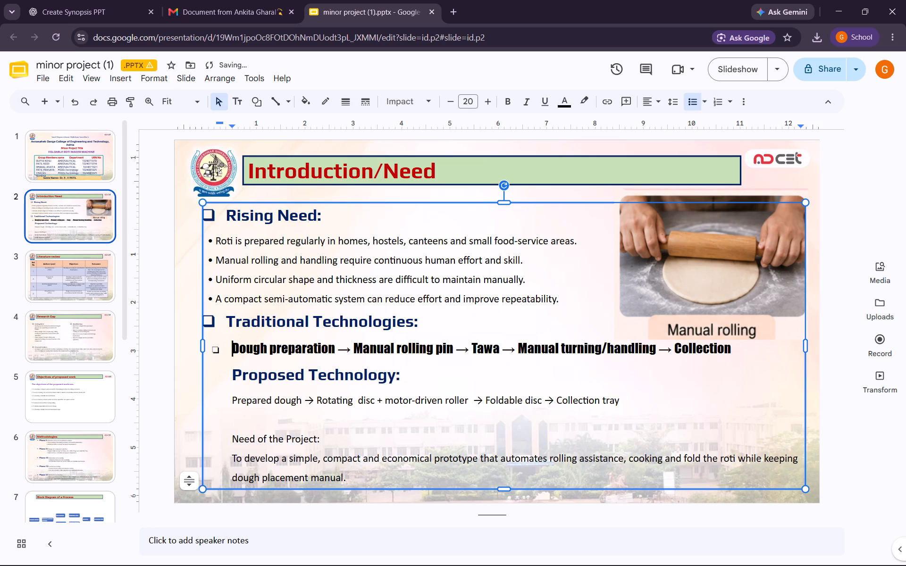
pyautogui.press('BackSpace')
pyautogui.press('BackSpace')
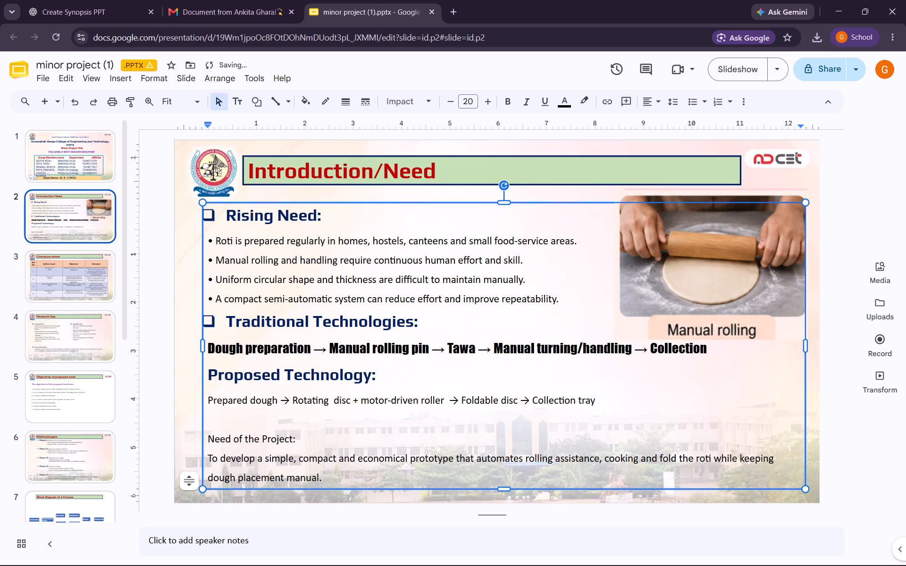
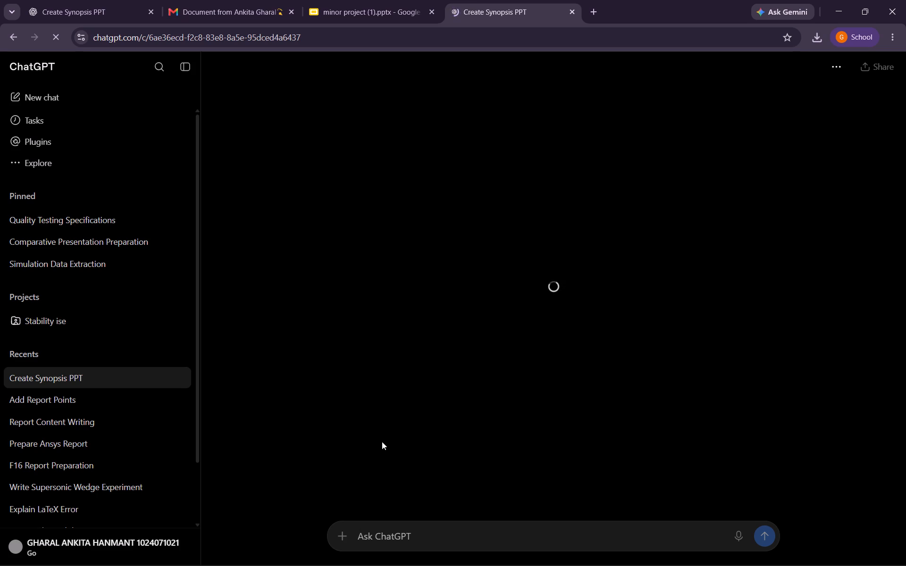
# Return to the minor project presentation and set the process-flow line under "Proposed Technology:" in the Impact font.
pyautogui.click(356, 0)
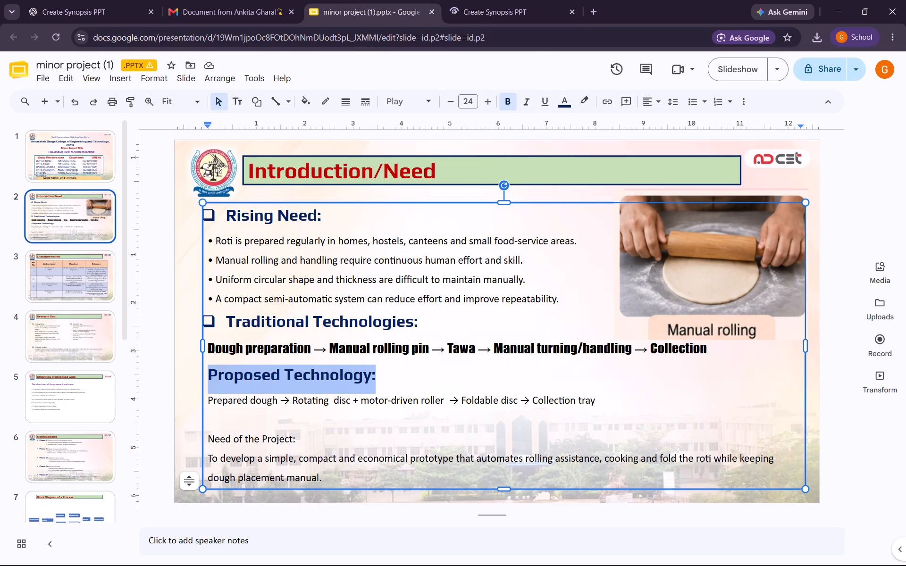
pyautogui.moveTo(208, 401); pyautogui.dragTo(625, 394)
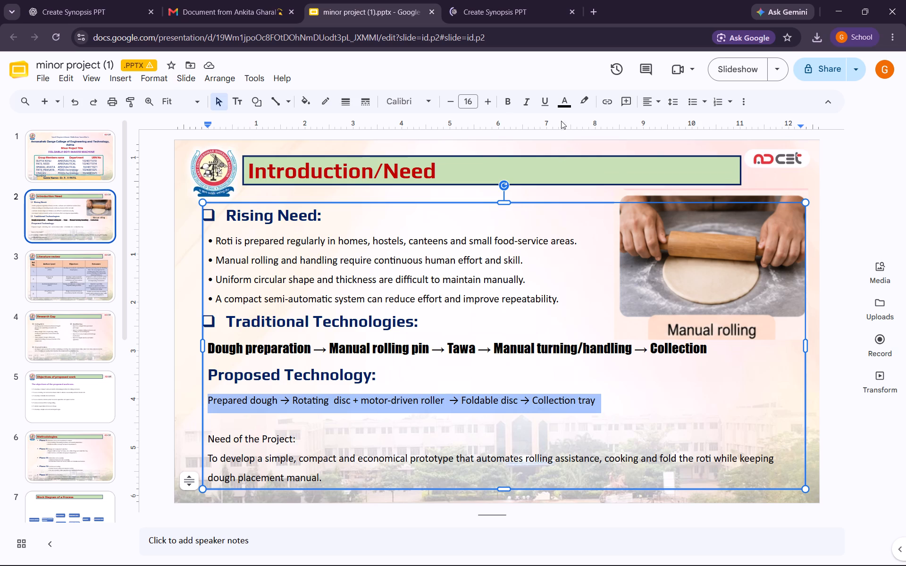
pyautogui.click(406, 102)
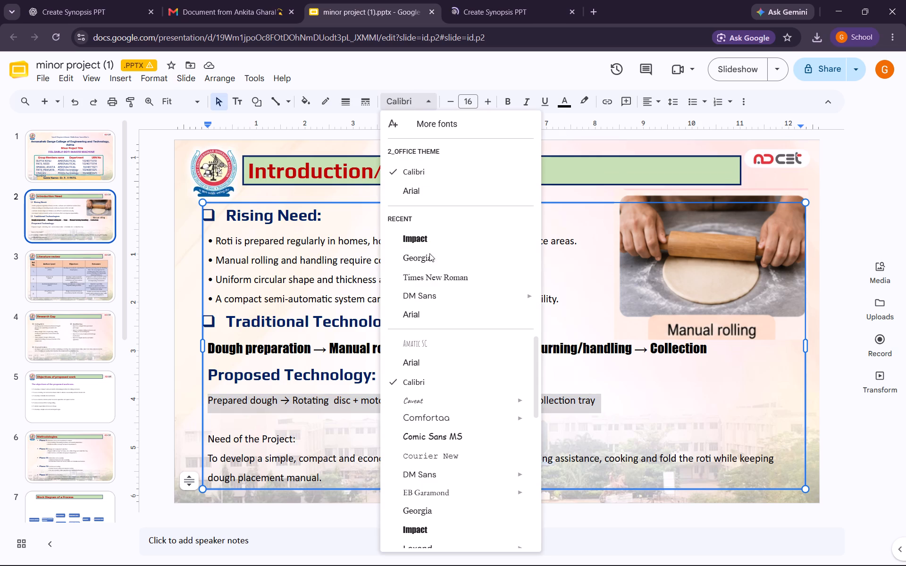
pyautogui.click(419, 240)
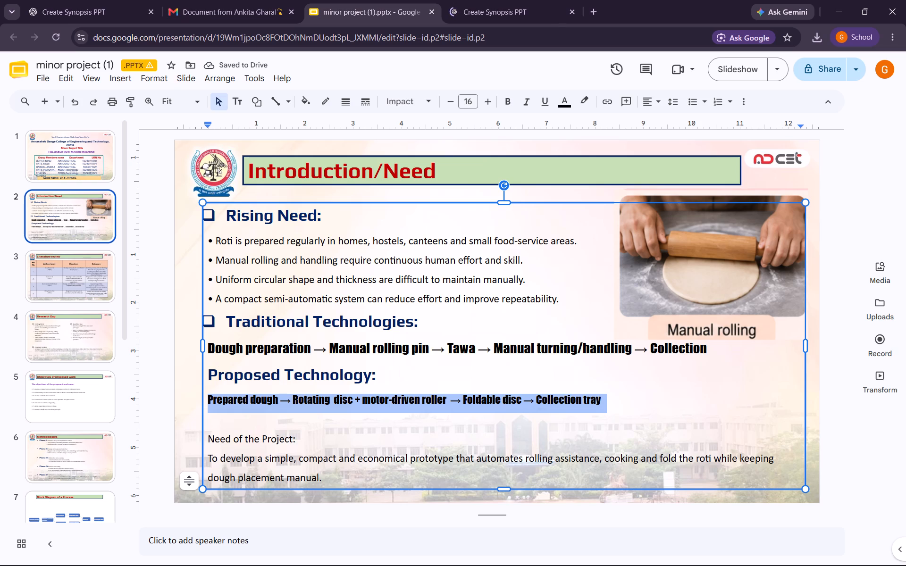
# Copy the "Traditional Technologies:" heading's formatting onto the "Need of the Project:" heading with Paint format.
pyautogui.moveTo(299, 433); pyautogui.dragTo(213, 439)
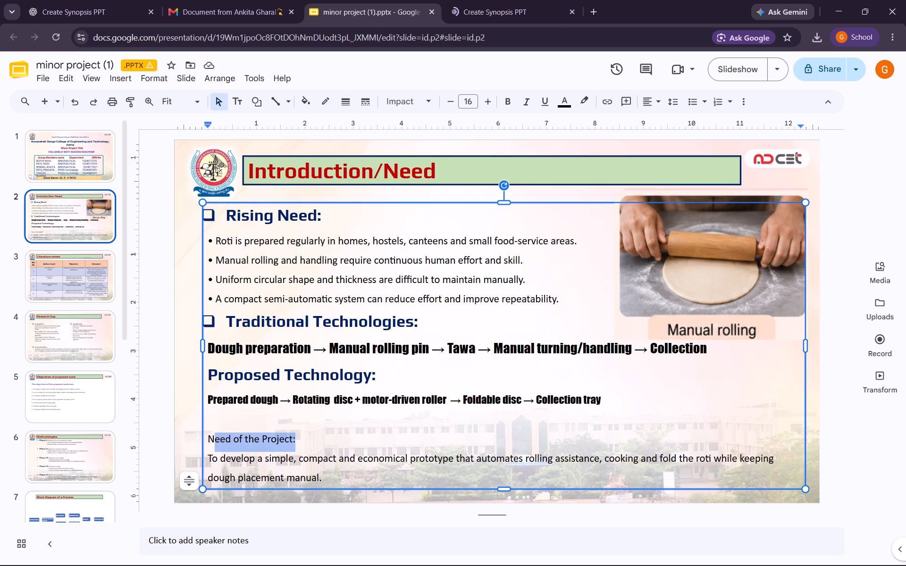
pyautogui.moveTo(213, 439); pyautogui.dragTo(205, 434)
pyautogui.click(415, 102)
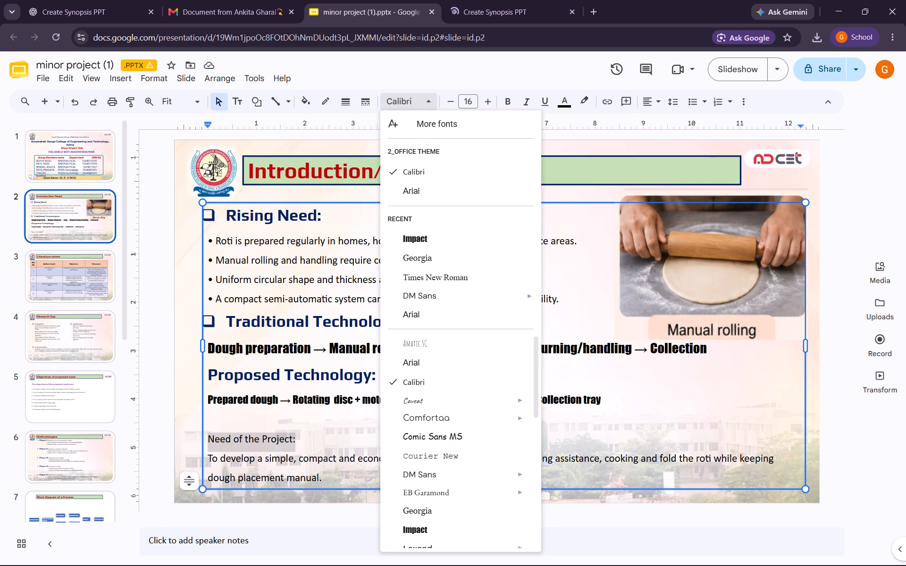
pyautogui.moveTo(226, 321); pyautogui.dragTo(321, 325)
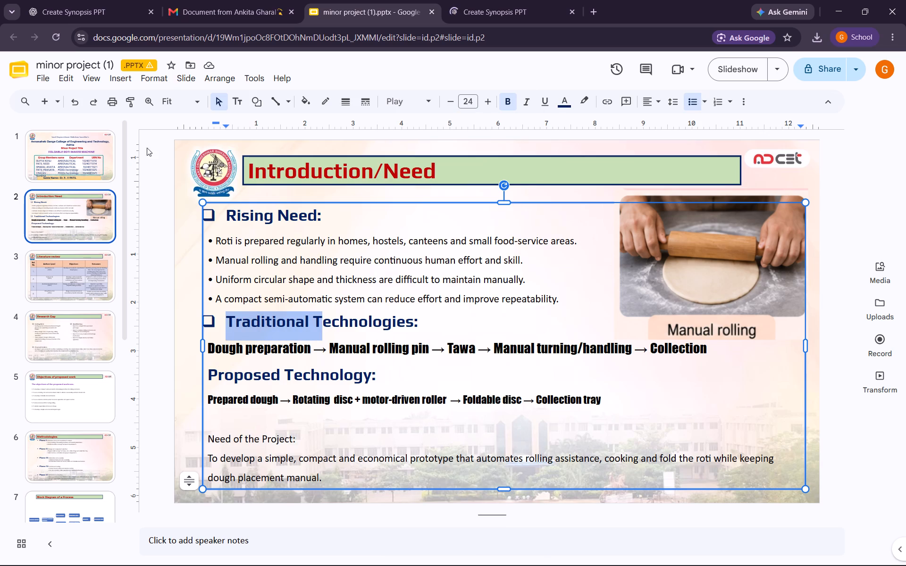
pyautogui.click(129, 100)
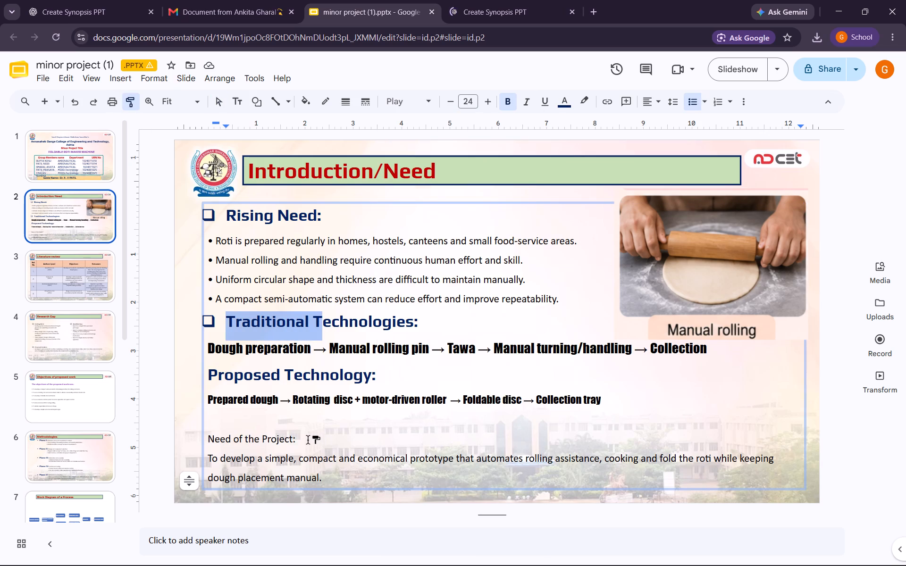
pyautogui.moveTo(305, 439); pyautogui.dragTo(208, 436)
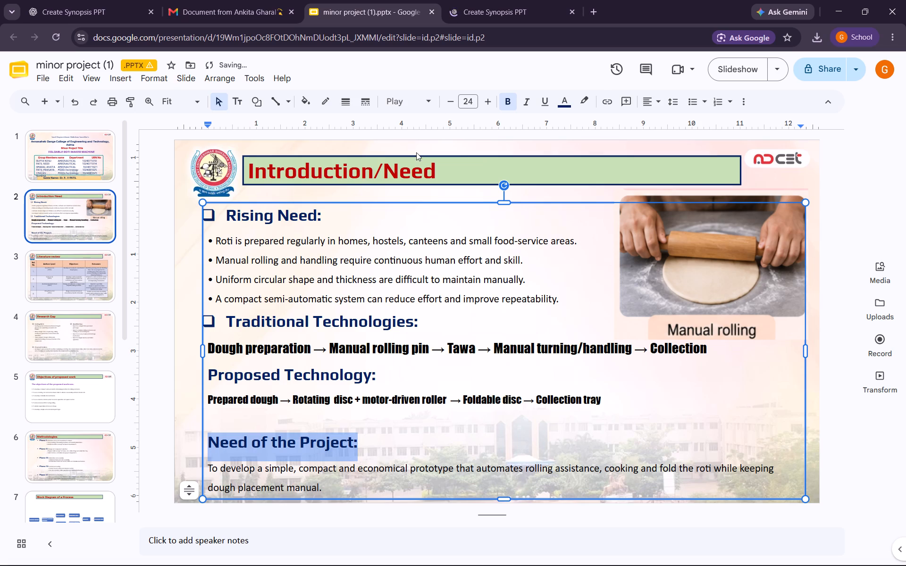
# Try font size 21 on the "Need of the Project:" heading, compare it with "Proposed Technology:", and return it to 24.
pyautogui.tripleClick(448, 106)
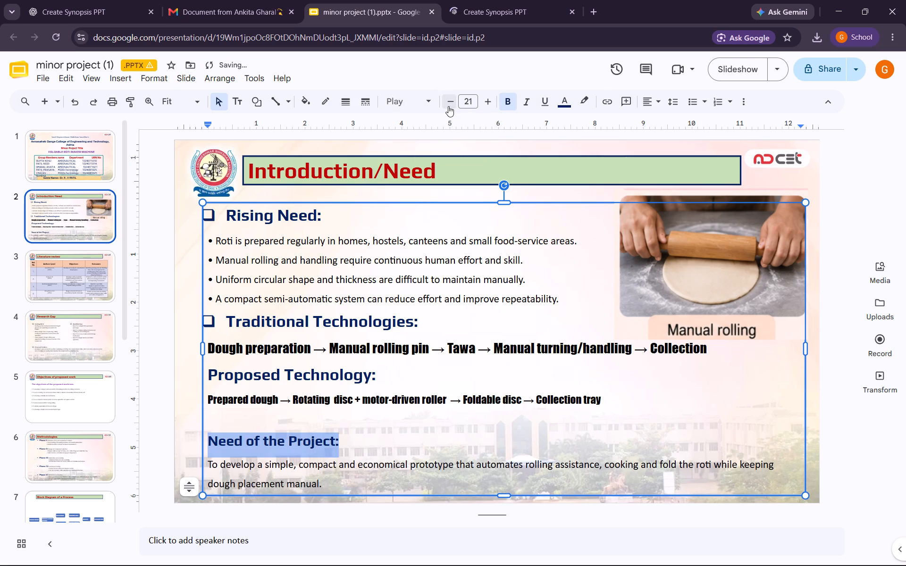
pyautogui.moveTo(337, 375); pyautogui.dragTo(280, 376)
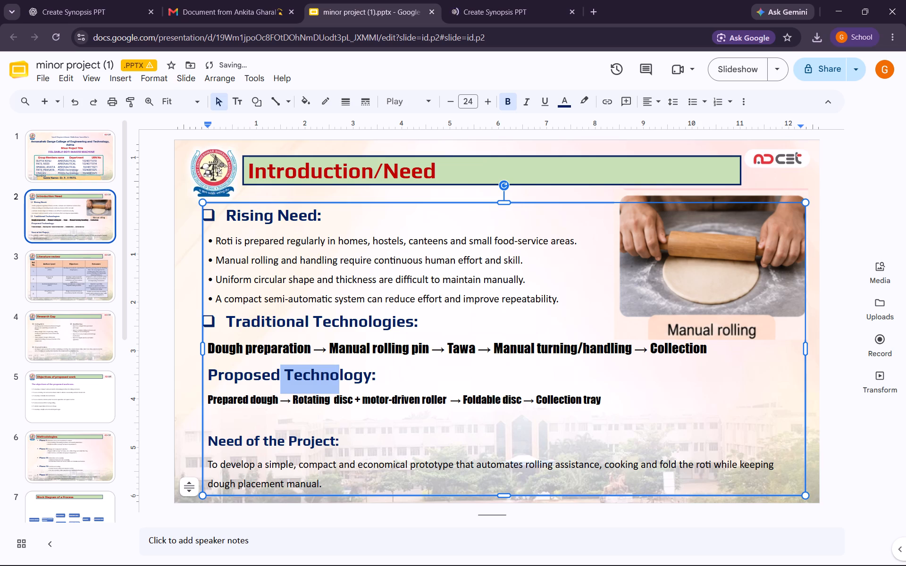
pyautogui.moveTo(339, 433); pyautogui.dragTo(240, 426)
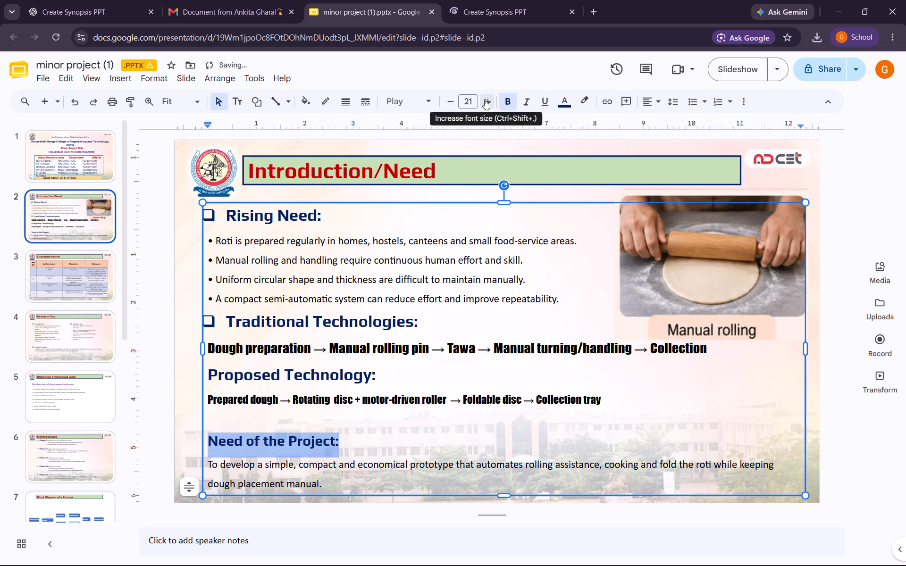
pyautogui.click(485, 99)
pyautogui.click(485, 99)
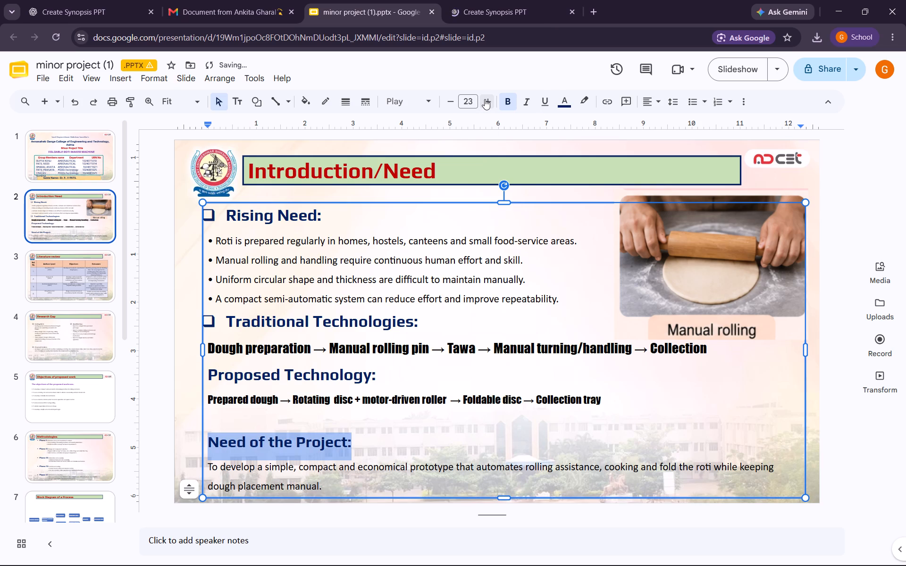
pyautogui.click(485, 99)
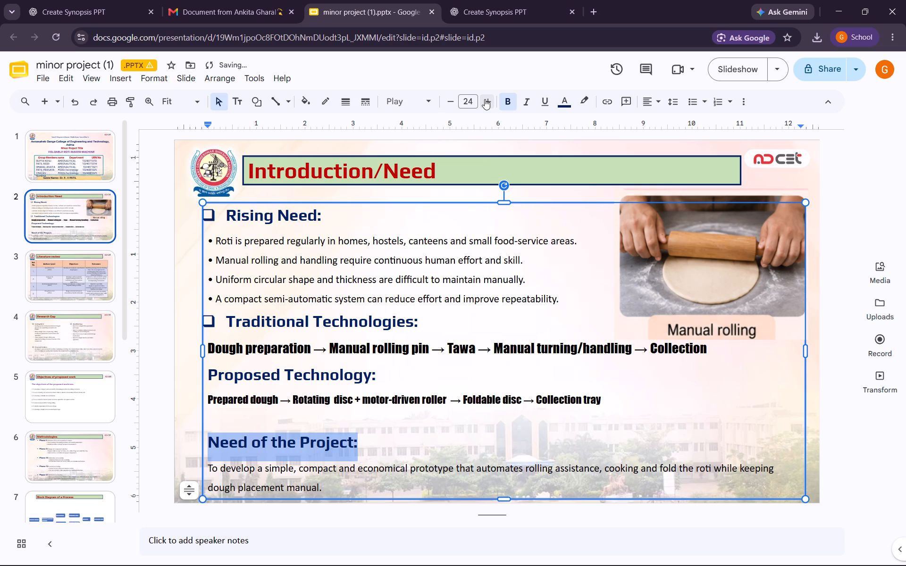
# Delete the empty line between the proposed technology process flow and the "Need of the Project:" heading.
pyautogui.click(388, 433)
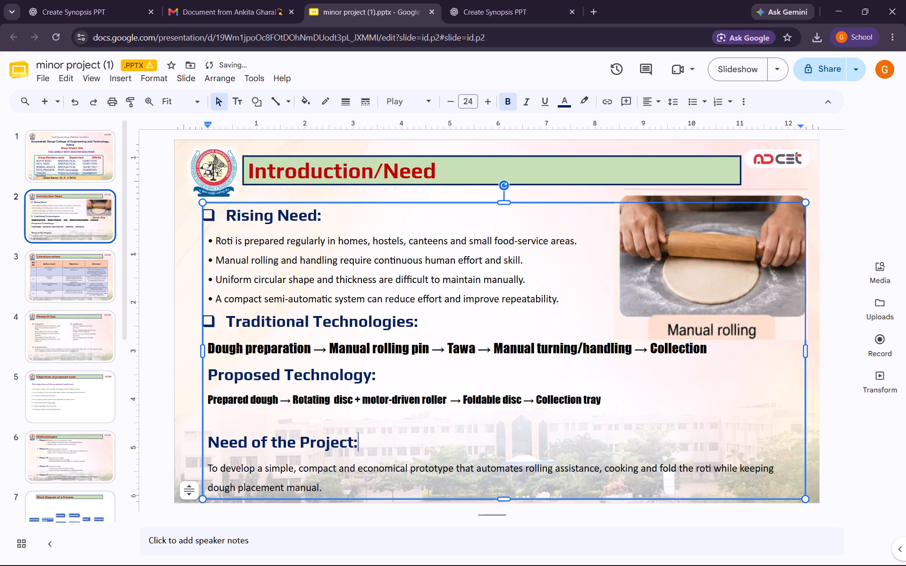
pyautogui.scroll(-1, 388, 433)
pyautogui.click(212, 418)
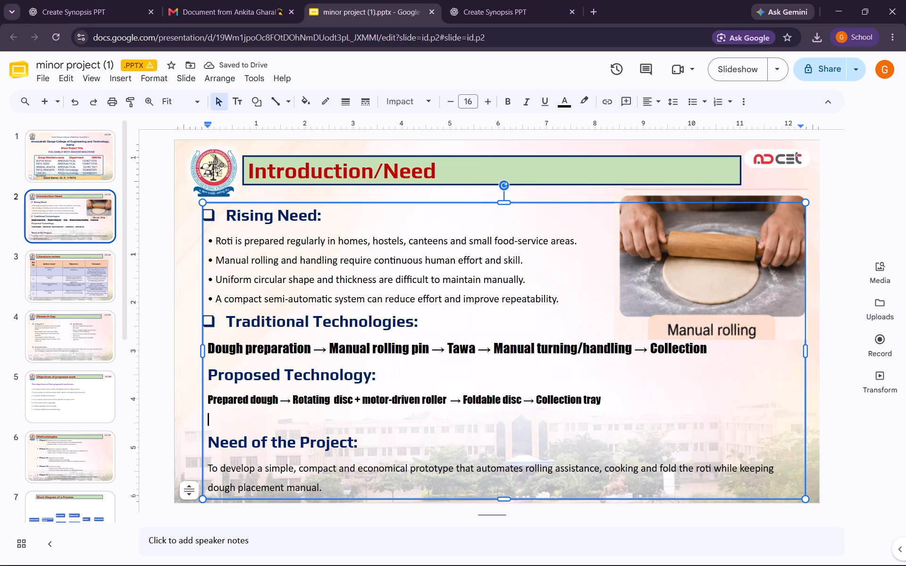
pyautogui.press('BackSpace')
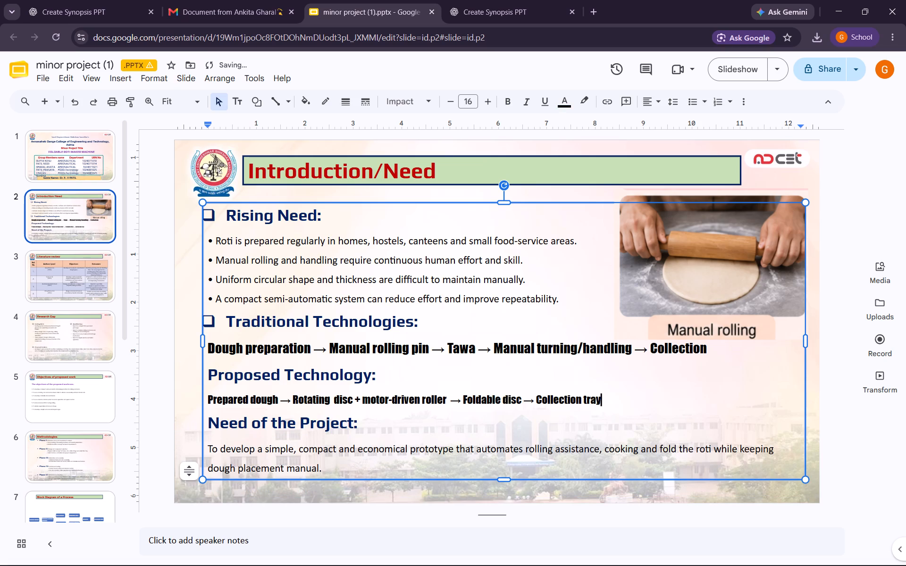
# Set the proposed technology process-flow line to font size 20, matching the traditional technologies flow line.
pyautogui.moveTo(352, 349); pyautogui.dragTo(319, 349)
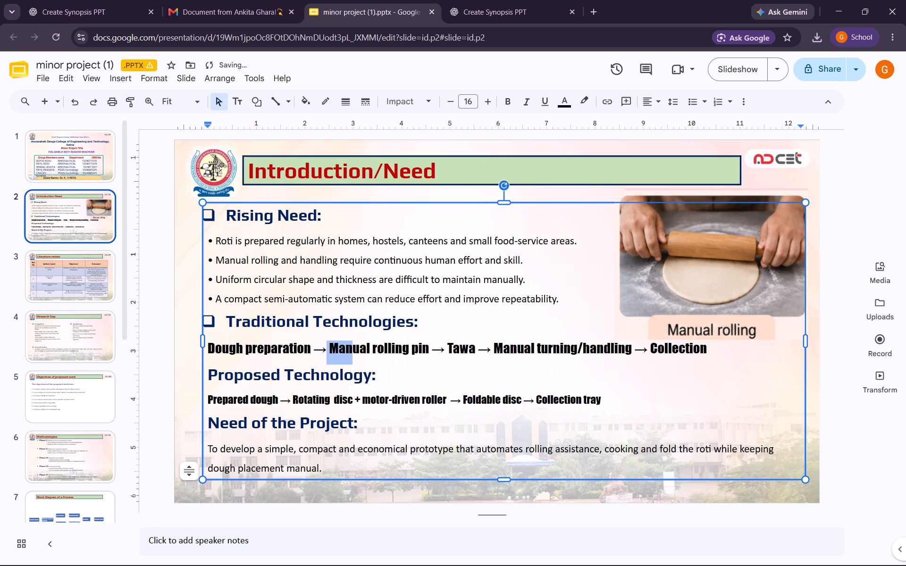
pyautogui.moveTo(319, 349); pyautogui.dragTo(312, 349)
pyautogui.moveTo(607, 404); pyautogui.dragTo(344, 392)
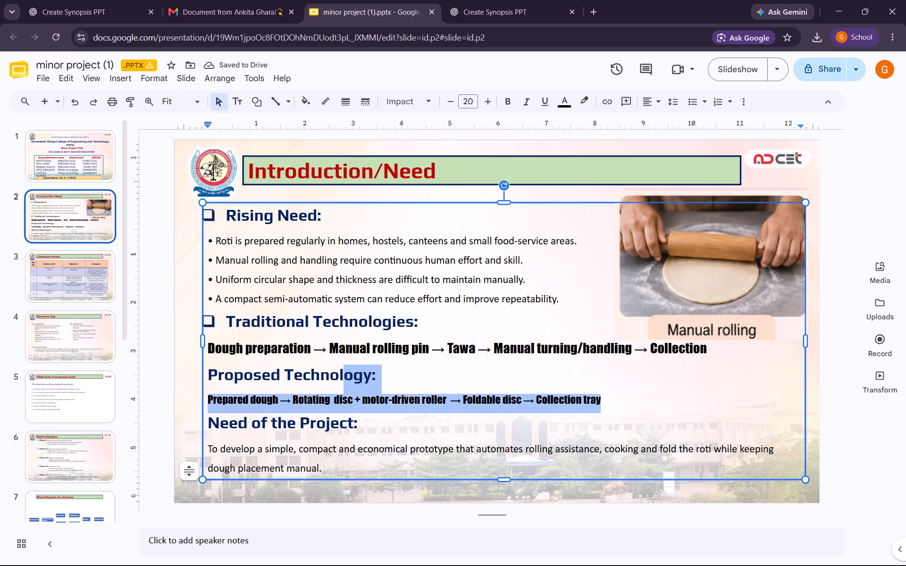
pyautogui.moveTo(344, 392); pyautogui.dragTo(212, 406)
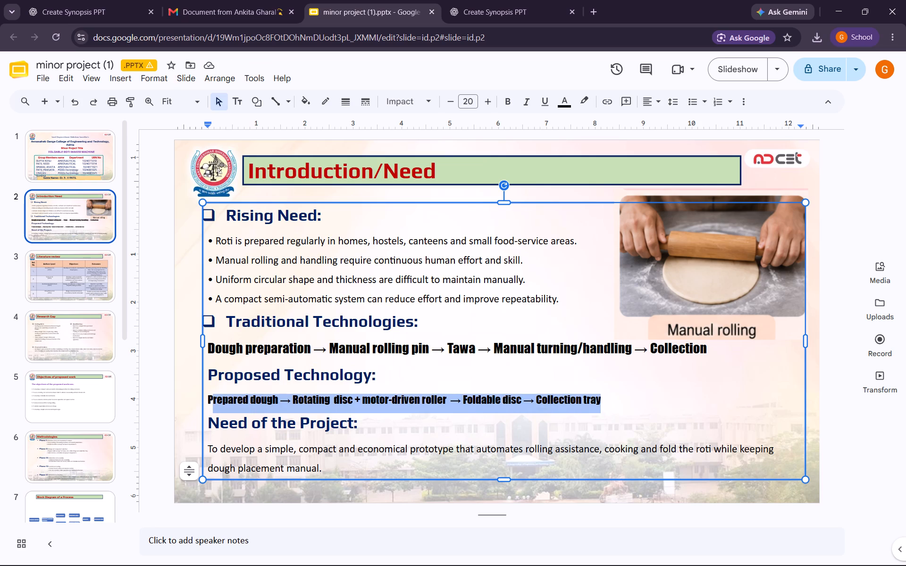
pyautogui.moveTo(212, 406); pyautogui.dragTo(206, 405)
pyautogui.doubleClick(471, 100)
pyautogui.write('20')
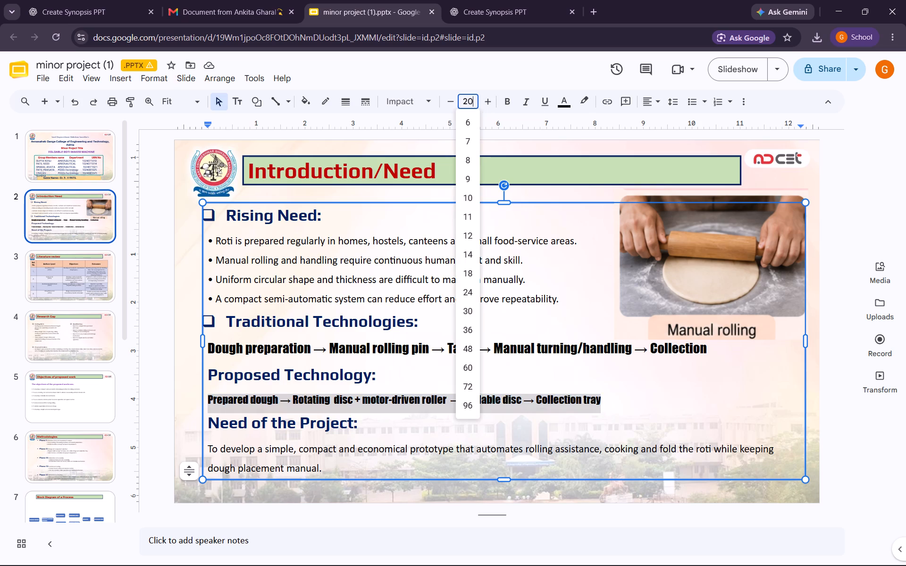
pyautogui.press('Return')
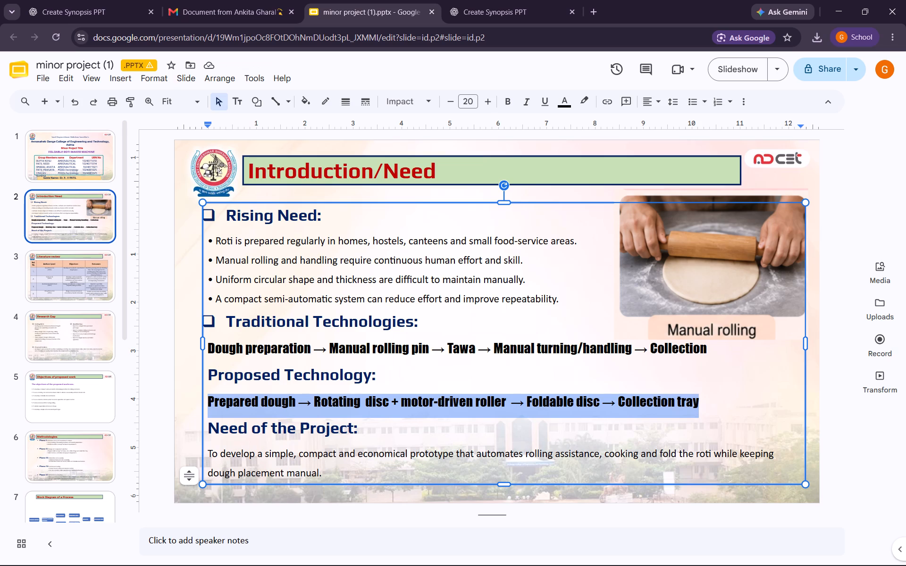
# Make the paragraph under "Need of the Project:" on the Introduction/Need slide bold.
pyautogui.scroll(-1, 209, 455)
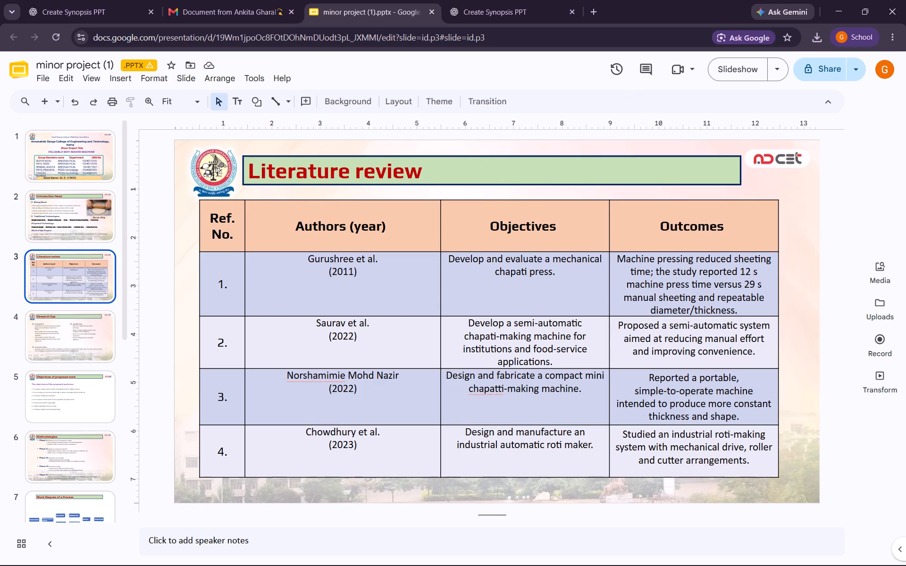
pyautogui.scroll(1, 209, 455)
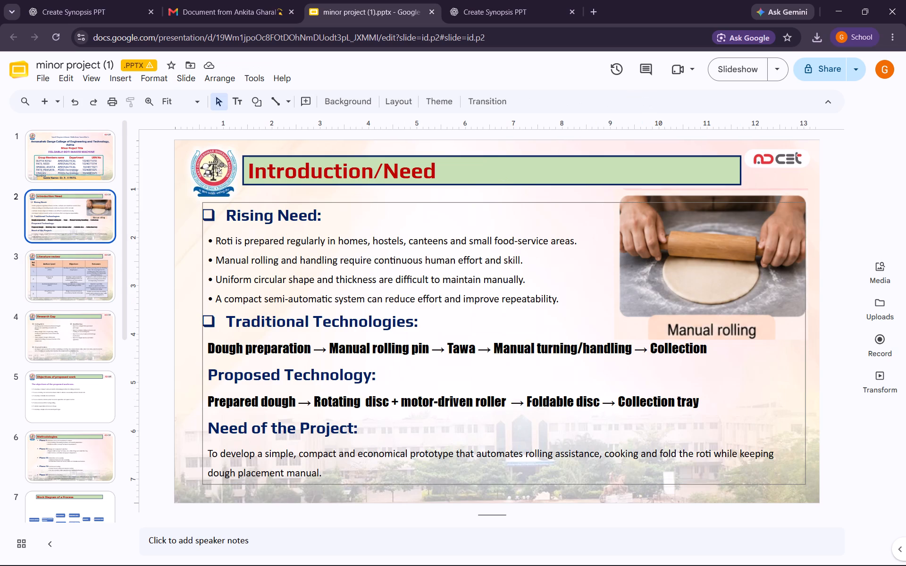
pyautogui.moveTo(210, 456); pyautogui.dragTo(366, 485)
pyautogui.click(352, 481)
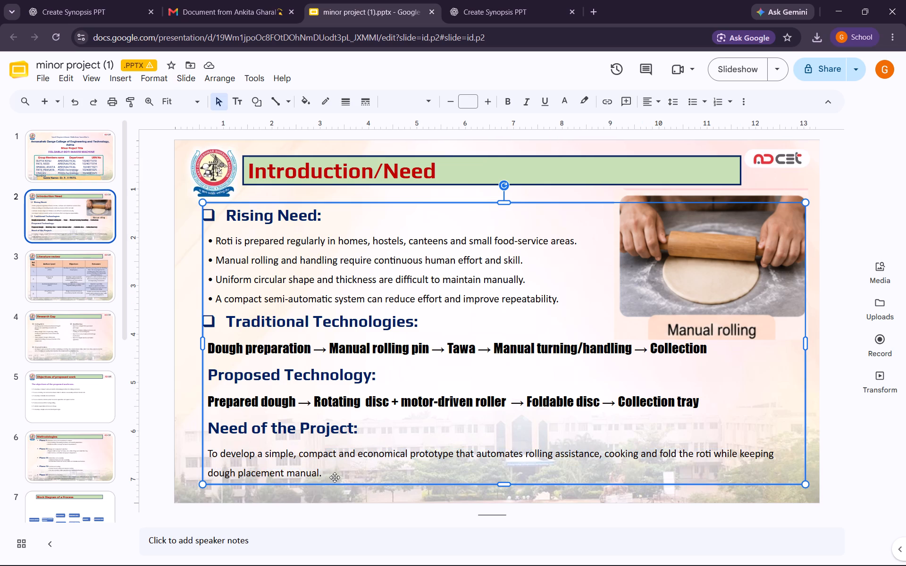
pyautogui.moveTo(327, 475); pyautogui.dragTo(197, 453)
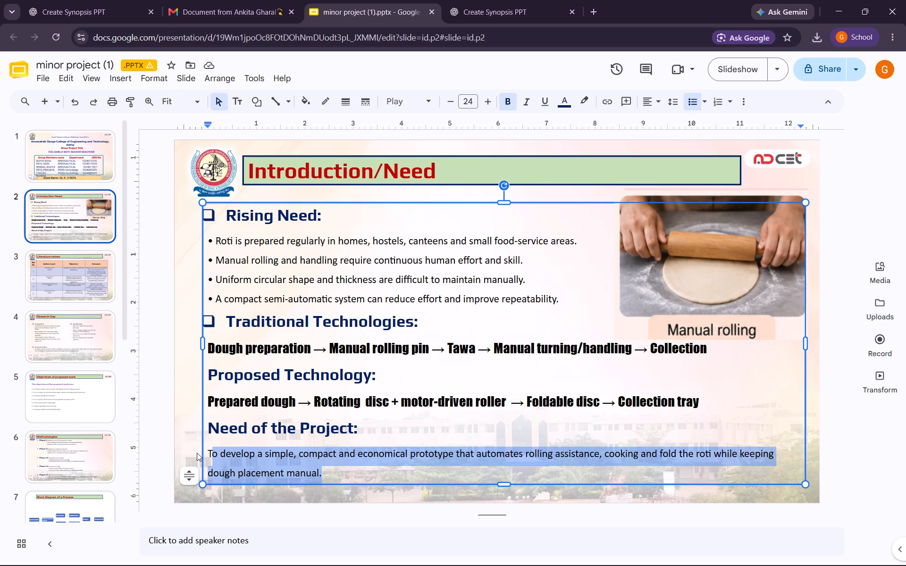
pyautogui.moveTo(197, 453); pyautogui.dragTo(195, 452)
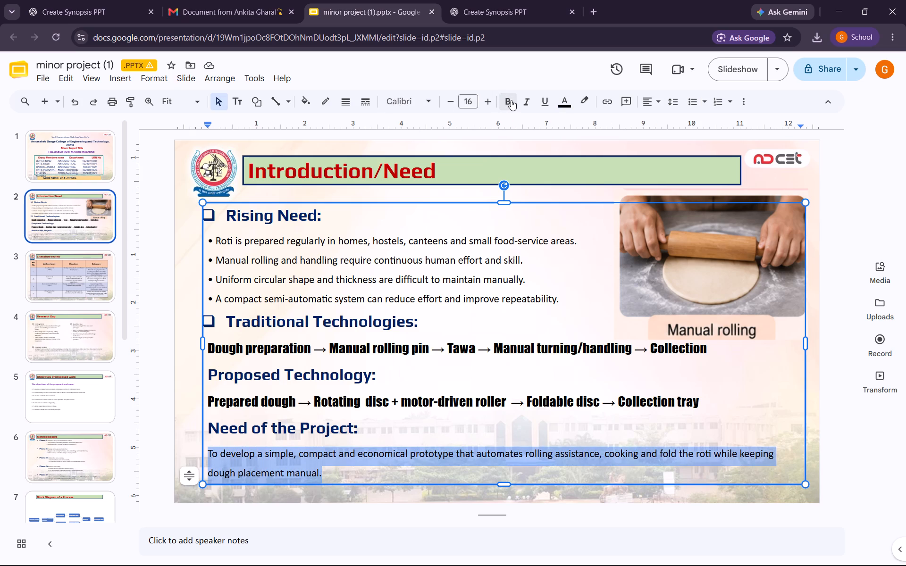
pyautogui.click(511, 100)
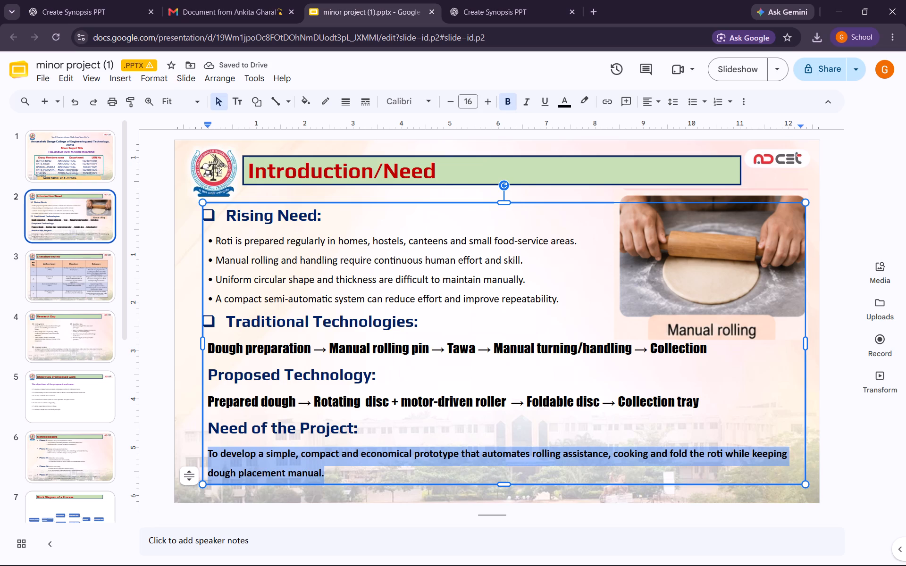
# Leave the text box on the Introduction/Need slide and open the Research Gap slide.
pyautogui.click(191, 396)
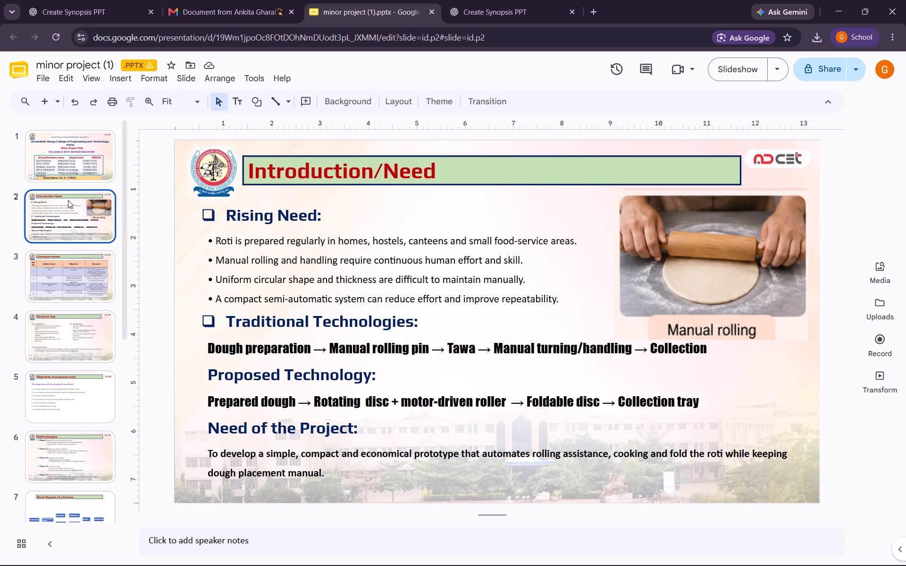
pyautogui.click(67, 347)
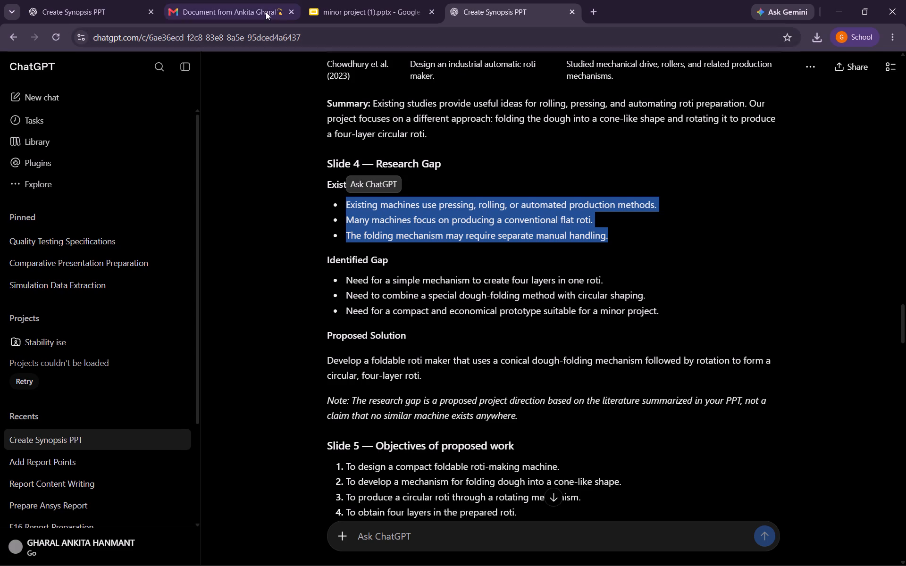
# Back in the presentation, replace the bullets under "Existing Work" with the copied ones and remove the leftover empty bullet.
pyautogui.click(378, 12)
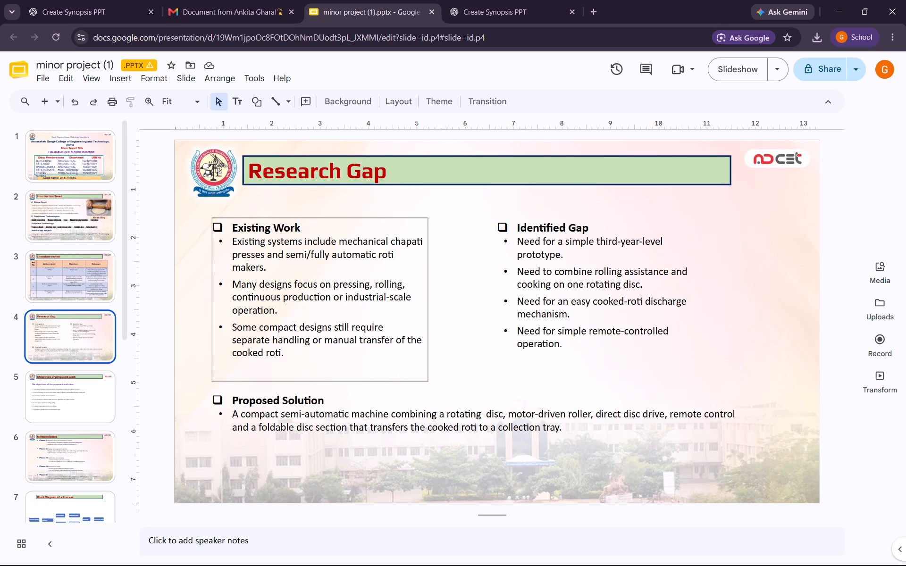
pyautogui.moveTo(226, 234); pyautogui.dragTo(255, 261)
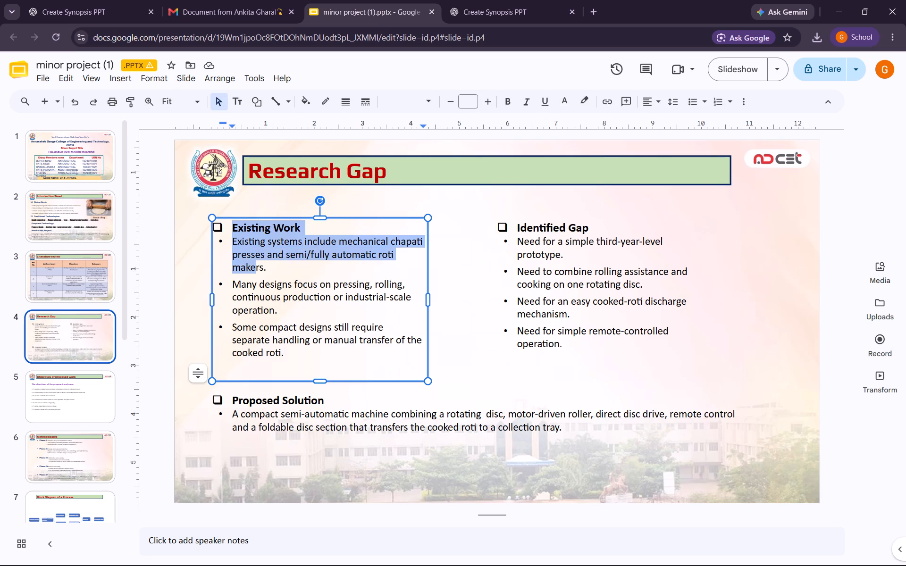
pyautogui.click(255, 261)
pyautogui.moveTo(229, 241); pyautogui.dragTo(311, 358)
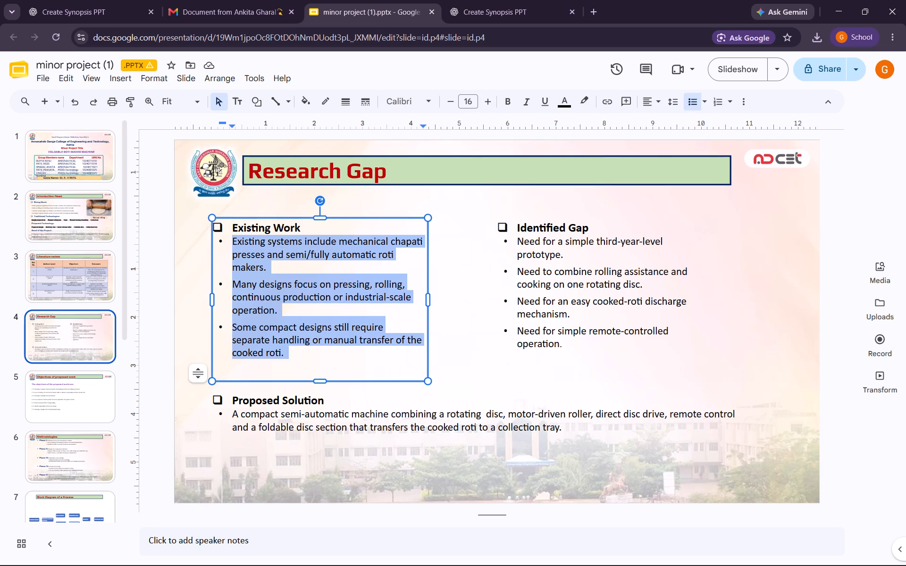
pyautogui.moveTo(311, 358); pyautogui.dragTo(310, 357)
pyautogui.hotkey('ctrl', 'v')
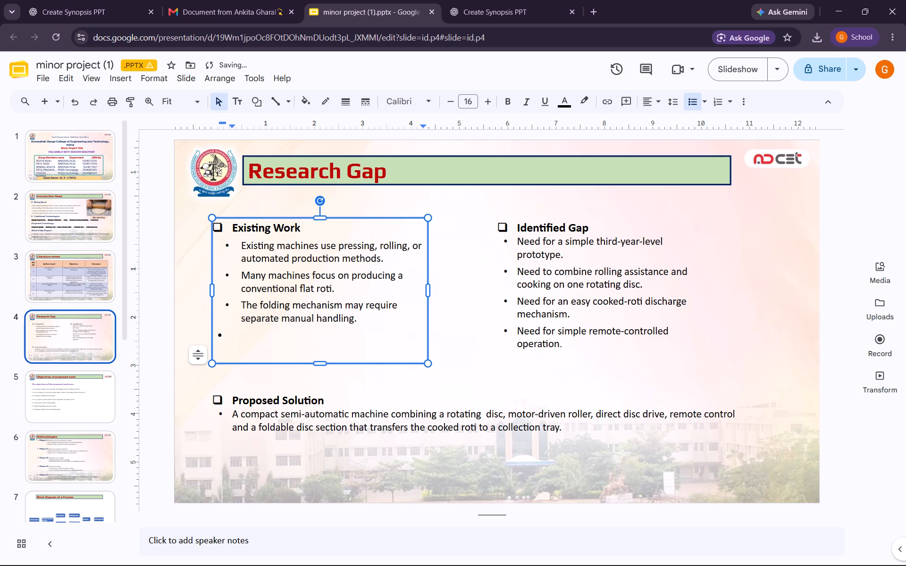
pyautogui.press('BackSpace')
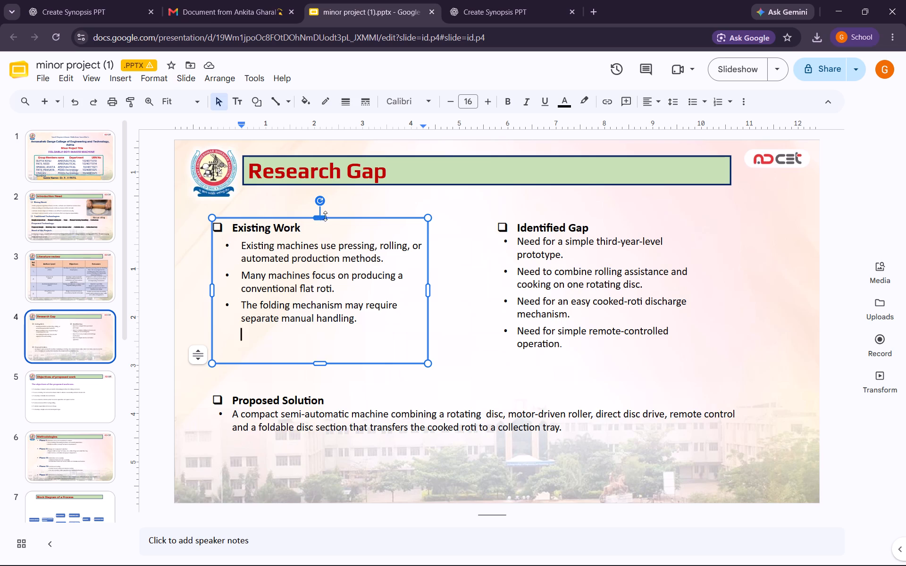
# Increase the "Existing Work" heading on the Research Gap slide to font size 24.
pyautogui.moveTo(313, 231); pyautogui.dragTo(223, 225)
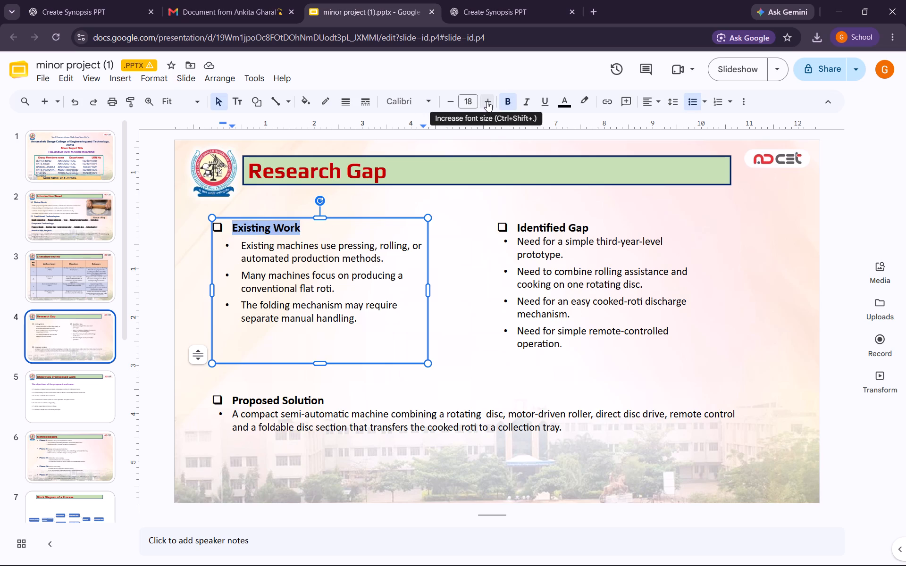
pyautogui.click(487, 101)
pyautogui.click(487, 101)
pyautogui.tripleClick(487, 101)
pyautogui.click(487, 101)
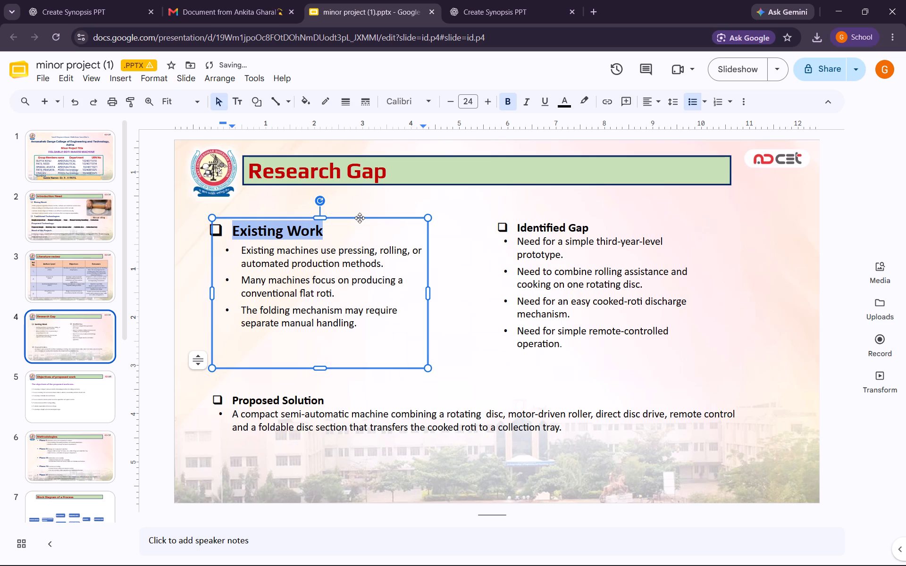
# Make the bullets under "Existing Work" bold and justify their alignment.
pyautogui.moveTo(239, 248); pyautogui.dragTo(392, 331)
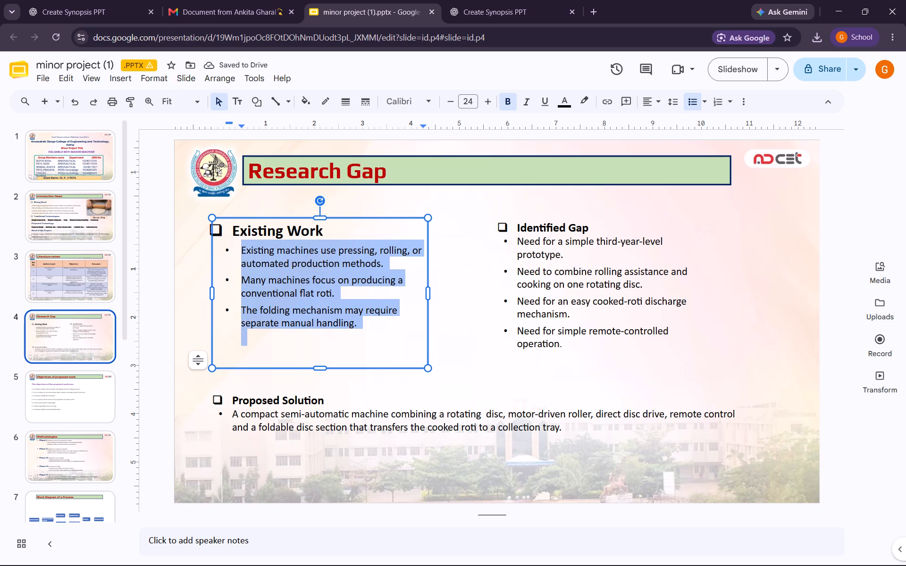
pyautogui.moveTo(392, 331); pyautogui.dragTo(393, 332)
pyautogui.hotkey('ctrl', 'b')
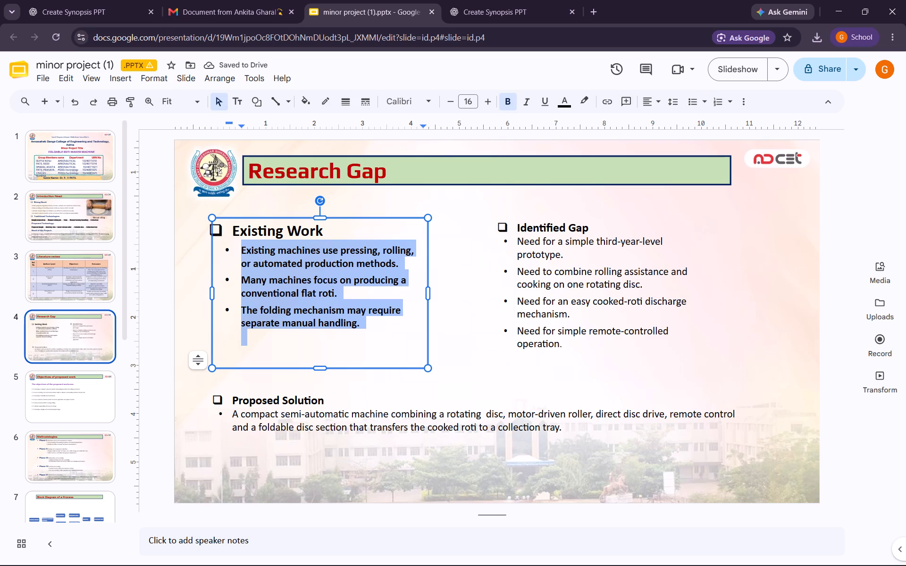
pyautogui.click(656, 103)
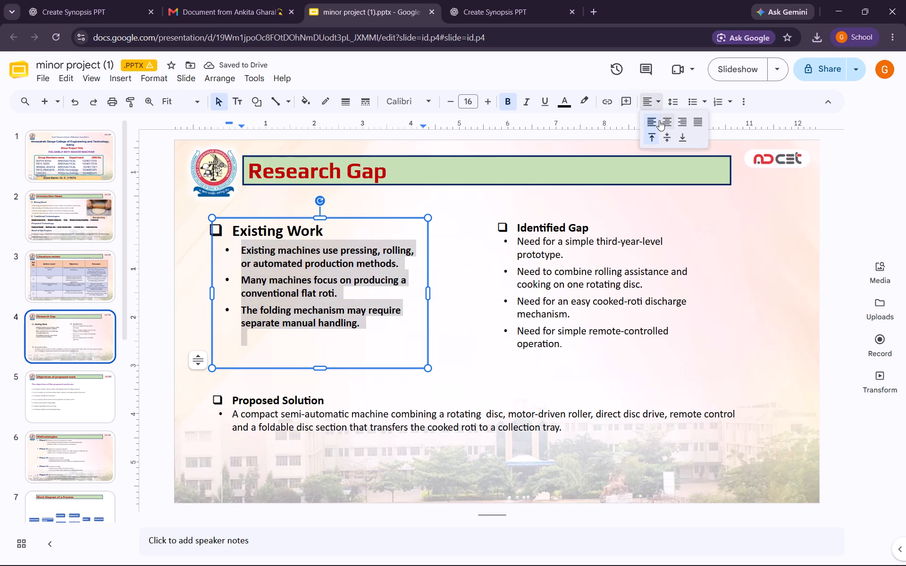
pyautogui.click(699, 127)
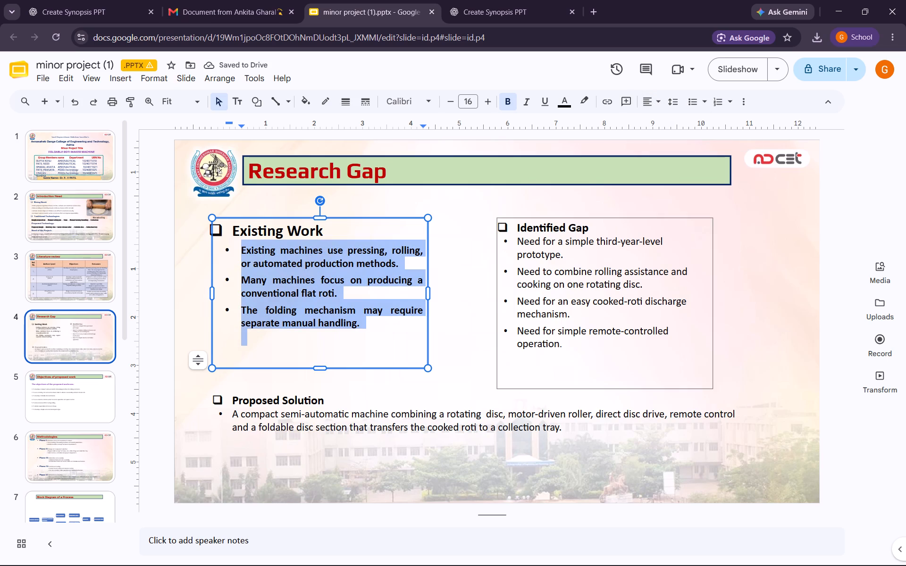
pyautogui.click(477, 282)
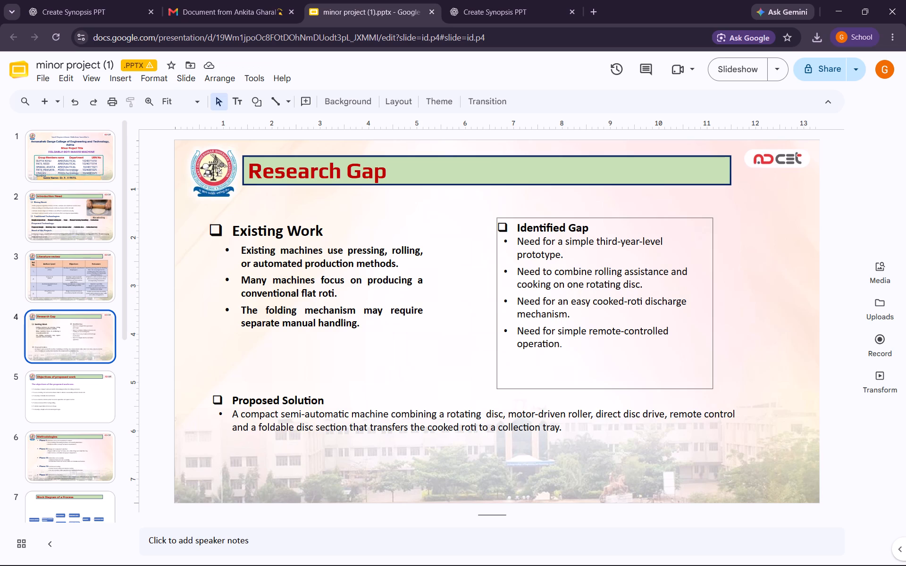
# Set the "Identified Gap" heading to font size 20.
pyautogui.moveTo(512, 227); pyautogui.dragTo(606, 225)
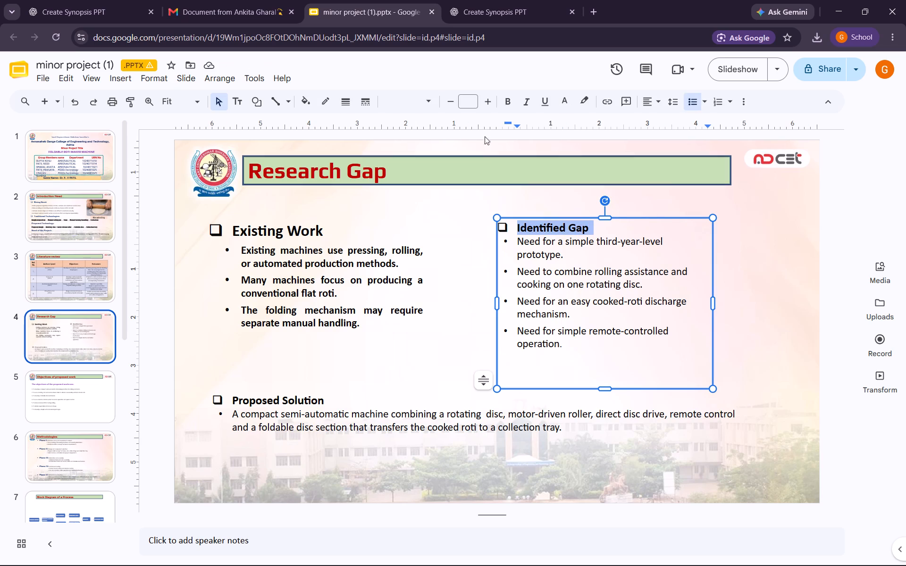
pyautogui.click(473, 99)
pyautogui.write('20')
pyautogui.press('Return')
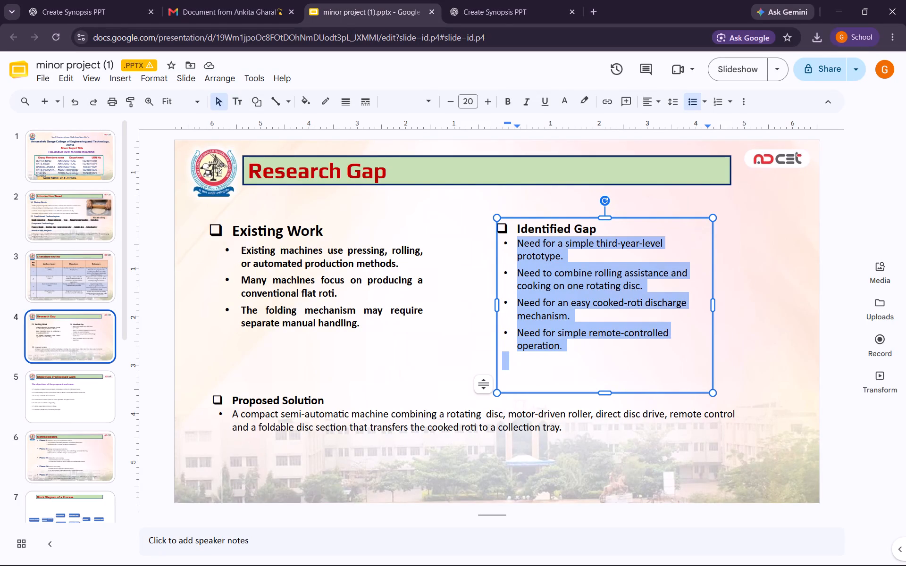
pyautogui.moveTo(610, 365); pyautogui.dragTo(578, 348)
pyautogui.hotkey('ctrl', 'v')
pyautogui.press('BackSpace')
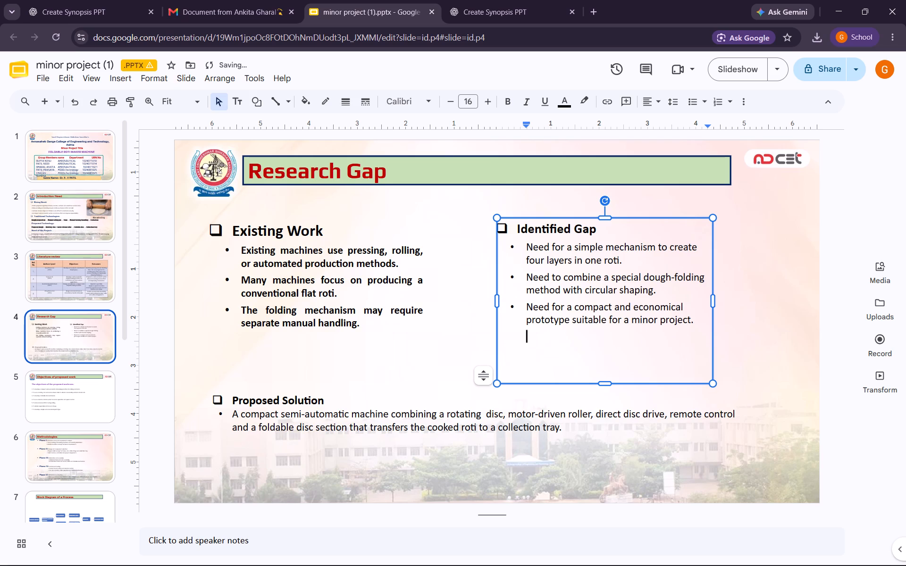
# Justify the three bullets under "Identified Gap" and make them bold.
pyautogui.moveTo(524, 247); pyautogui.dragTo(725, 340)
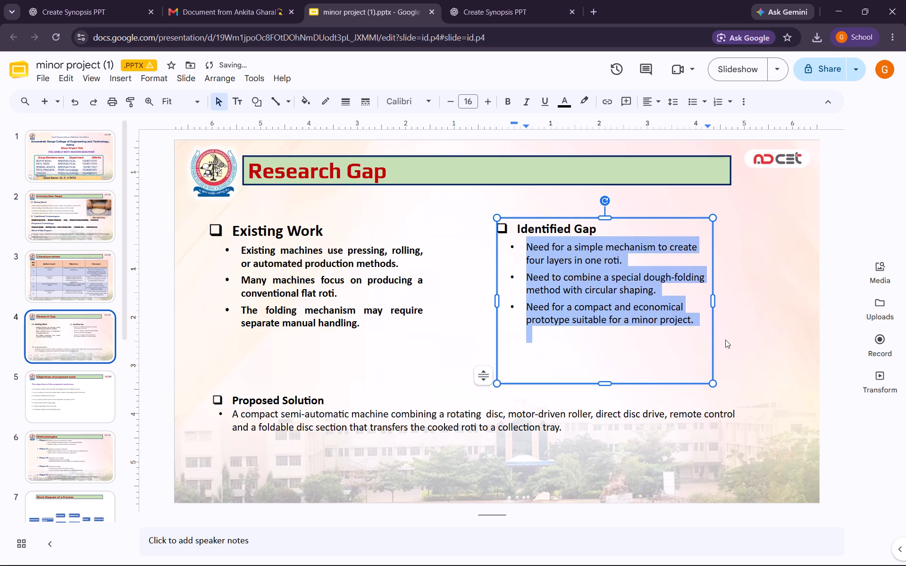
pyautogui.moveTo(653, 100); pyautogui.dragTo(686, 124)
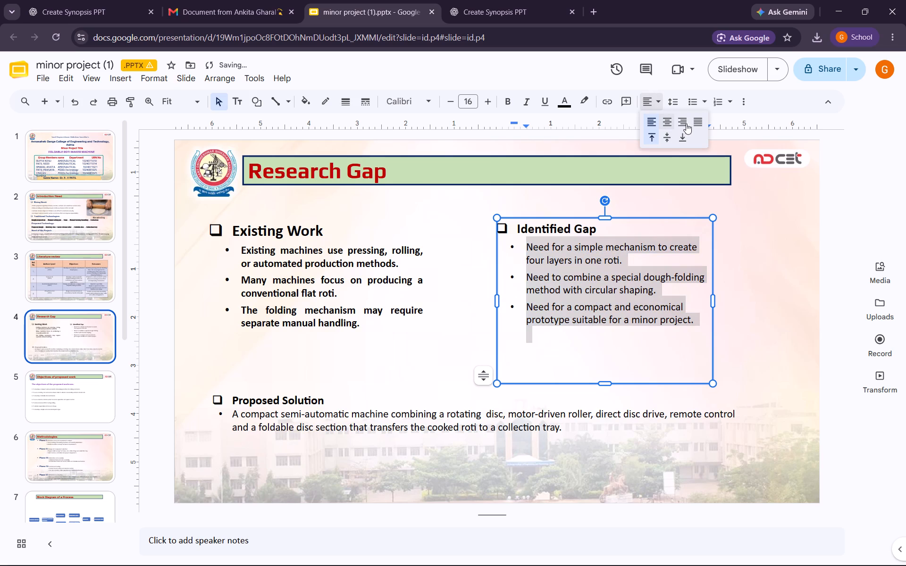
pyautogui.moveTo(686, 124); pyautogui.dragTo(697, 123)
pyautogui.click(697, 123)
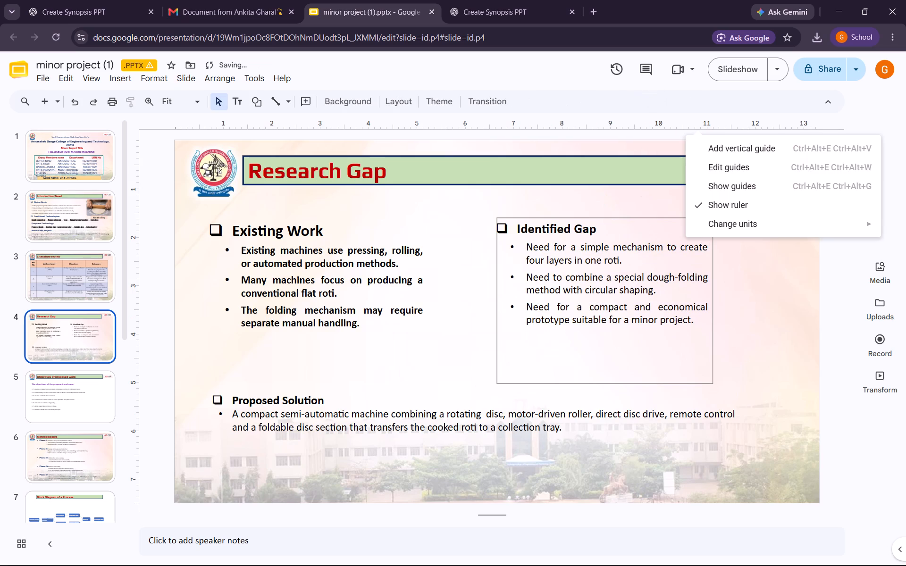
pyautogui.click(562, 346)
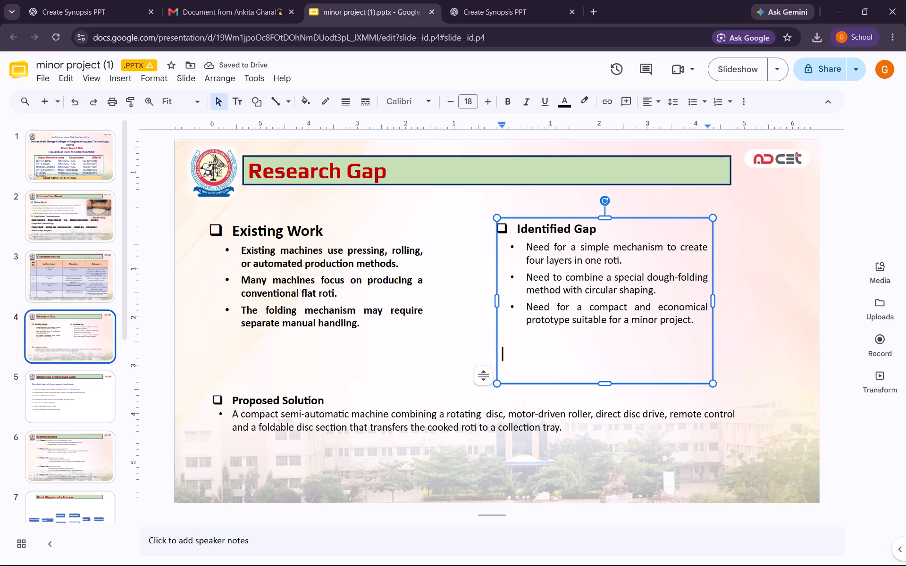
pyautogui.moveTo(525, 246); pyautogui.dragTo(690, 328)
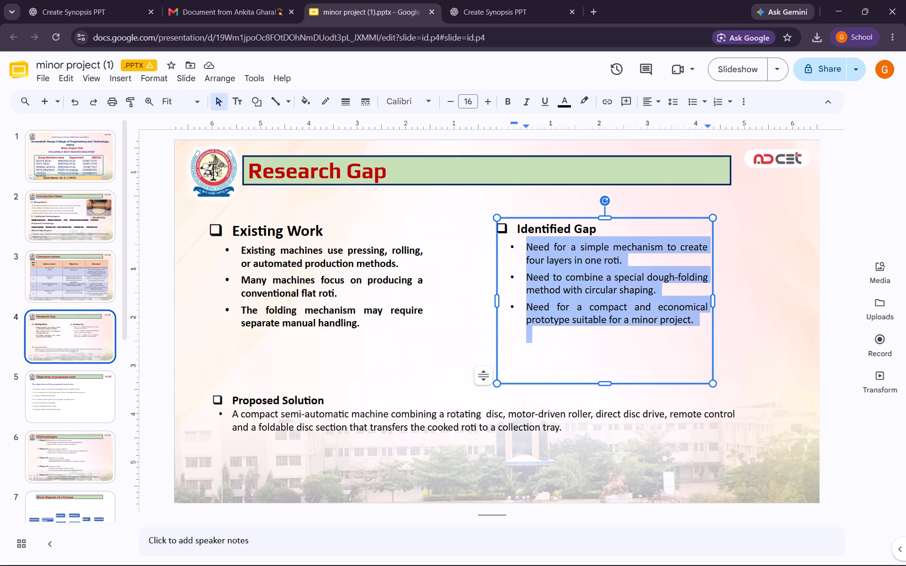
pyautogui.hotkey('ctrl', 'b')
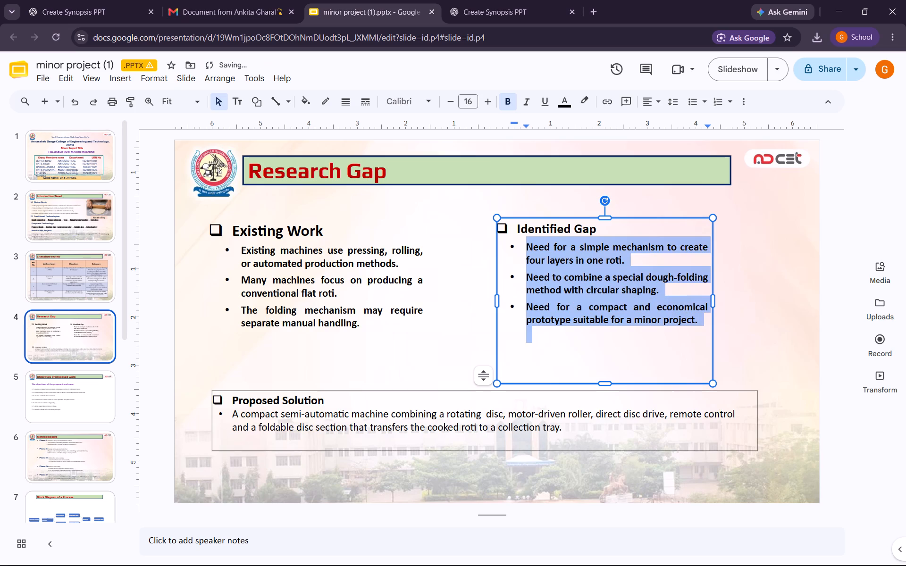
pyautogui.click(189, 359)
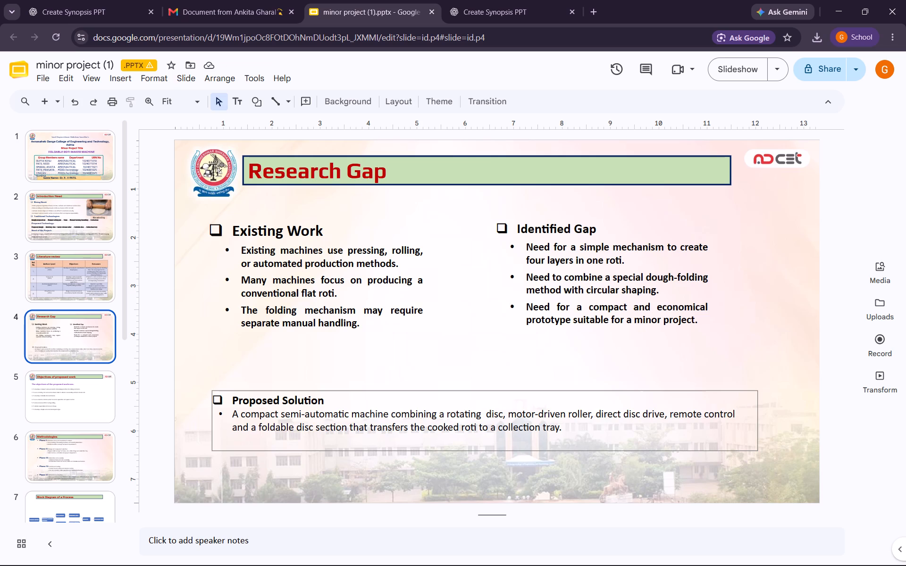
# Delete ", remote control" from the bullet under "Proposed Solution", keeping a space before "and", and make the bullet bold.
pyautogui.click(742, 416)
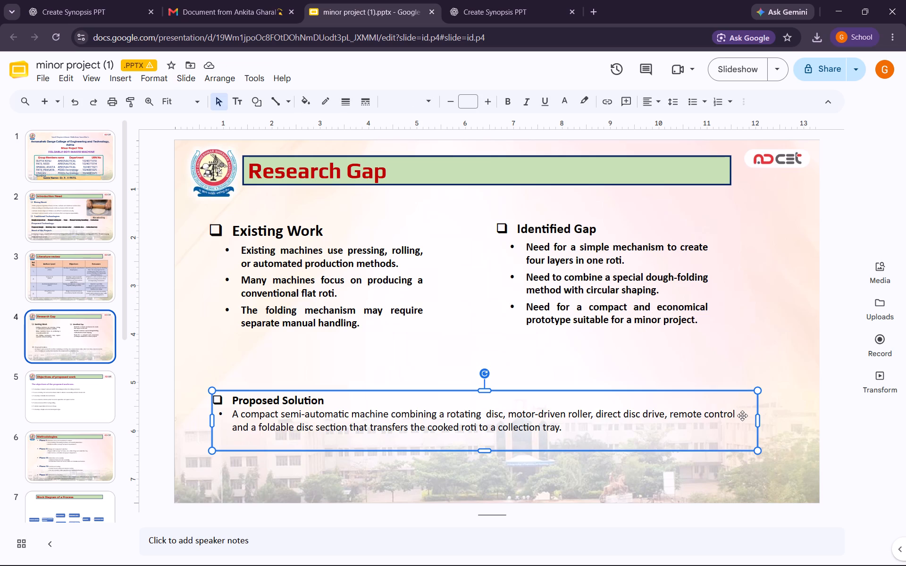
pyautogui.doubleClick(742, 416)
pyautogui.click(742, 416)
pyautogui.moveTo(742, 416); pyautogui.dragTo(666, 416)
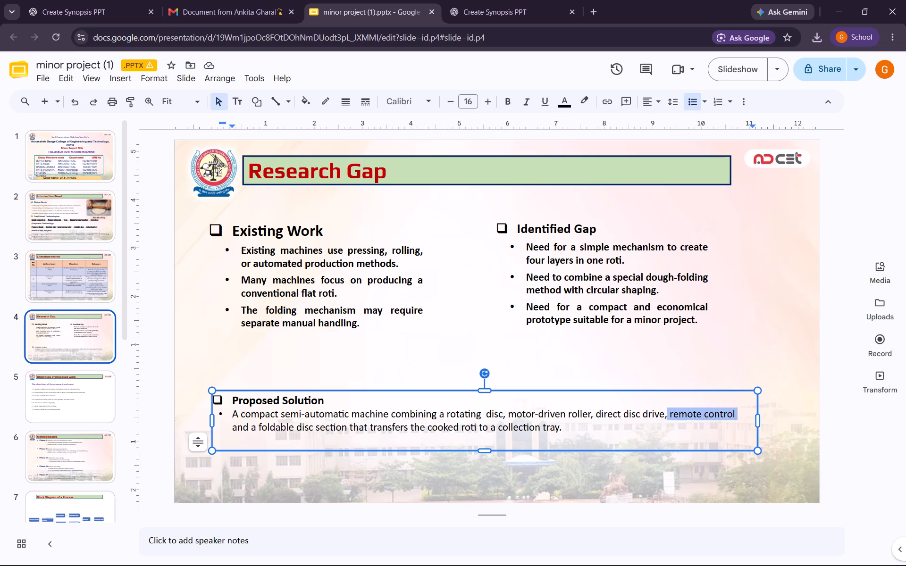
pyautogui.moveTo(666, 416); pyautogui.dragTo(663, 415)
pyautogui.press('BackSpace')
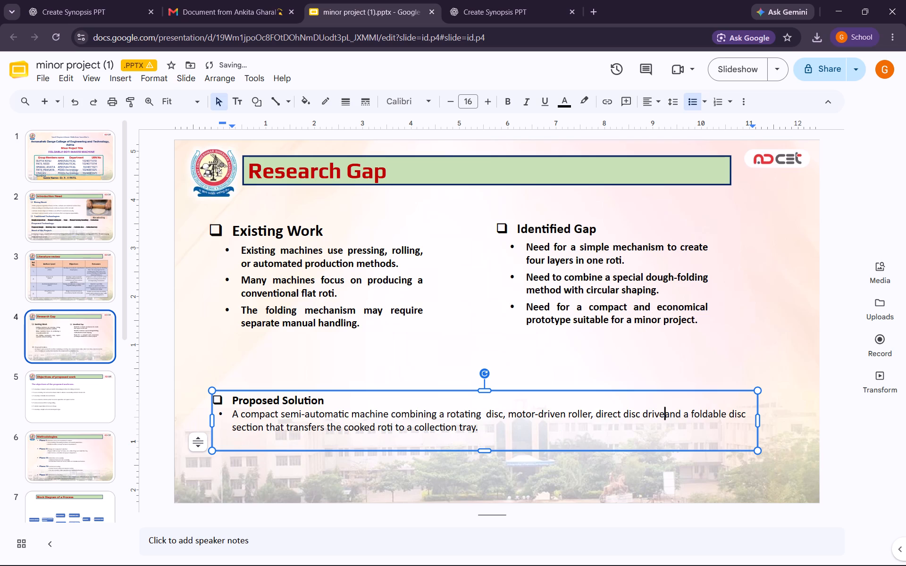
pyautogui.press('space')
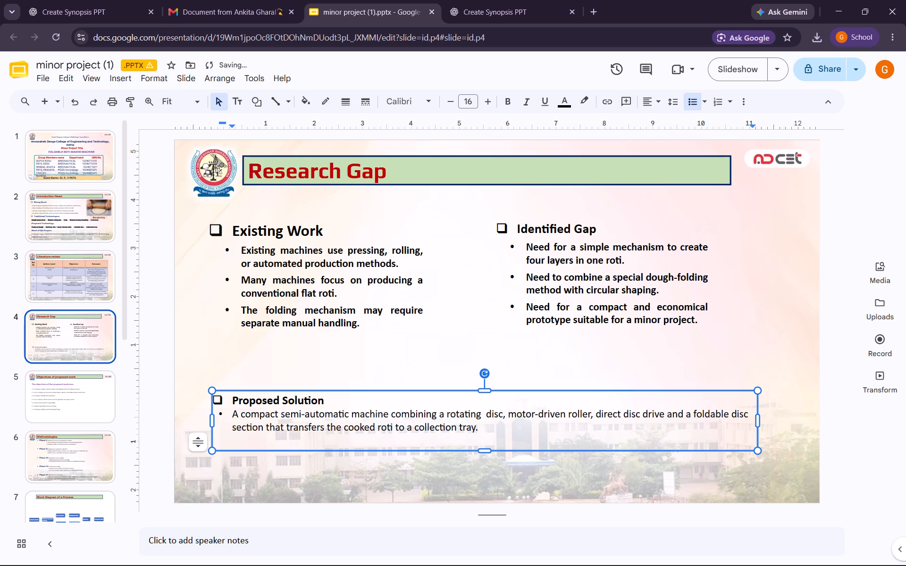
pyautogui.moveTo(226, 417); pyautogui.dragTo(558, 445)
pyautogui.hotkey('ctrl', 'b')
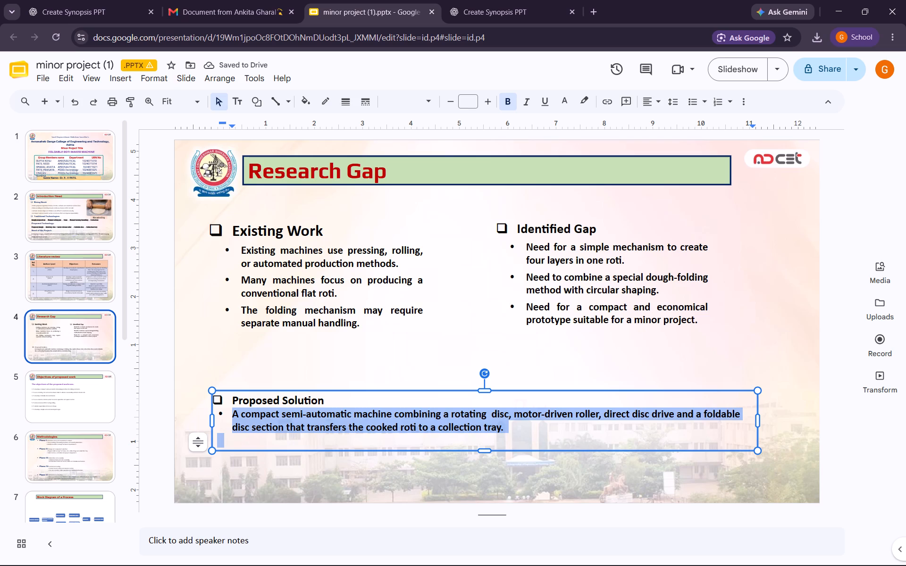
# Set the "Proposed Solution" heading to font size 24.
pyautogui.moveTo(337, 401); pyautogui.dragTo(223, 393)
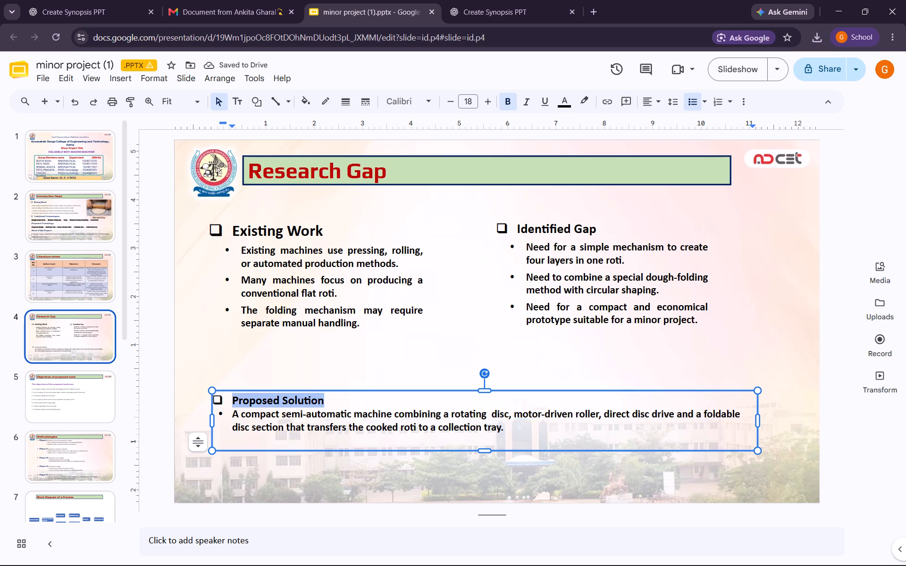
pyautogui.click(470, 100)
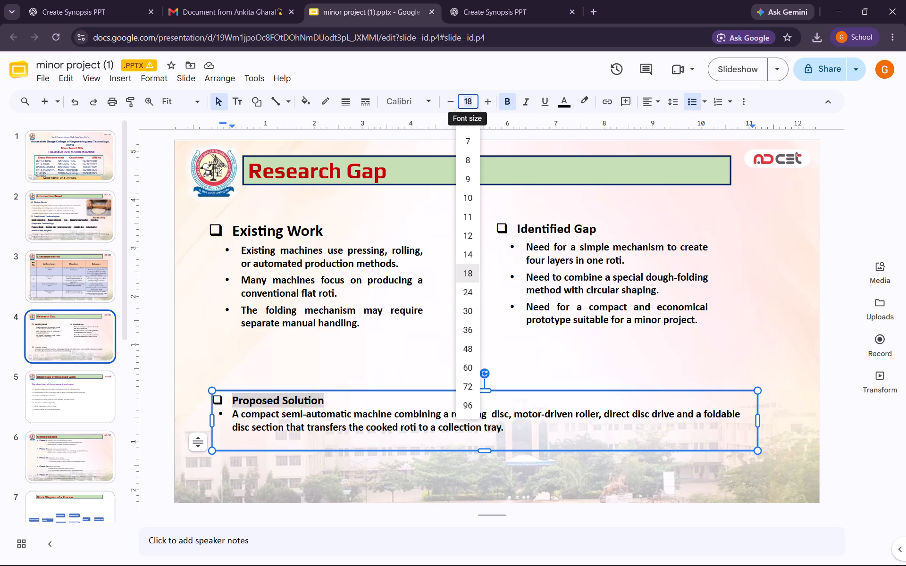
pyautogui.write('24')
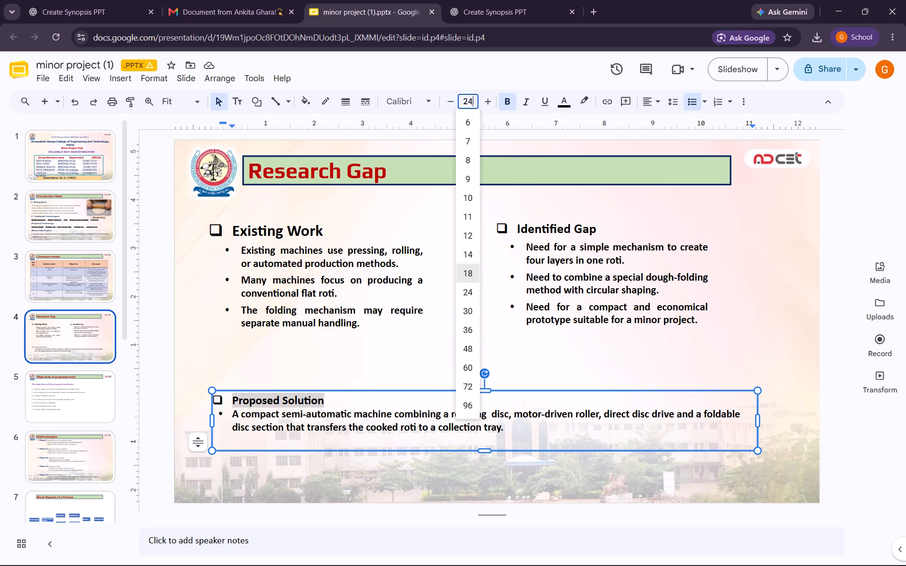
pyautogui.press('Return')
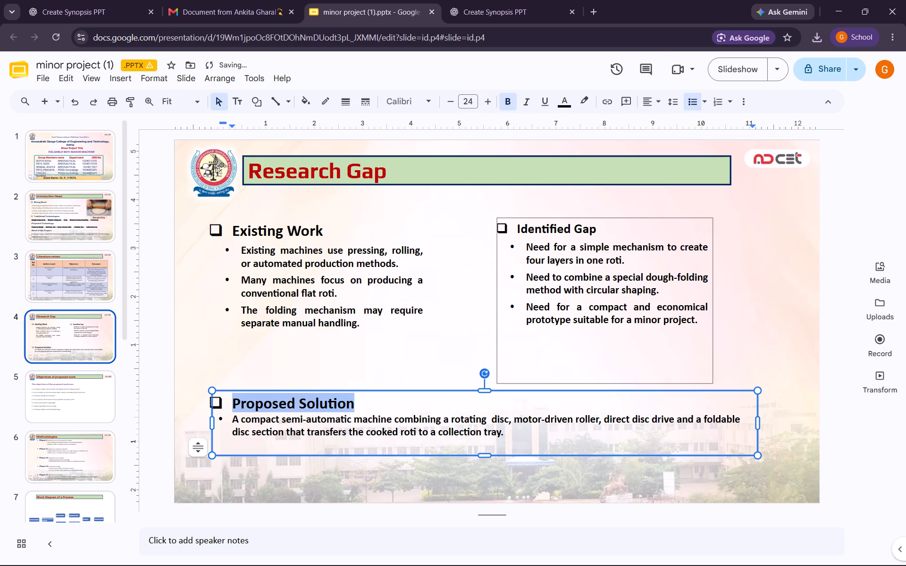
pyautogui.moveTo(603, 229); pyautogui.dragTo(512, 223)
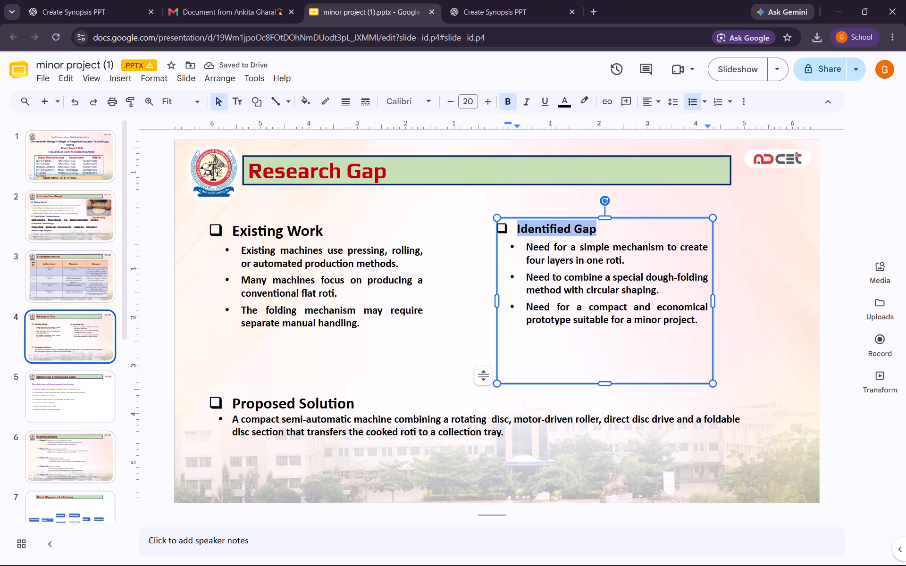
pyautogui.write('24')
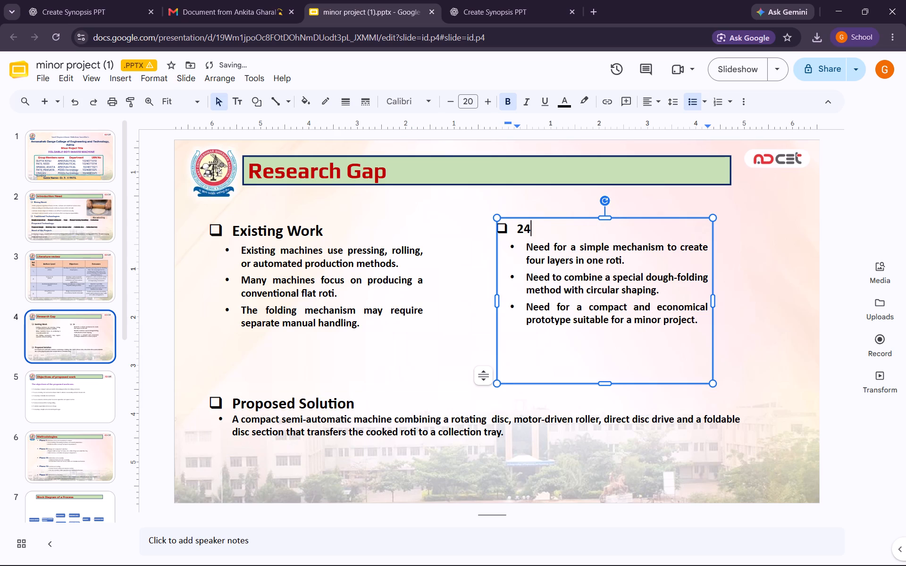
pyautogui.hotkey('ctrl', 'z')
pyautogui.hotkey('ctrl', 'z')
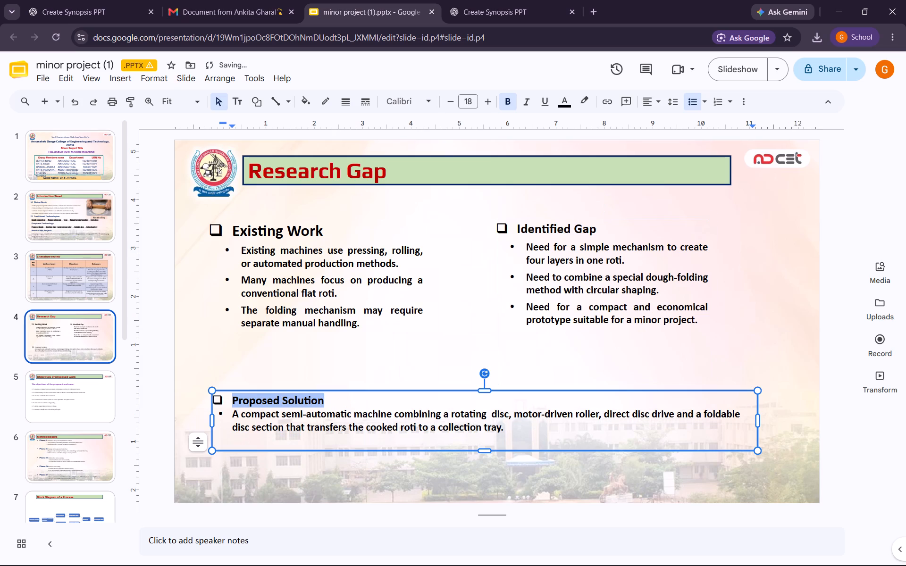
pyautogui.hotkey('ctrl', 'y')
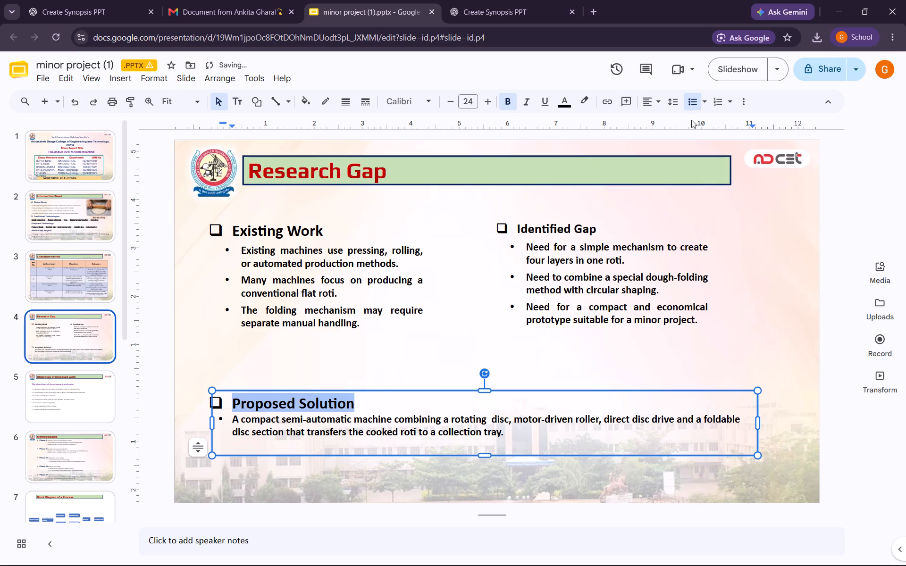
# Set the "Identified Gap" heading to font size 24.
pyautogui.click(592, 250)
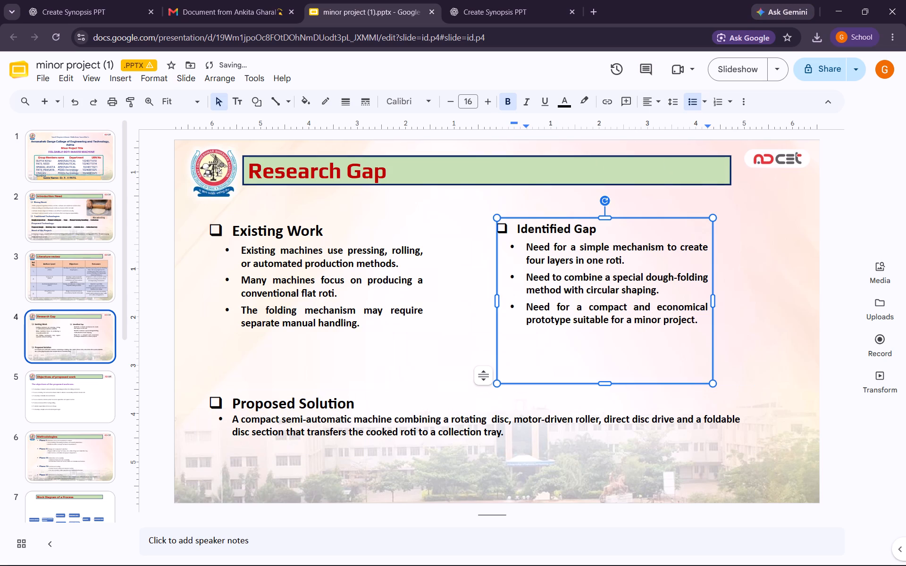
pyautogui.moveTo(596, 224); pyautogui.dragTo(516, 225)
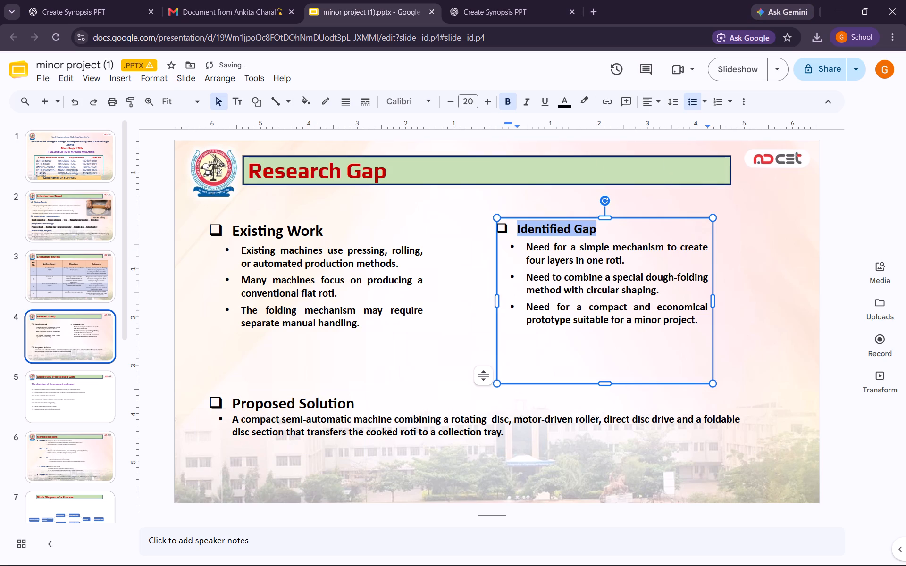
pyautogui.click(476, 104)
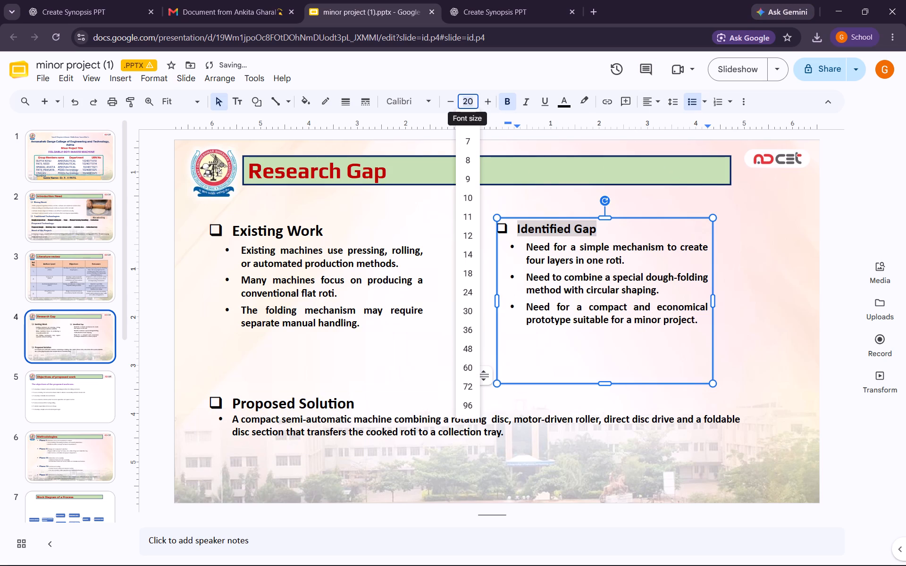
pyautogui.write('24')
pyautogui.press('Return')
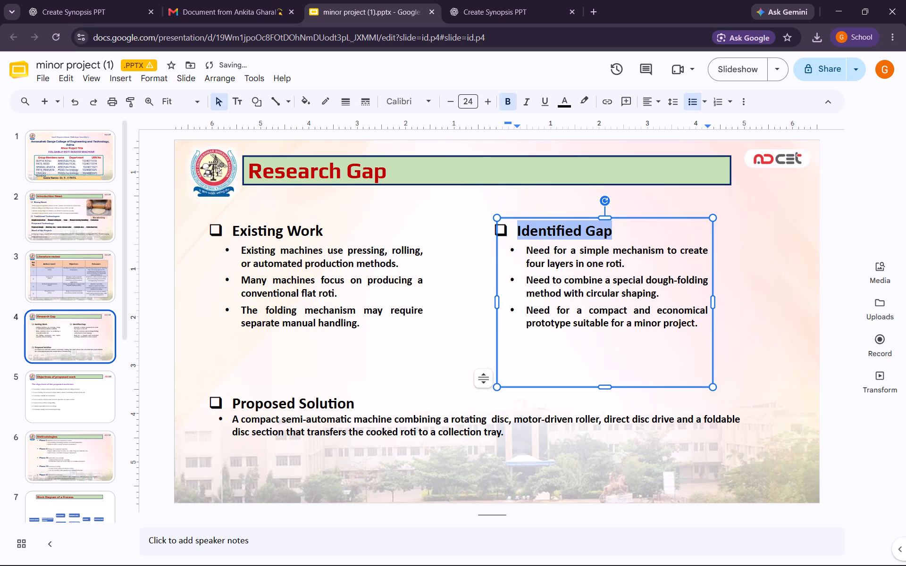
pyautogui.click(476, 104)
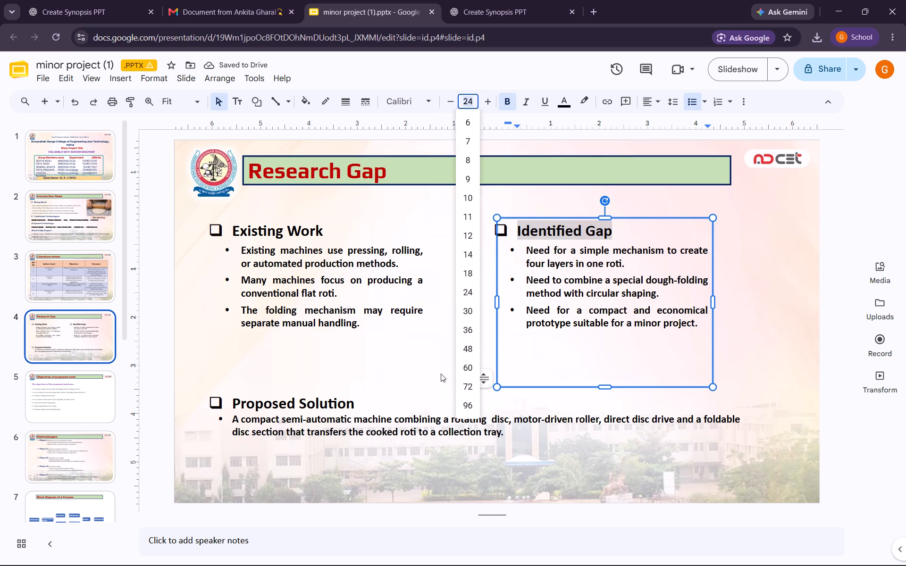
pyautogui.click(426, 373)
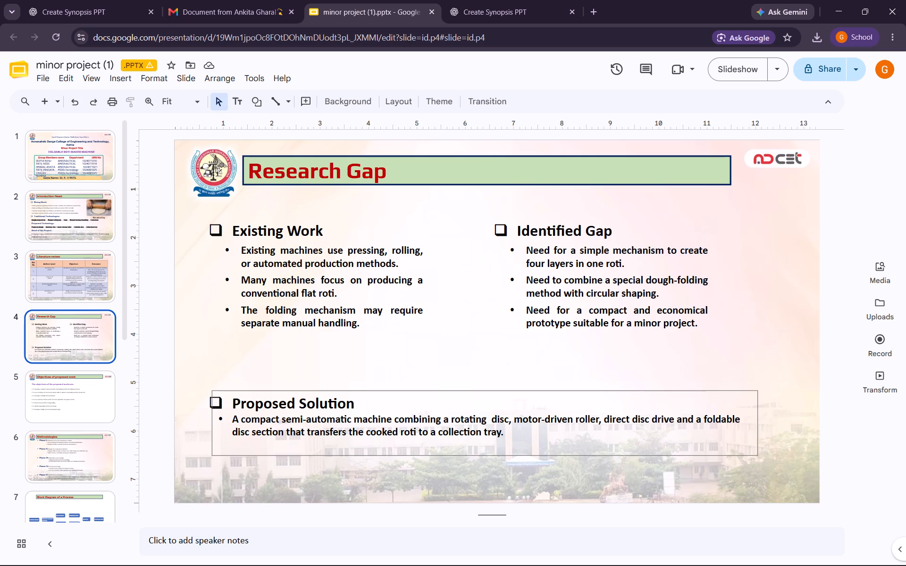
# Enlarge the bullet text under "Proposed Solution" to font size 22 and justify it.
pyautogui.moveTo(231, 416); pyautogui.dragTo(520, 433)
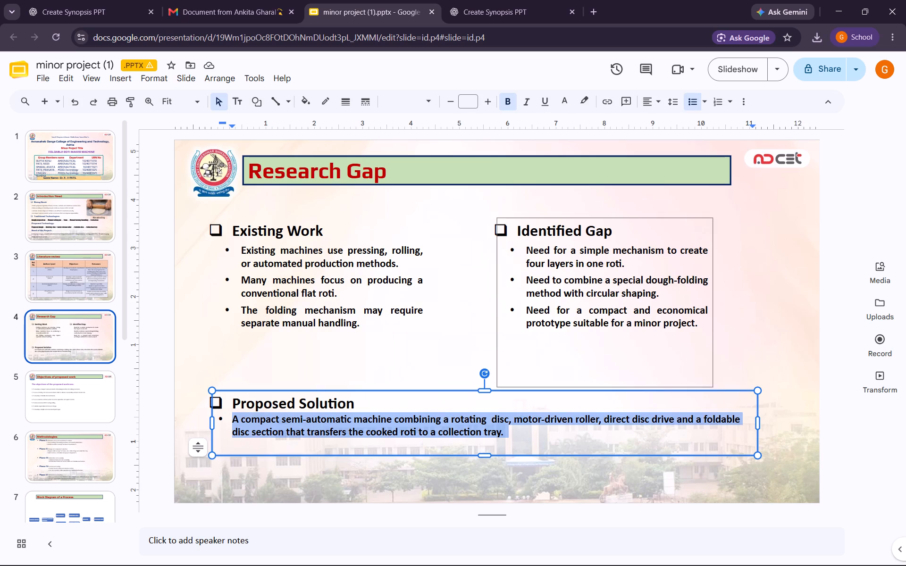
pyautogui.tripleClick(490, 104)
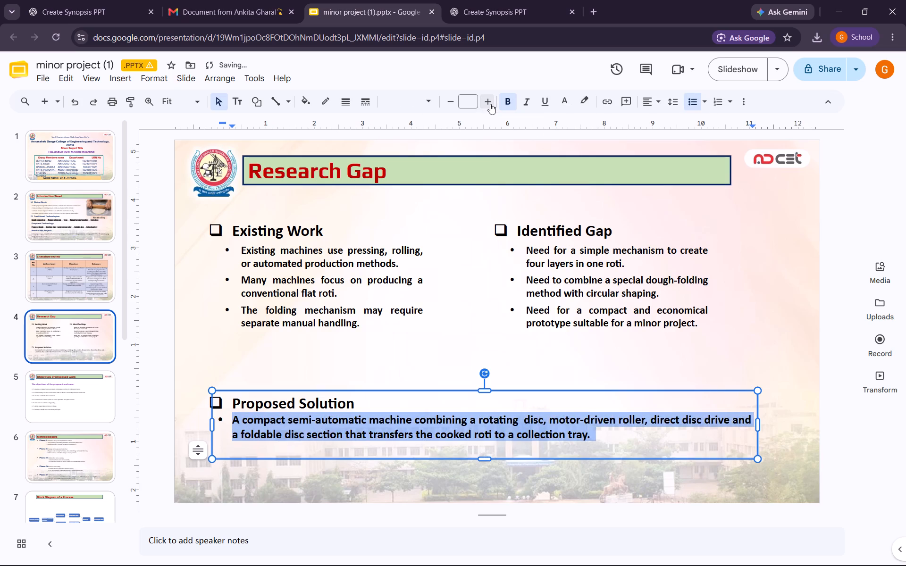
pyautogui.click(490, 104)
pyautogui.click(490, 104)
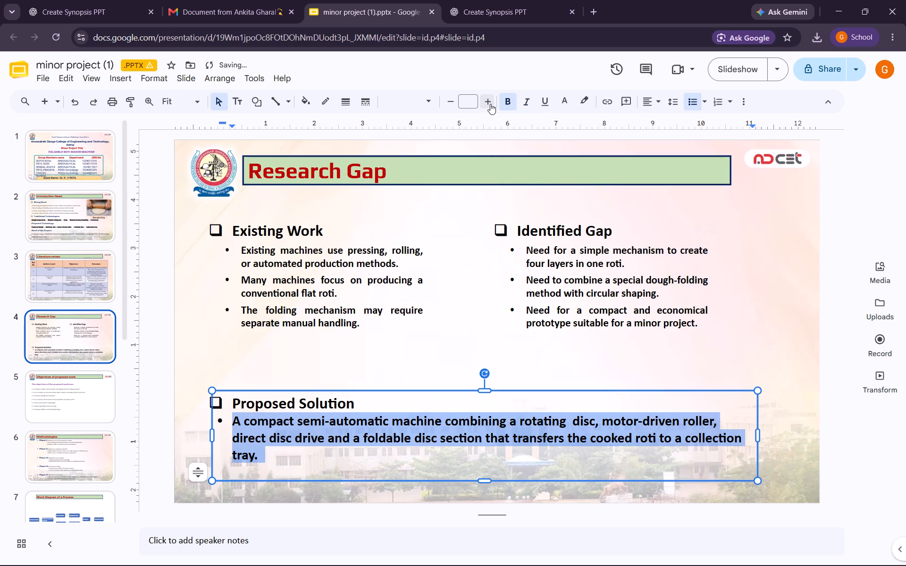
pyautogui.click(490, 104)
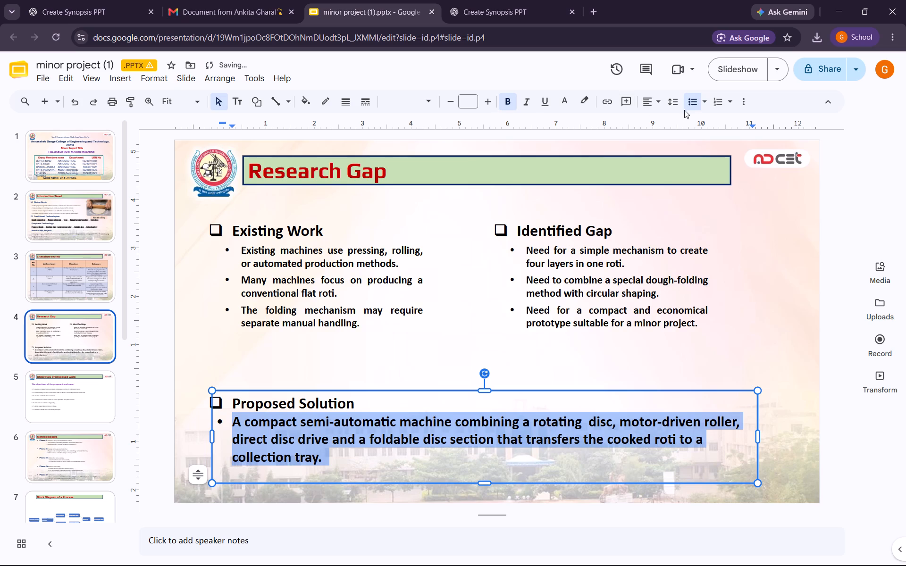
pyautogui.moveTo(654, 104); pyautogui.dragTo(690, 122)
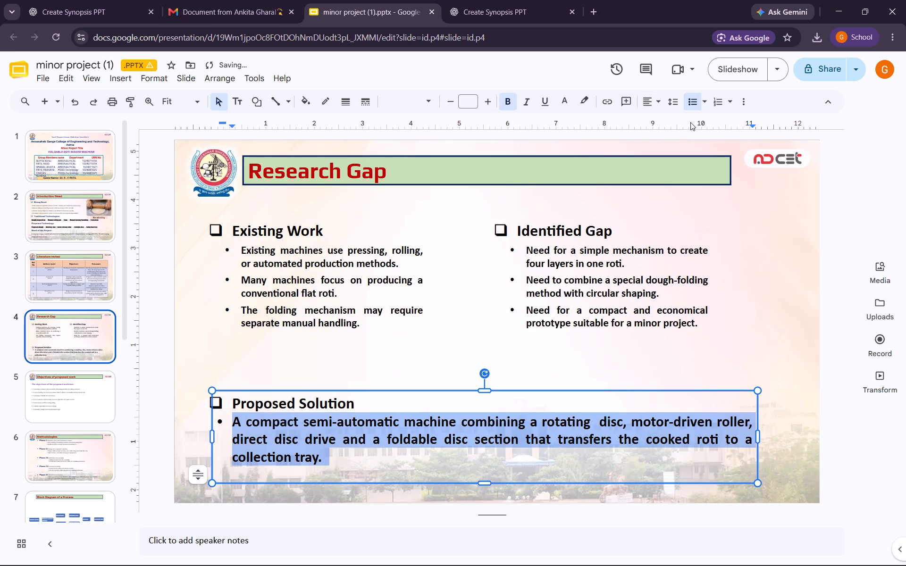
pyautogui.click(690, 122)
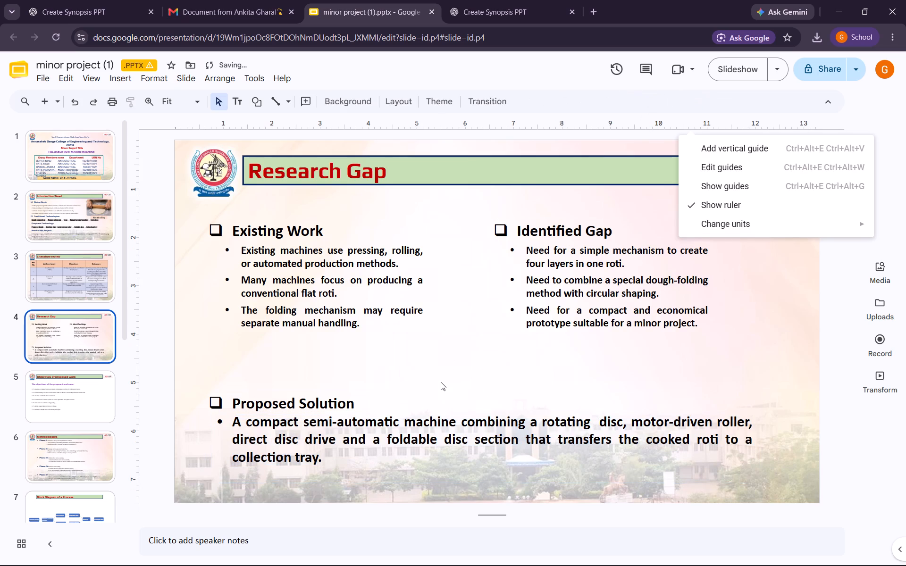
pyautogui.click(441, 382)
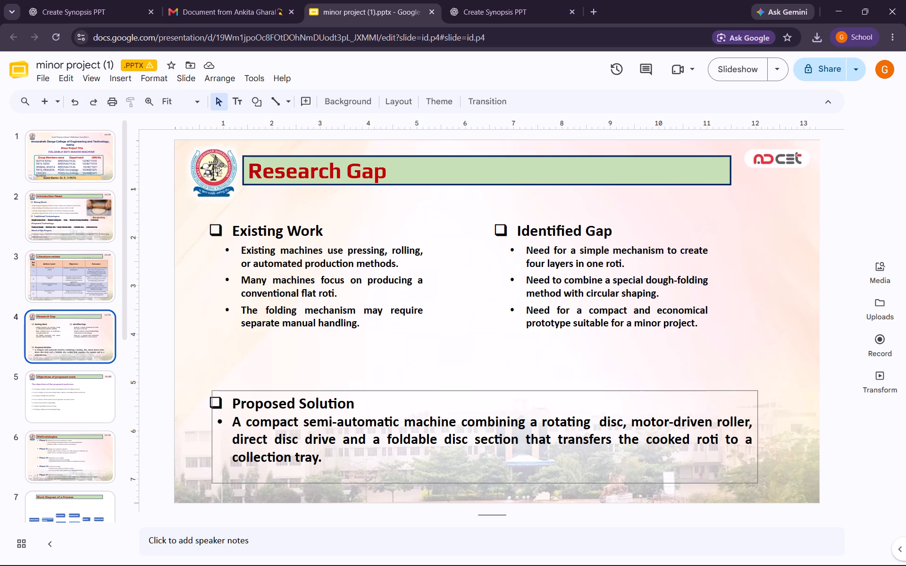
# Remove the bullet marker from the paragraph under "Proposed Solution".
pyautogui.click(229, 423)
pyautogui.press('BackSpace')
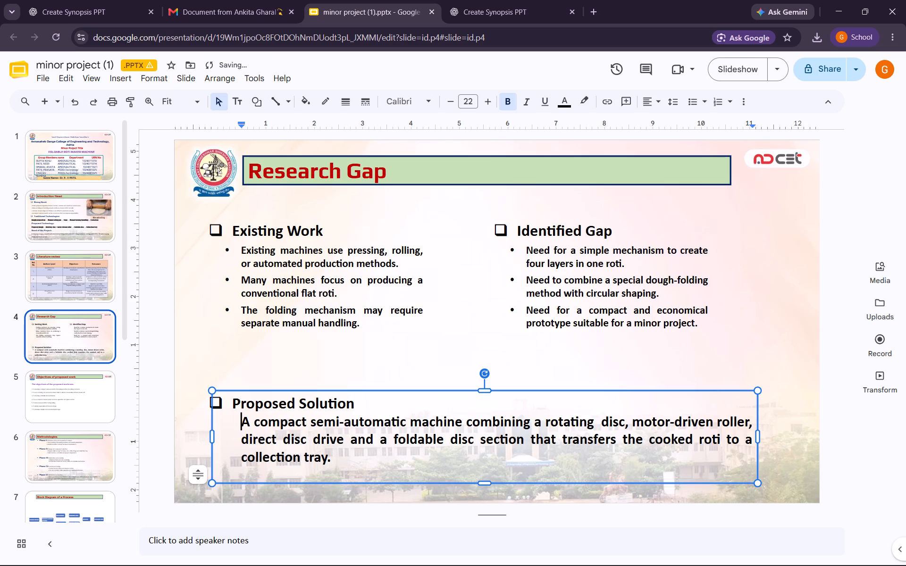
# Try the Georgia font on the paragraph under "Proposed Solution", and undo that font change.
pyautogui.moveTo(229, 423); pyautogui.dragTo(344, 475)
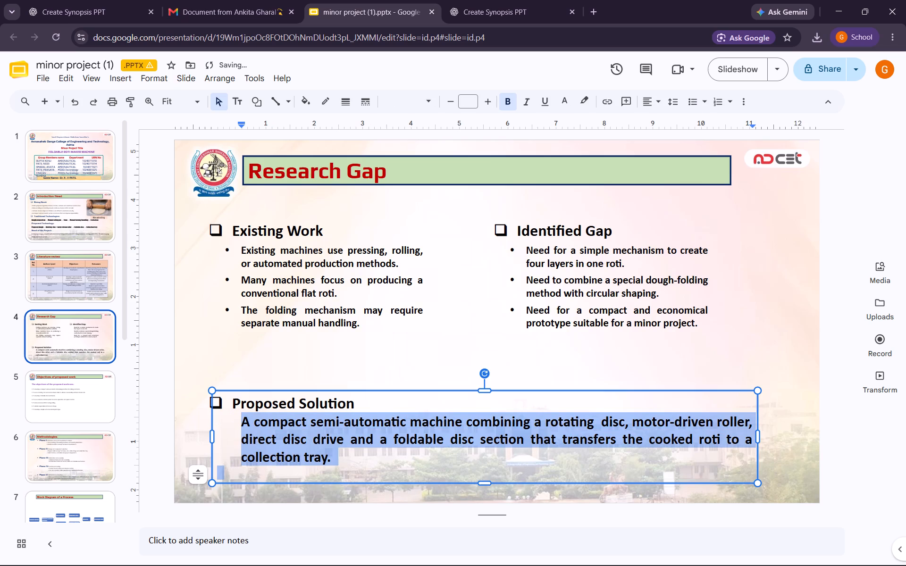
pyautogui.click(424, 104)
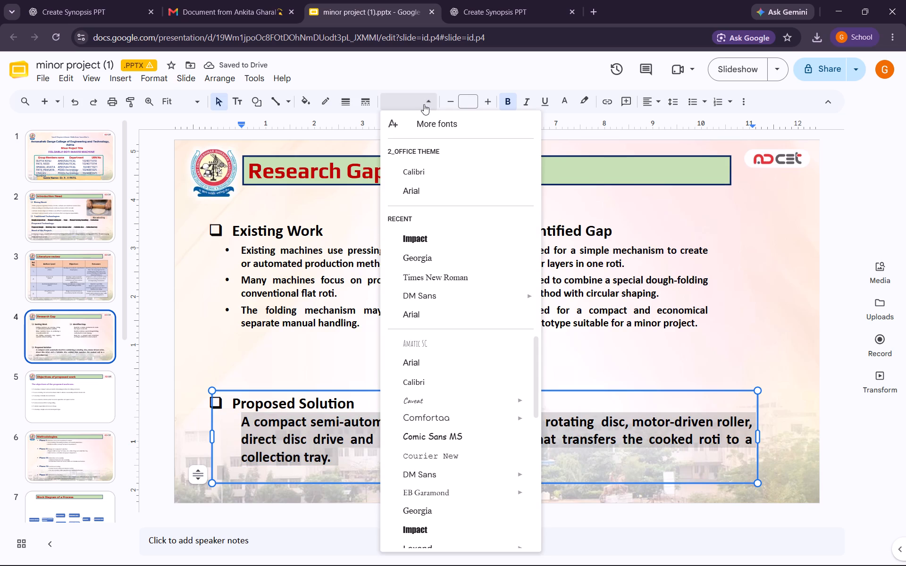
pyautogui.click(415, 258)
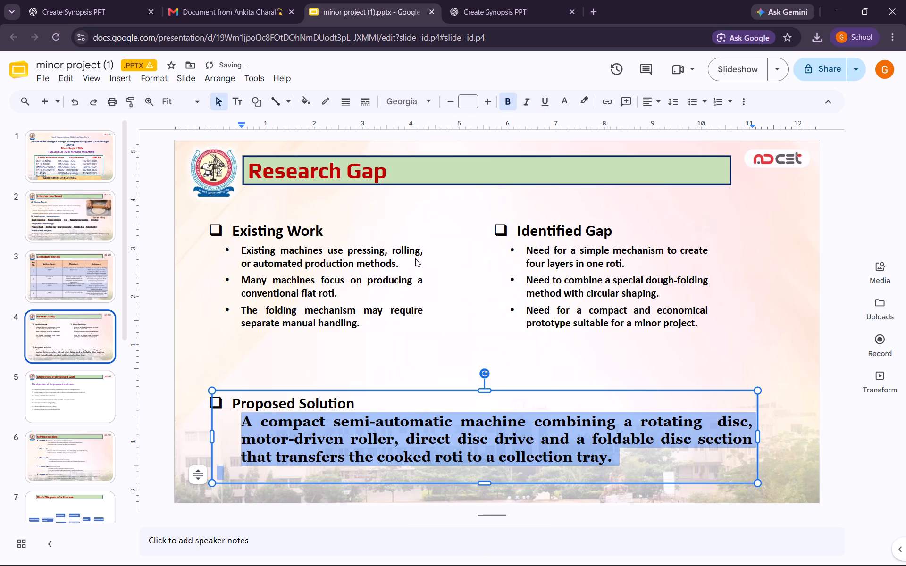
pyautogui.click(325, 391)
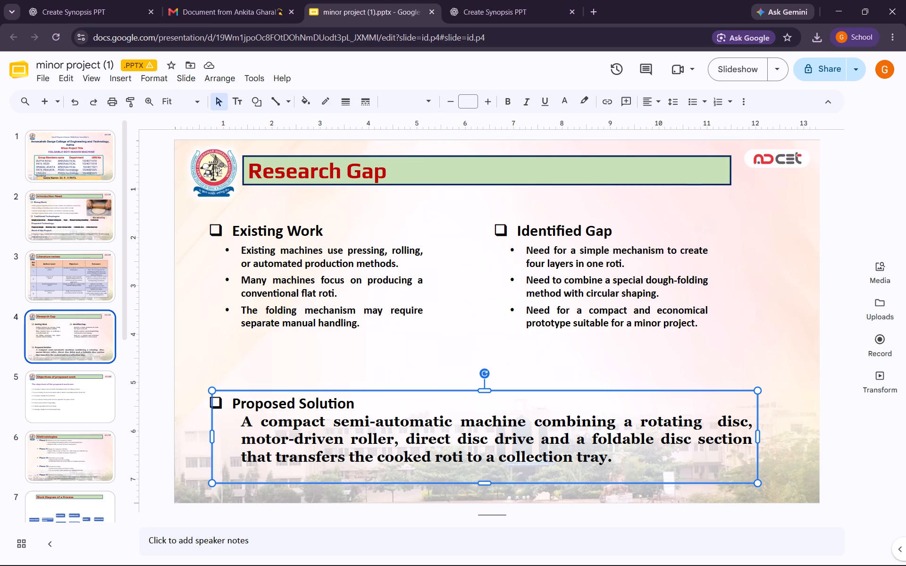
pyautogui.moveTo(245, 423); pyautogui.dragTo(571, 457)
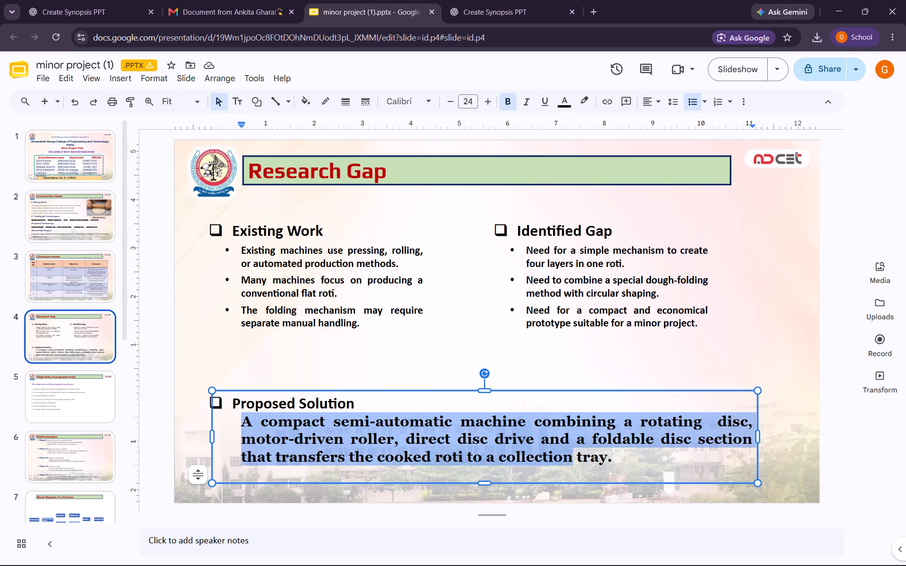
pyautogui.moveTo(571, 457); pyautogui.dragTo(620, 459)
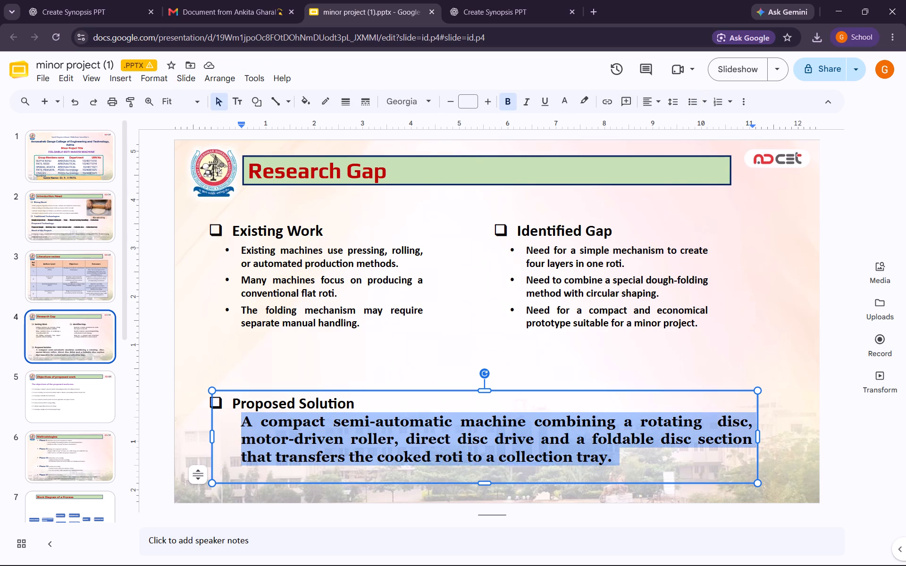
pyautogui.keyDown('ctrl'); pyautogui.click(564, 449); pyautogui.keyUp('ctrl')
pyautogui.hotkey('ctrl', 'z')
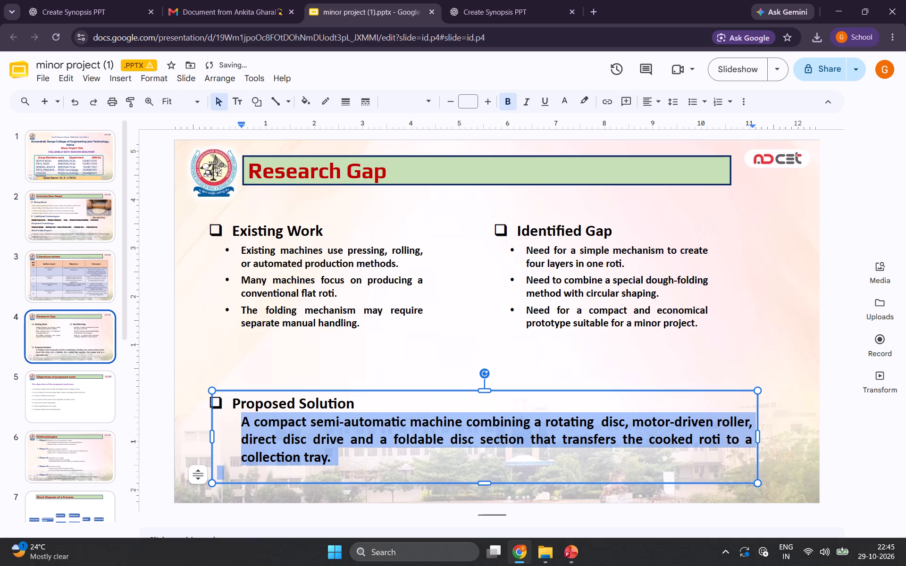
# Set the "Proposed Solution", "Existing Work" and "Identified Gap" headings in the Georgia font.
pyautogui.moveTo(363, 403); pyautogui.dragTo(218, 400)
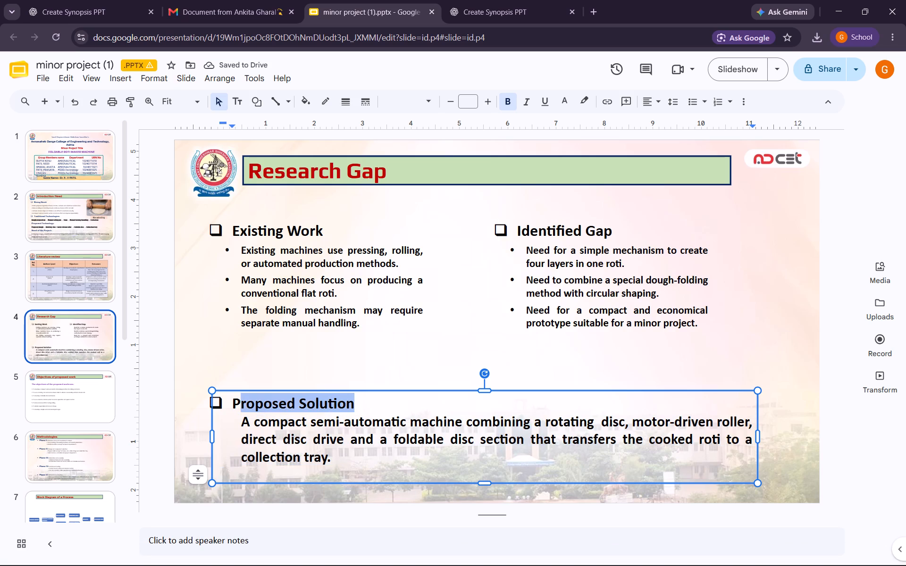
pyautogui.moveTo(218, 400); pyautogui.dragTo(214, 399)
pyautogui.click(424, 103)
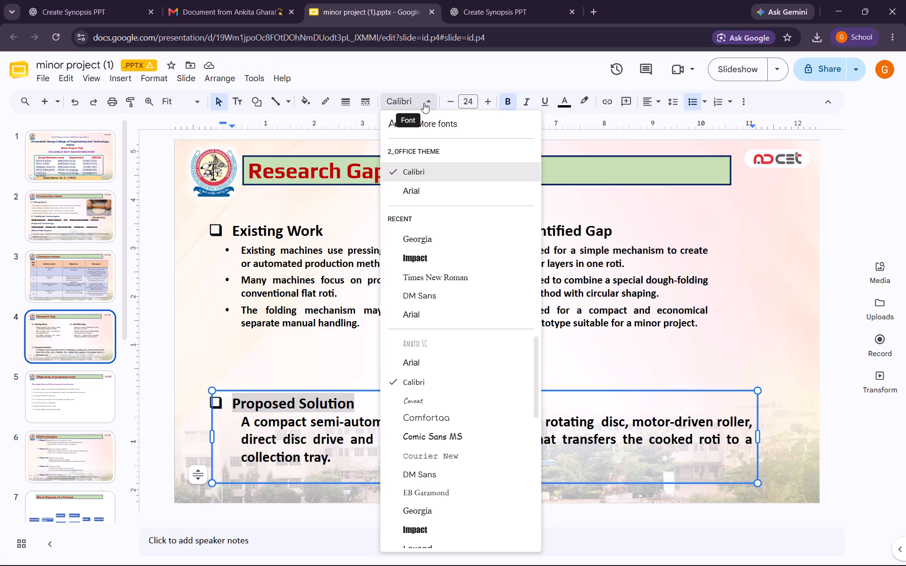
pyautogui.click(414, 241)
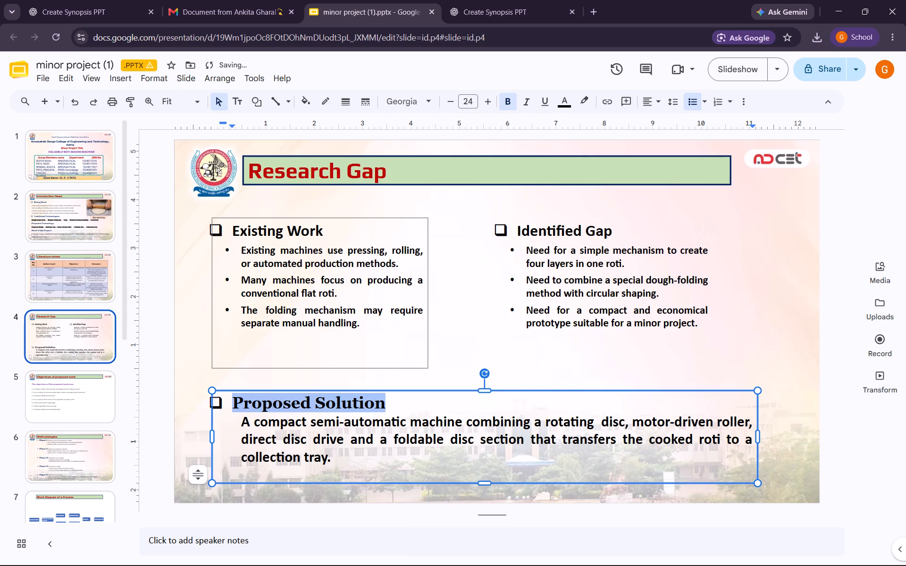
pyautogui.moveTo(334, 231); pyautogui.dragTo(219, 231)
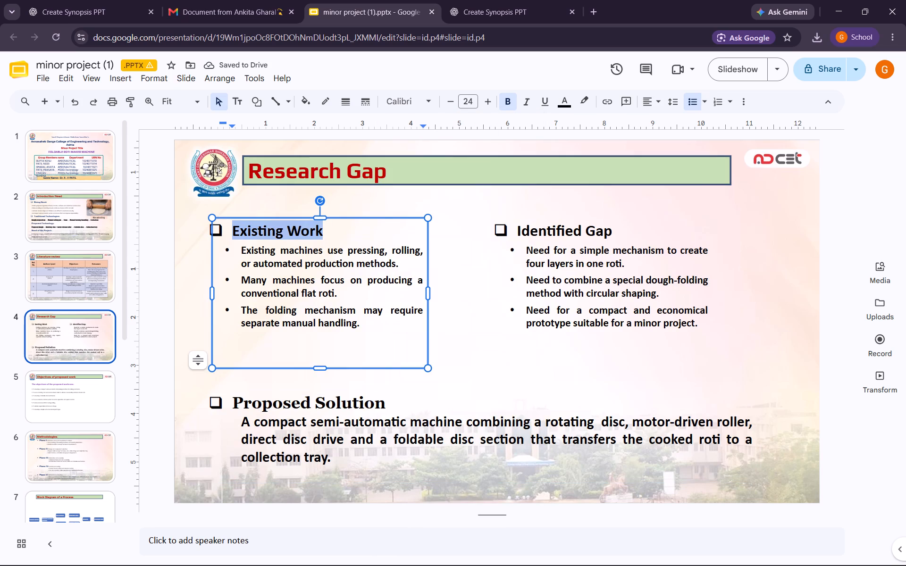
pyautogui.click(405, 103)
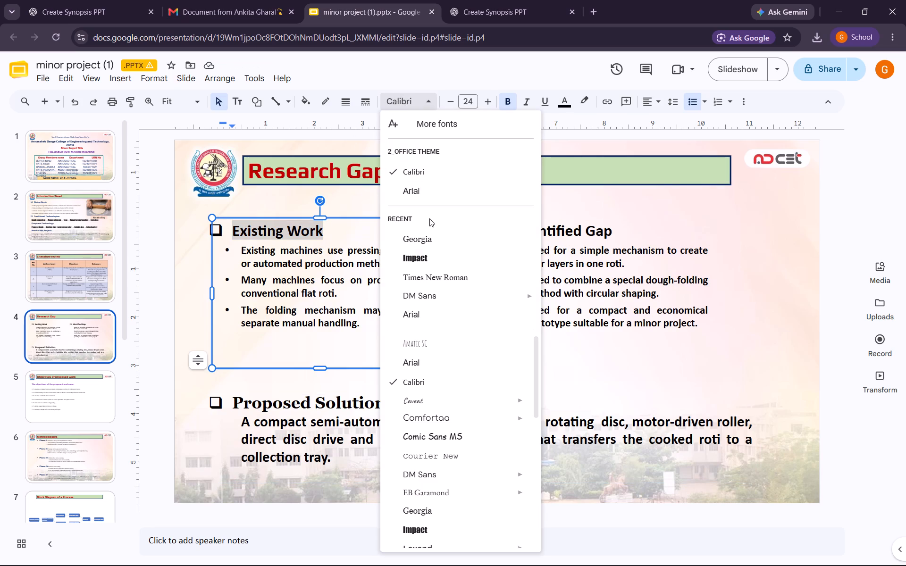
pyautogui.click(429, 242)
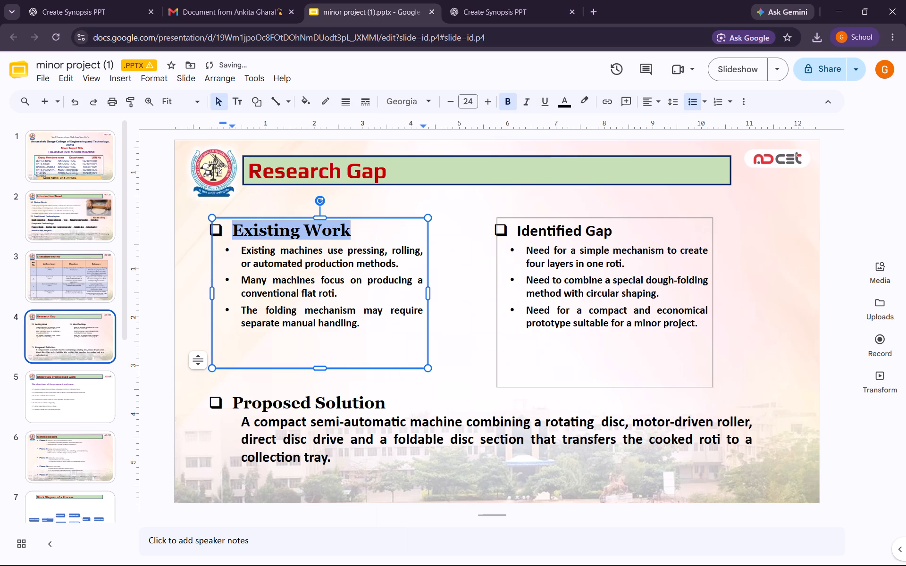
pyautogui.moveTo(617, 232); pyautogui.dragTo(518, 227)
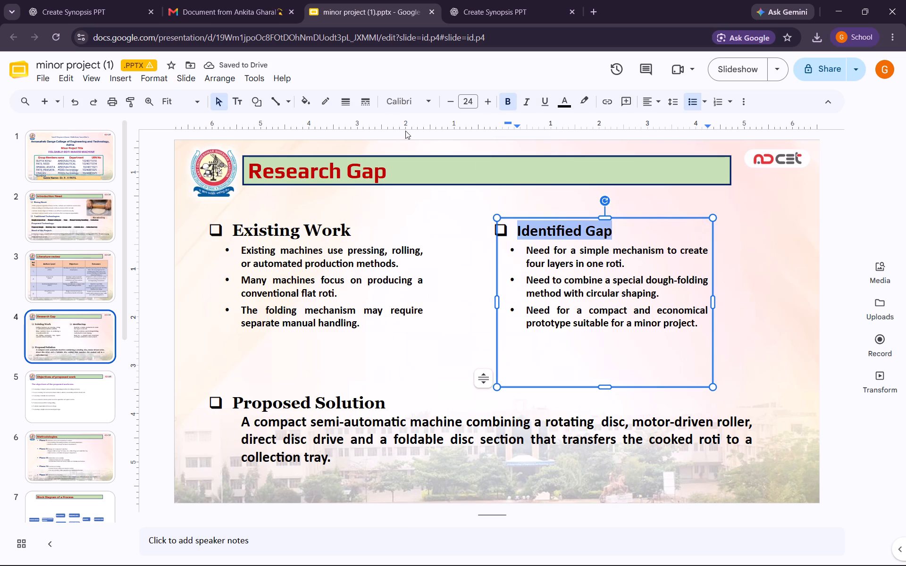
pyautogui.click(430, 98)
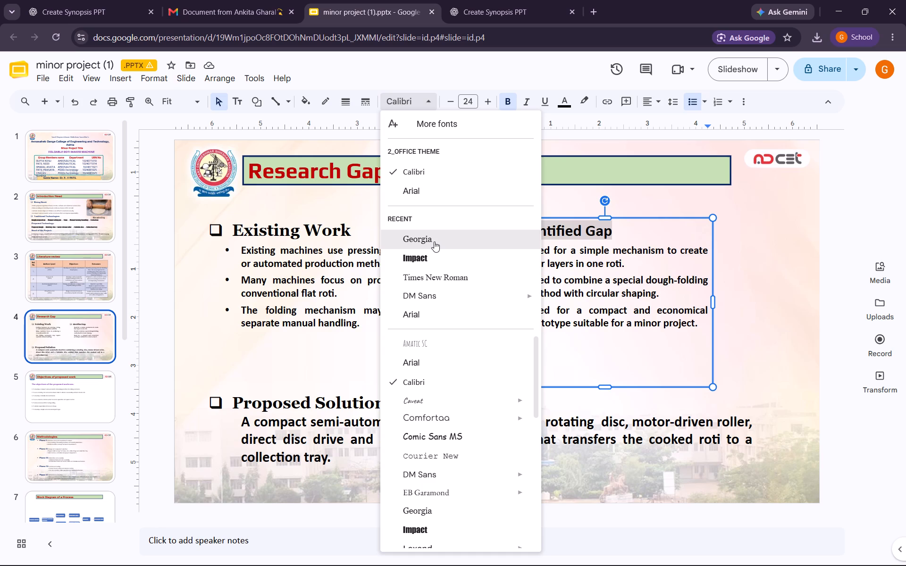
pyautogui.click(432, 238)
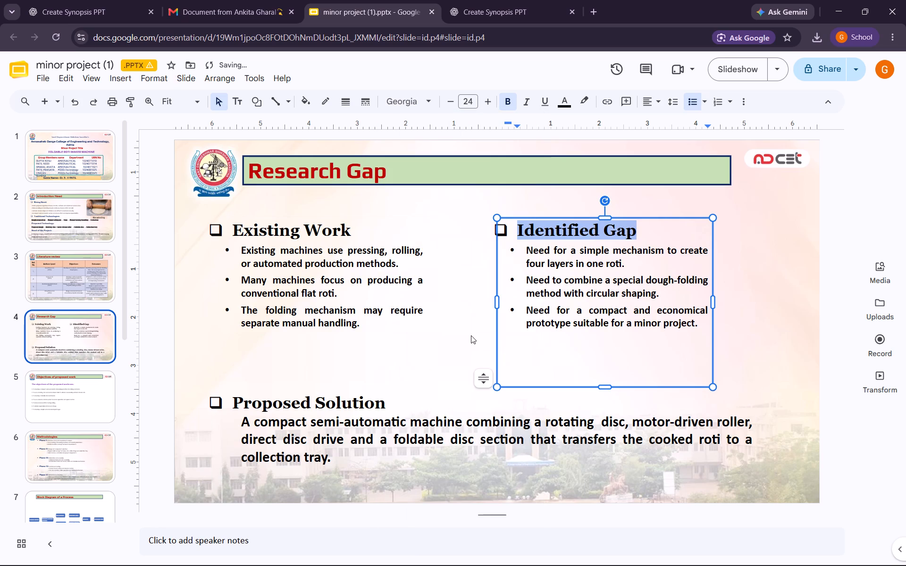
pyautogui.click(471, 335)
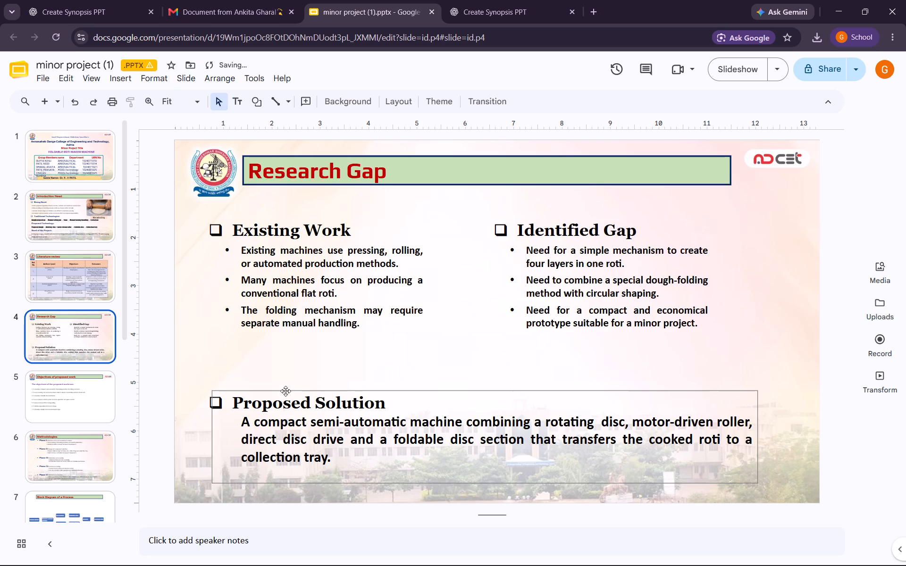
# Move the "Proposed Solution" text box up, just below the two bullet columns.
pyautogui.moveTo(285, 391); pyautogui.dragTo(278, 355)
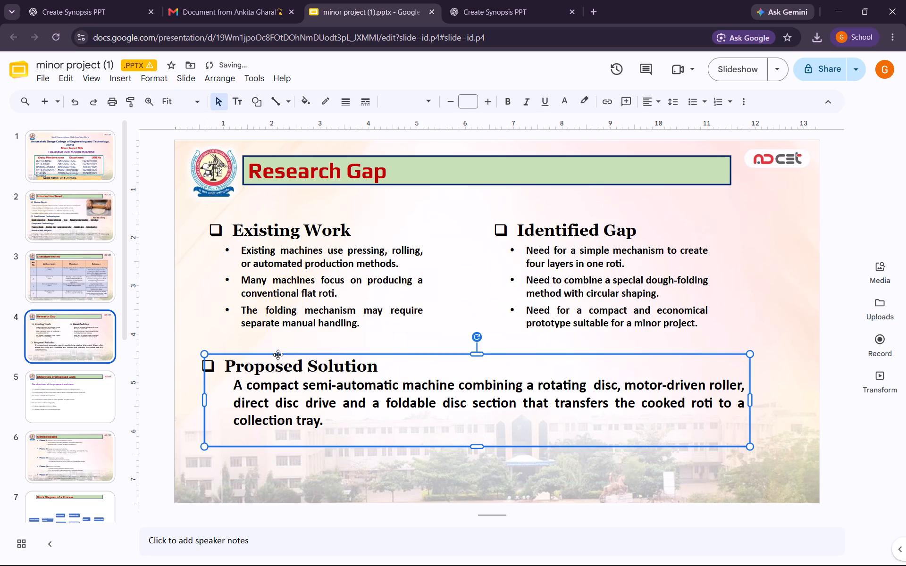
pyautogui.click(185, 319)
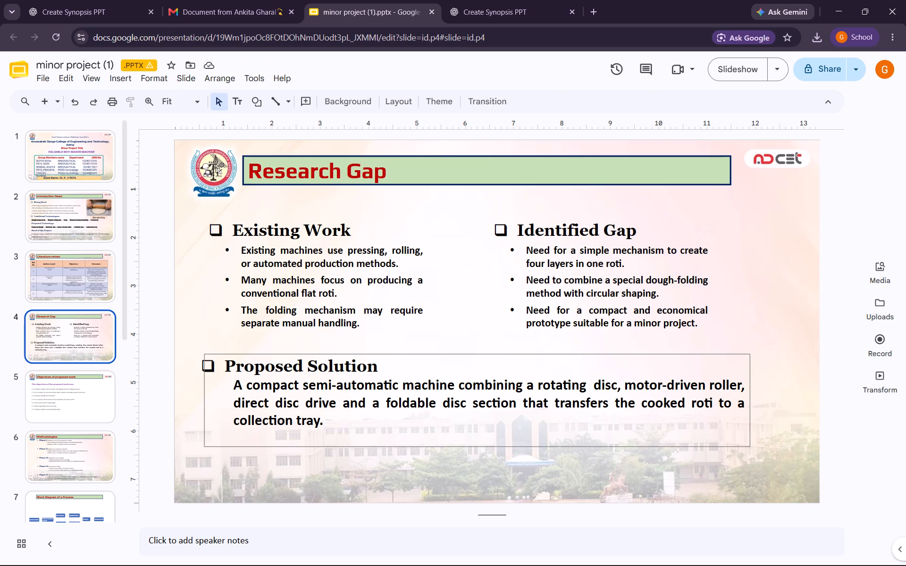
# Replace the comma after "motor-driven roller" in the "Proposed Solution" paragraph with "&".
pyautogui.tripleClick(746, 388)
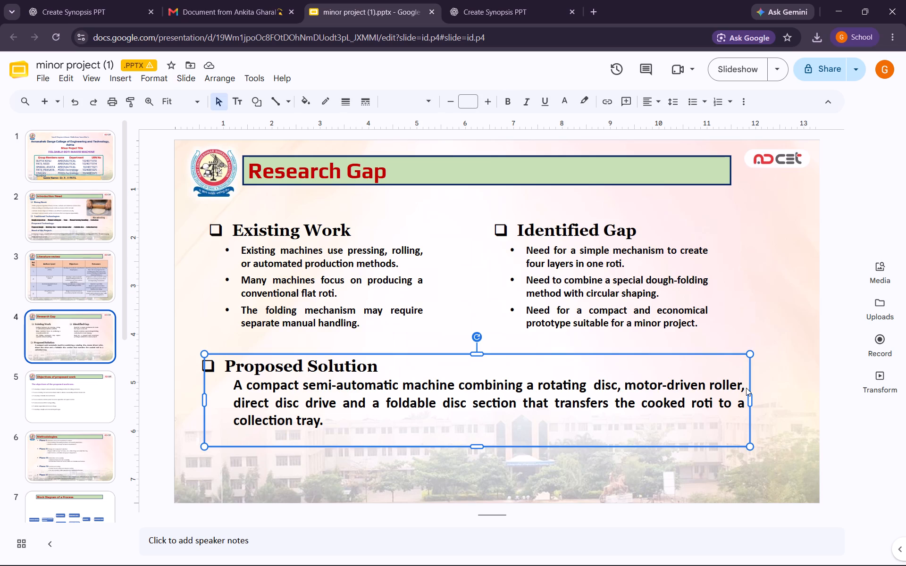
pyautogui.doubleClick(746, 388)
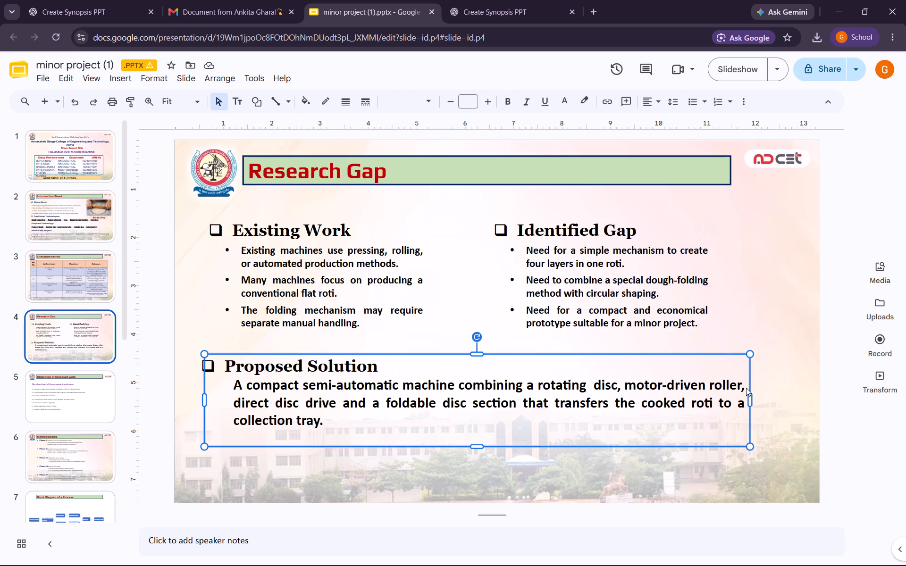
pyautogui.doubleClick(742, 385)
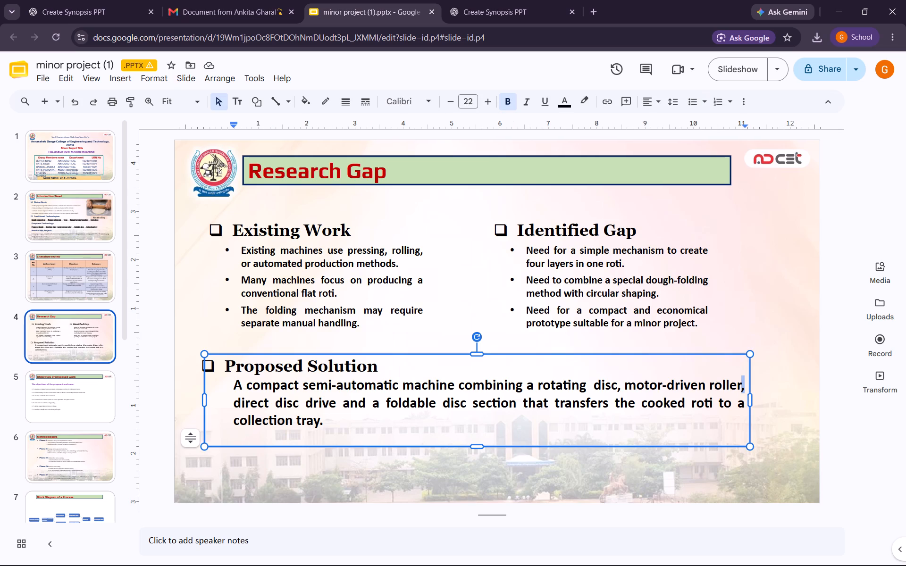
pyautogui.press('space')
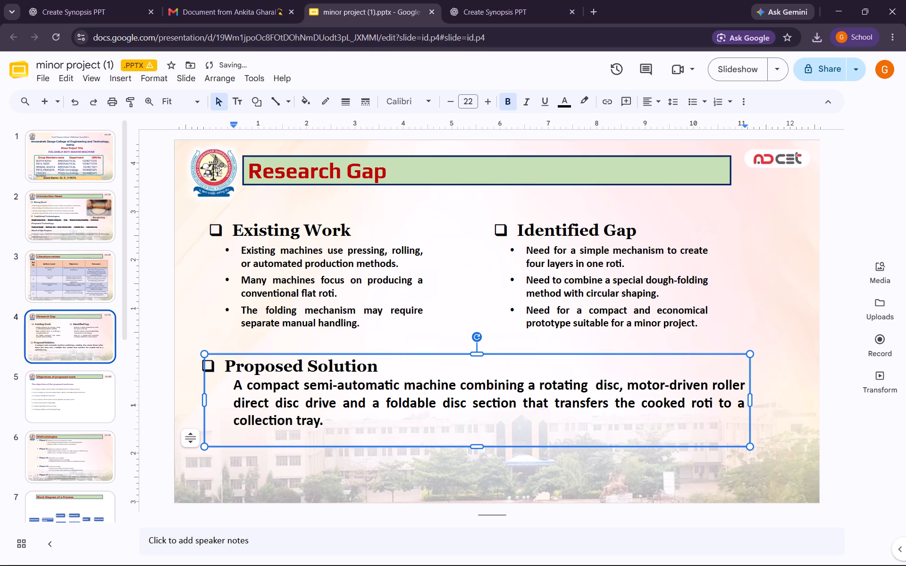
pyautogui.hotkey('shift', '&')
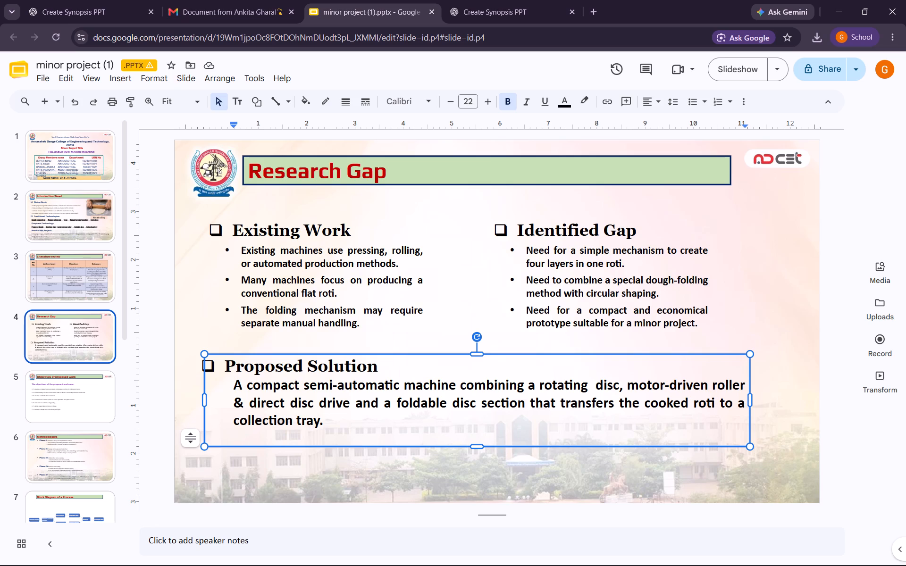
# Delete "that transfers the cooked roti to a collection tray." from the "Proposed Solution" paragraph and end the sentence after "section" with a period.
pyautogui.moveTo(530, 404); pyautogui.dragTo(551, 435)
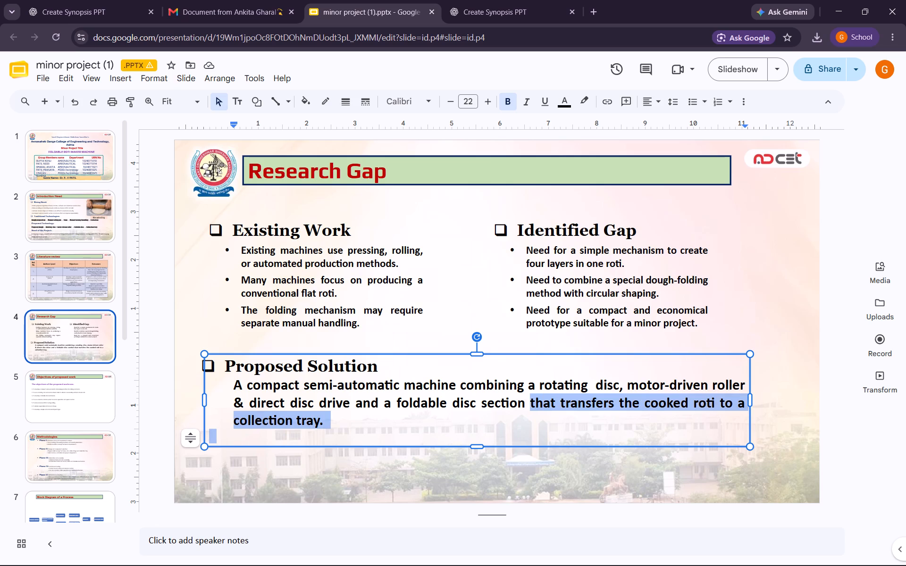
pyautogui.moveTo(551, 435); pyautogui.dragTo(547, 428)
pyautogui.press('BackSpace')
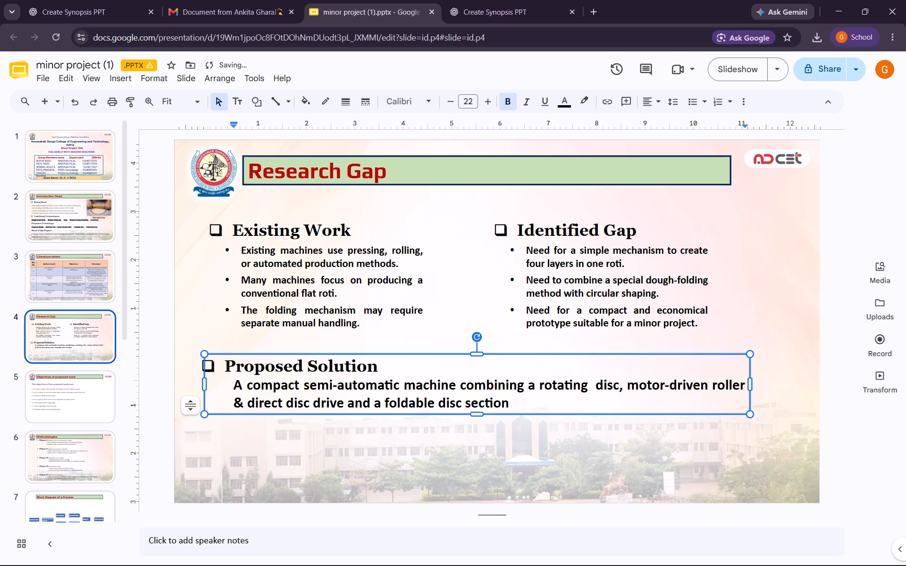
pyautogui.press('BackSpace')
pyautogui.press('.')
pyautogui.click(88, 411)
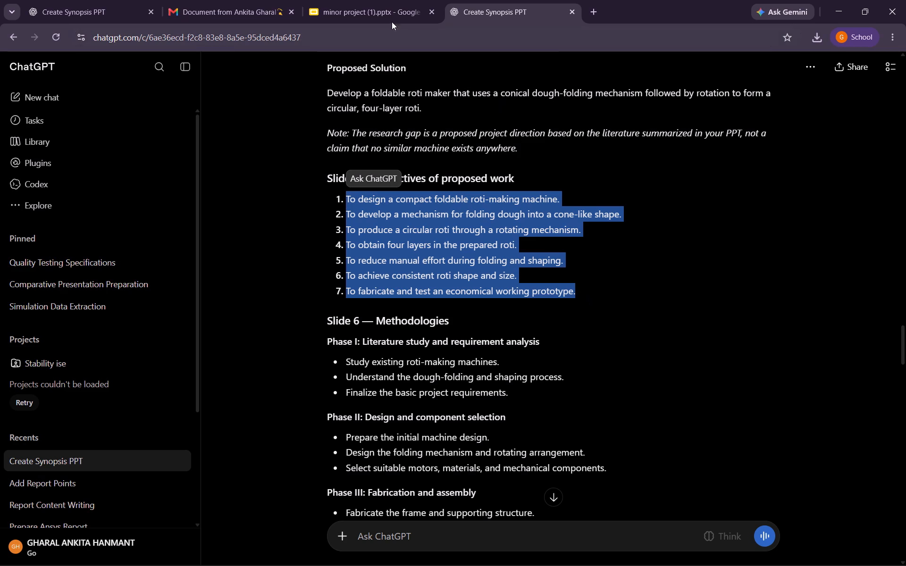
pyautogui.click(333, 9)
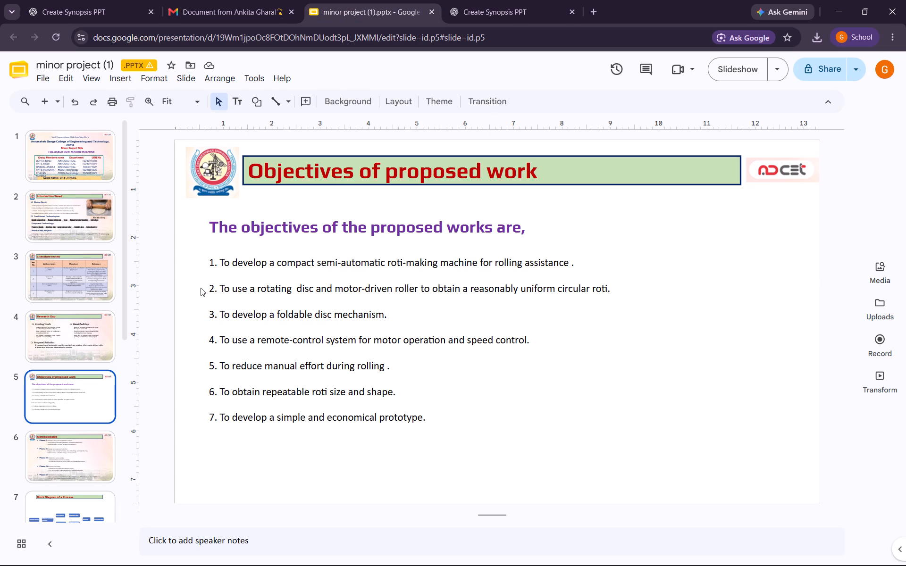
pyautogui.moveTo(220, 259); pyautogui.dragTo(472, 426)
pyautogui.hotkey('ctrl', 'v')
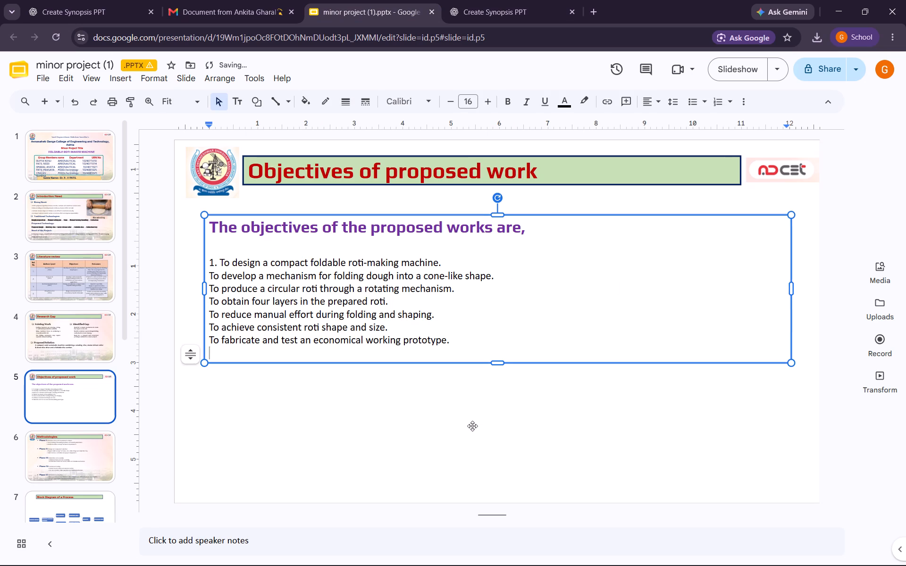
# Undo the last objectives paste and replace all seven objectives, including the leading "1.", with the copied ChatGPT list.
pyautogui.keyDown('ctrl'); pyautogui.click(472, 426); pyautogui.keyUp('ctrl')
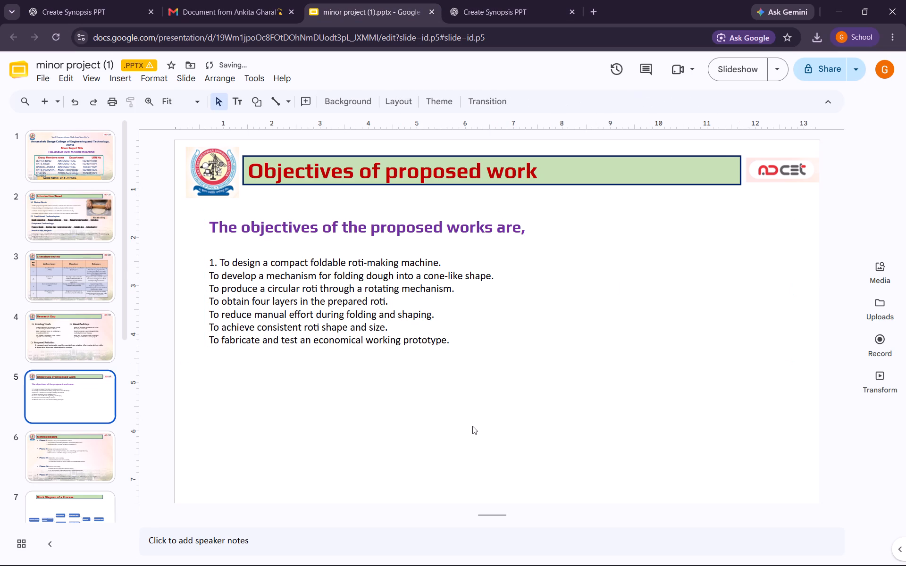
pyautogui.hotkey('ctrl', 'z')
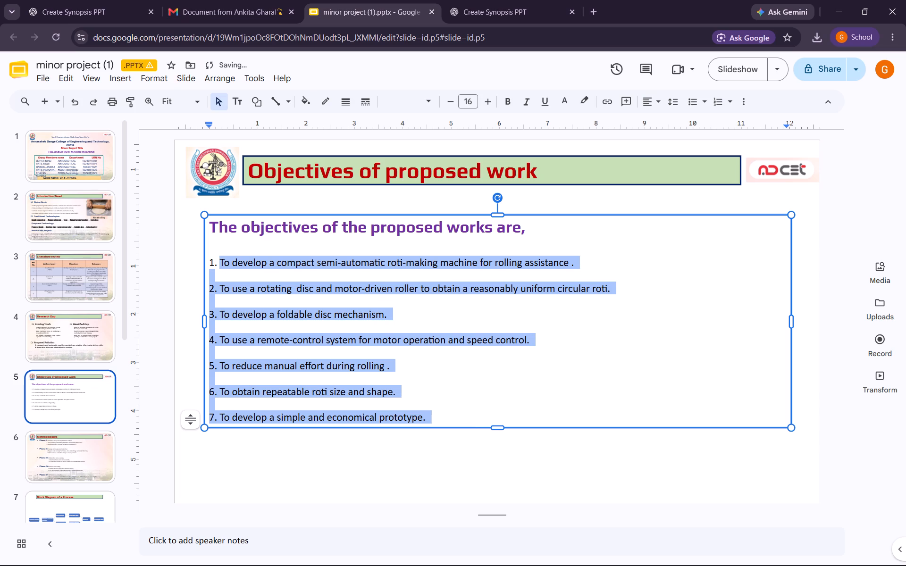
pyautogui.click(207, 253)
pyautogui.click(209, 261)
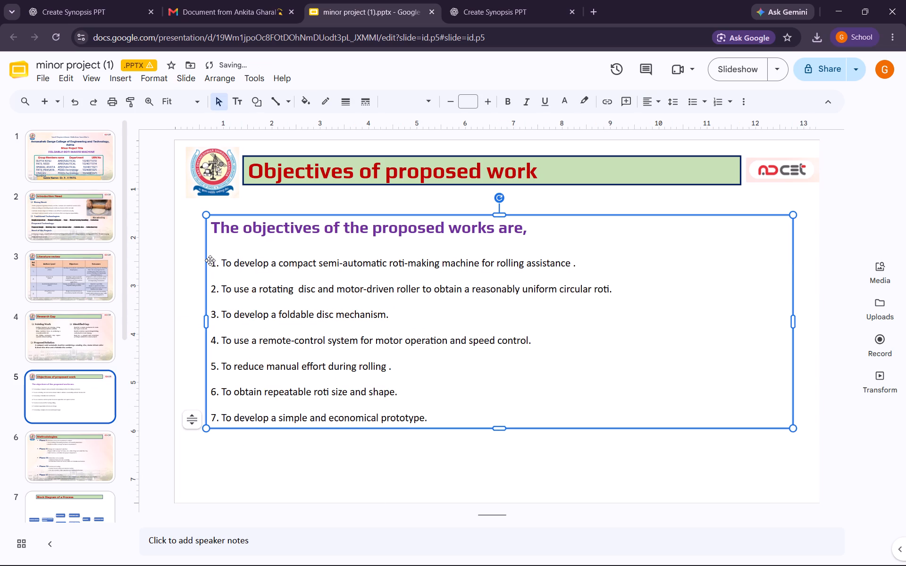
pyautogui.moveTo(212, 265); pyautogui.dragTo(315, 325)
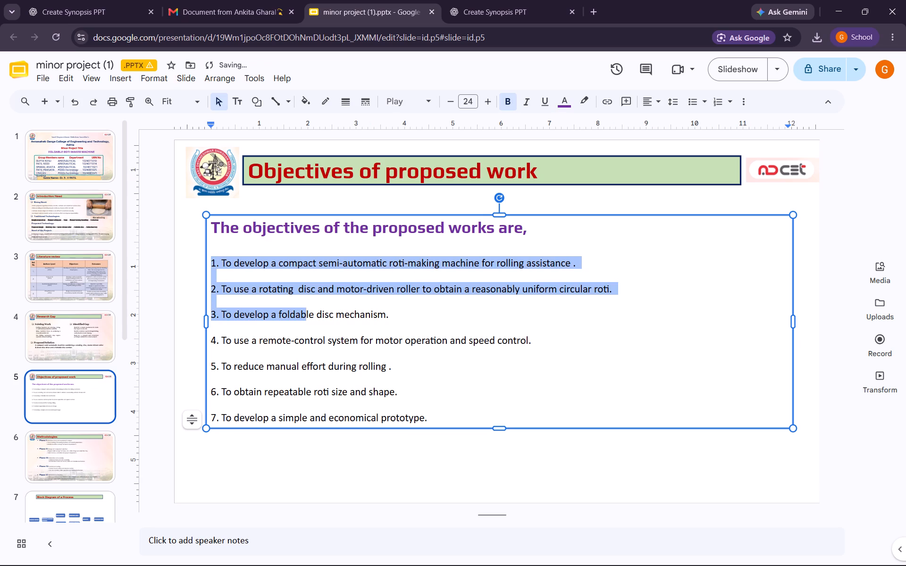
pyautogui.moveTo(315, 325); pyautogui.dragTo(455, 419)
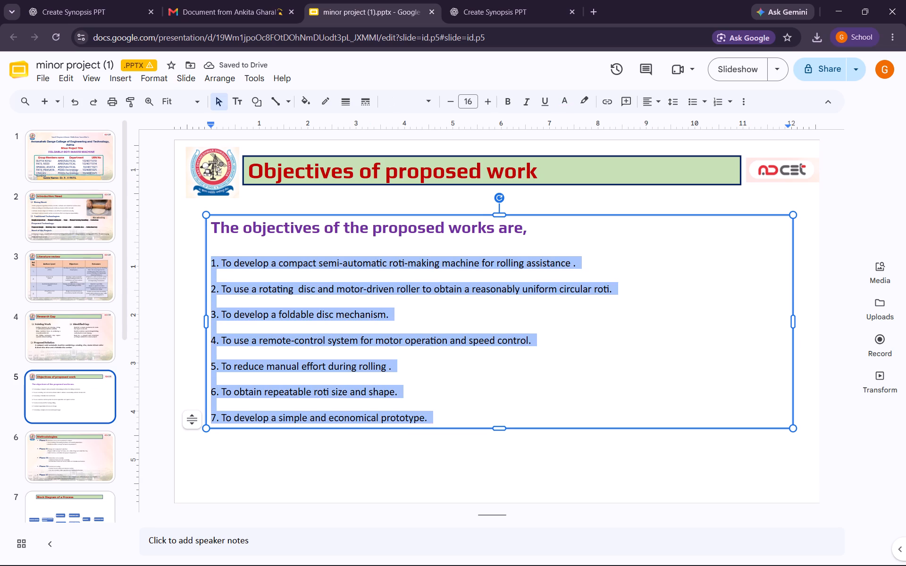
pyautogui.hotkey('ctrl', 'v')
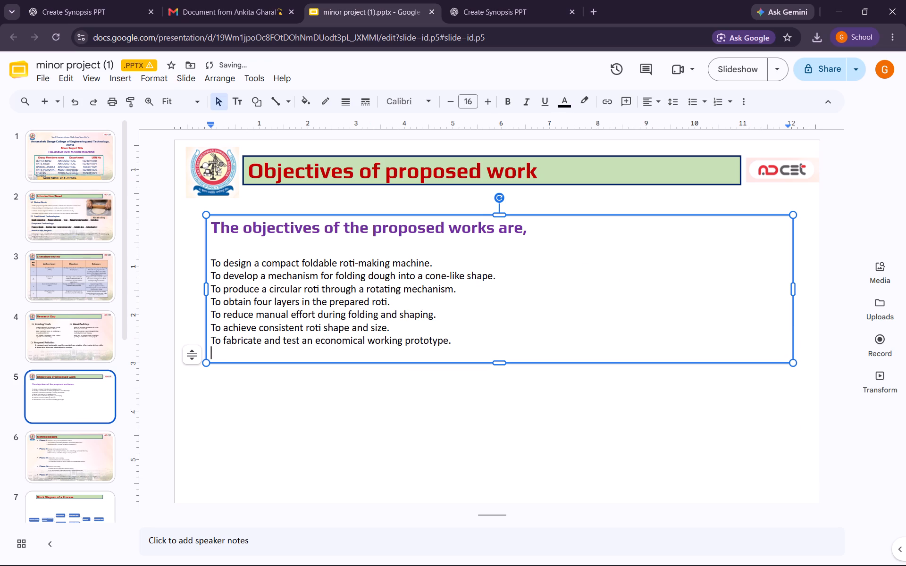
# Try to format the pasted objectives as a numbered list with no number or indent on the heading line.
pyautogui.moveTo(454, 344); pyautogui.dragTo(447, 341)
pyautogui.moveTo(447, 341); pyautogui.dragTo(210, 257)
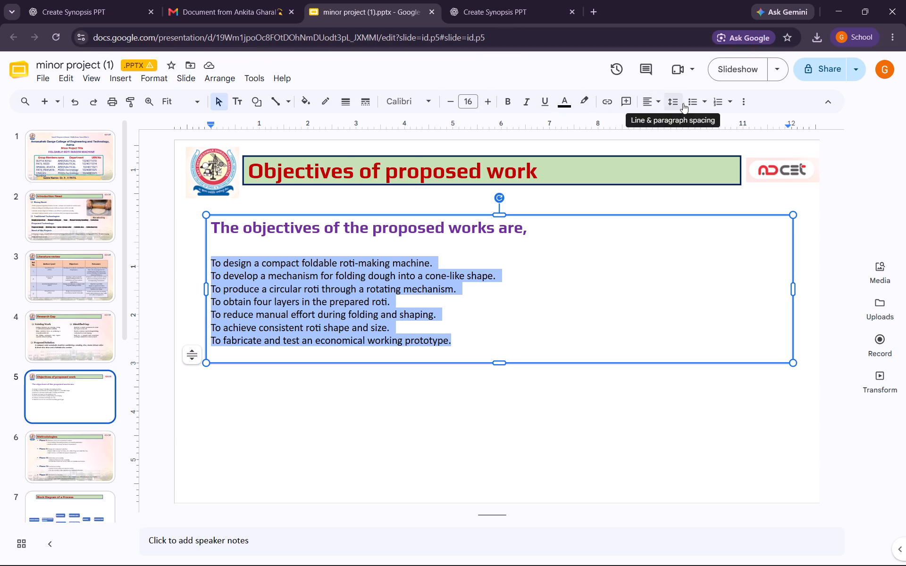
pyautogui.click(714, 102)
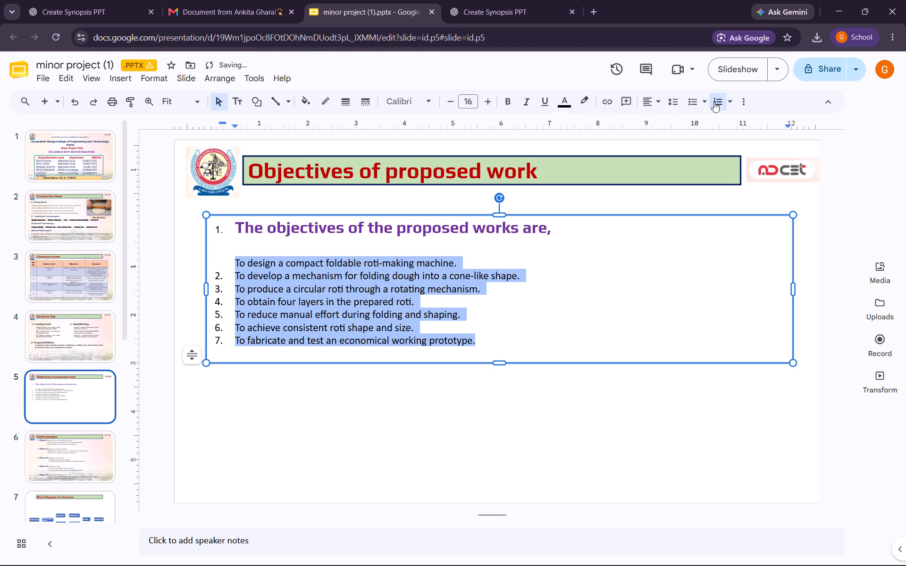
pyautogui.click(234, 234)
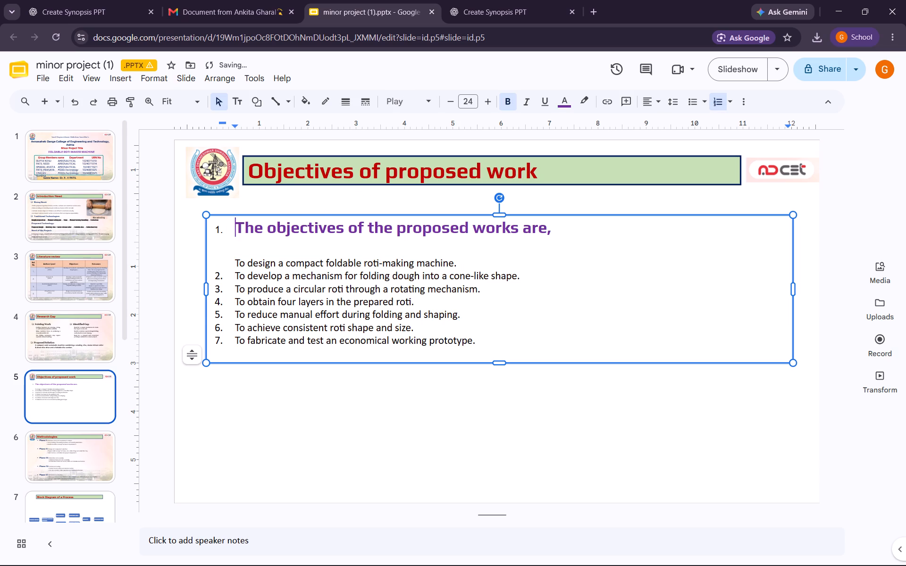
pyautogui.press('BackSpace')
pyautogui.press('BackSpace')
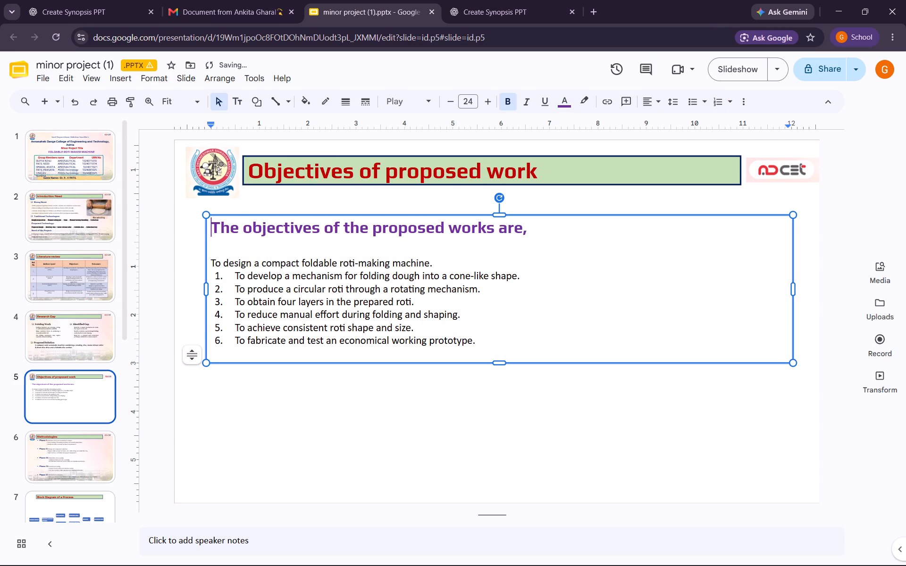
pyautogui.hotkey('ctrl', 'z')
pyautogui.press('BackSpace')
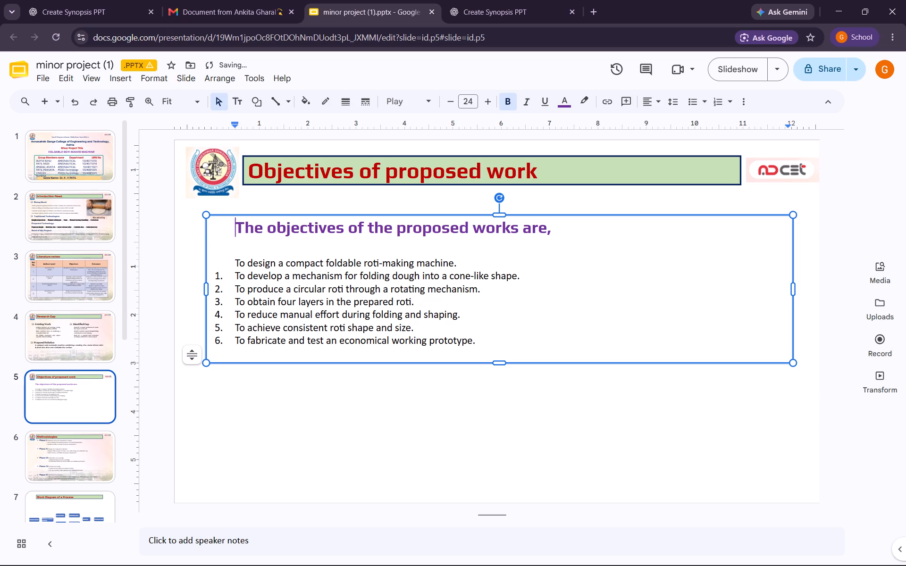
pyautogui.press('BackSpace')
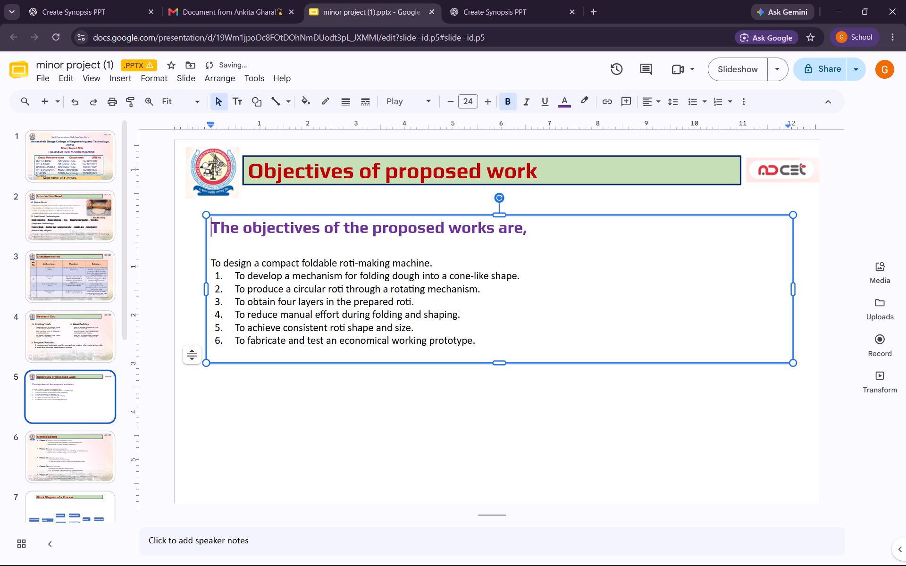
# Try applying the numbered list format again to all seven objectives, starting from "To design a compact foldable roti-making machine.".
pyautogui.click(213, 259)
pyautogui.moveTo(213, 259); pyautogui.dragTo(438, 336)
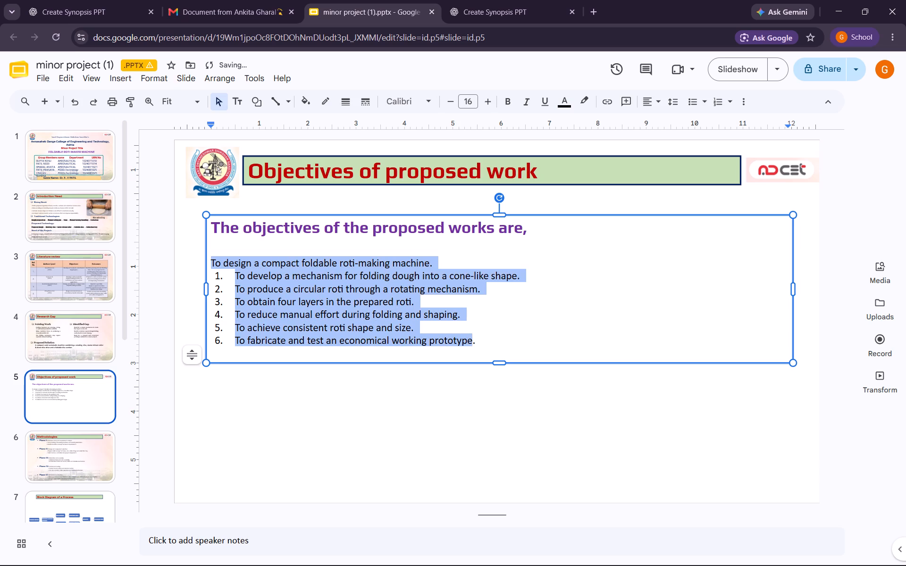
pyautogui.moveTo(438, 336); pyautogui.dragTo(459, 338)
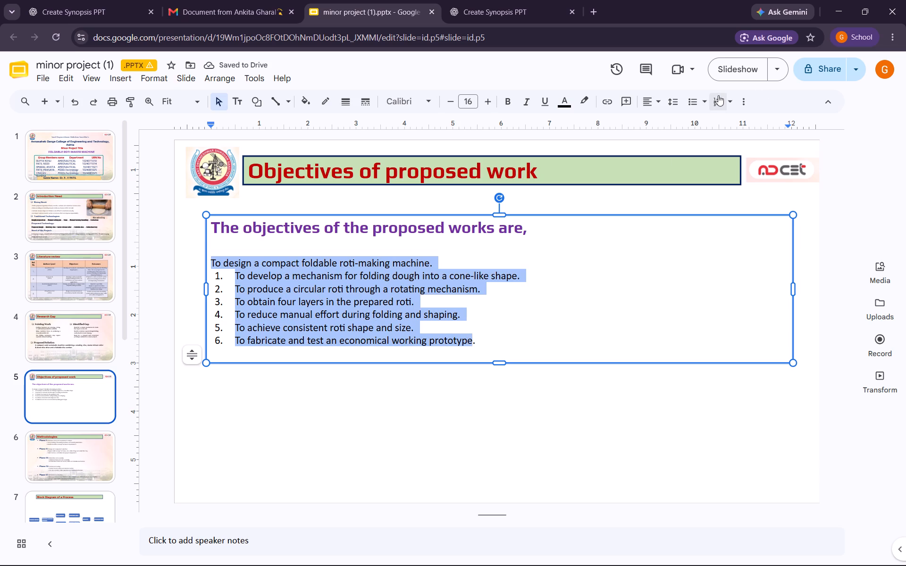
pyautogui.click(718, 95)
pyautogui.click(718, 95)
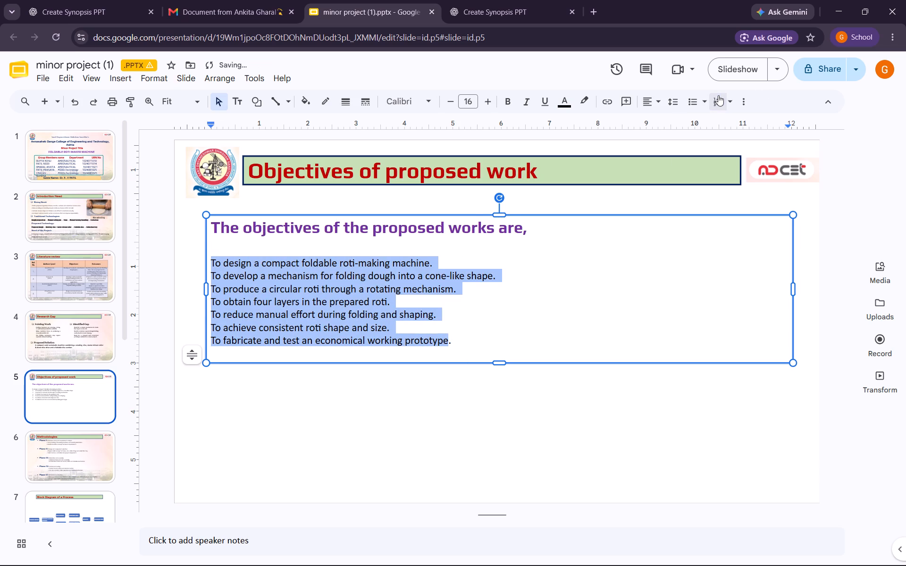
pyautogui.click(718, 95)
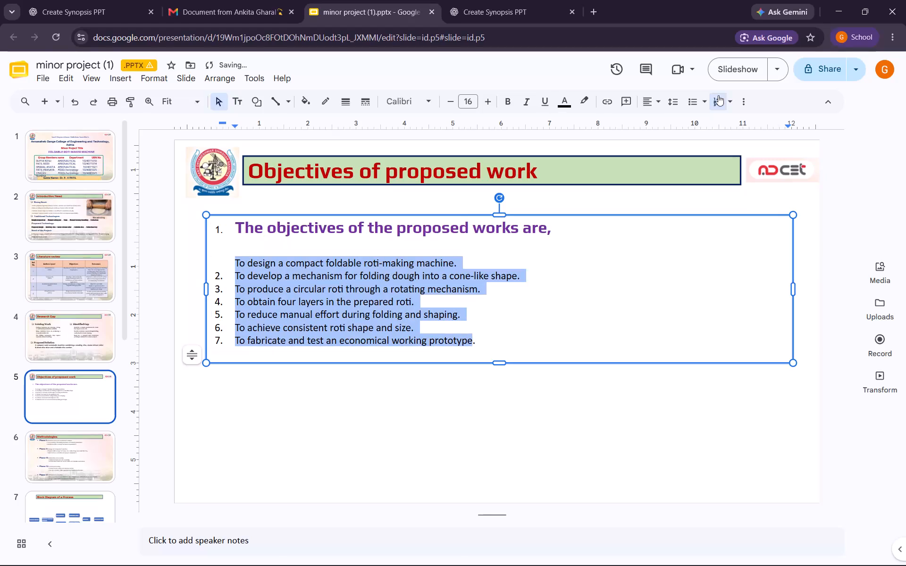
# Justify the selected objectives text.
pyautogui.click(661, 96)
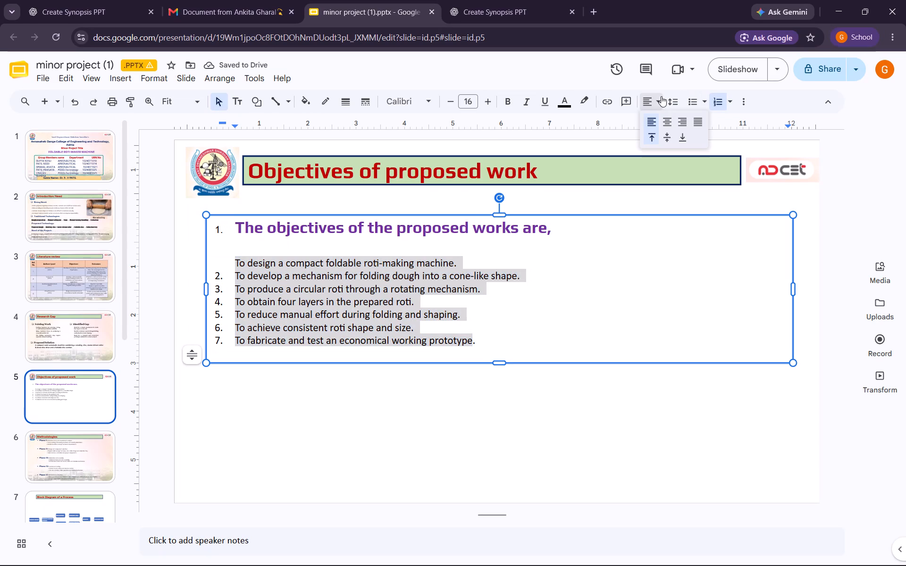
pyautogui.click(696, 126)
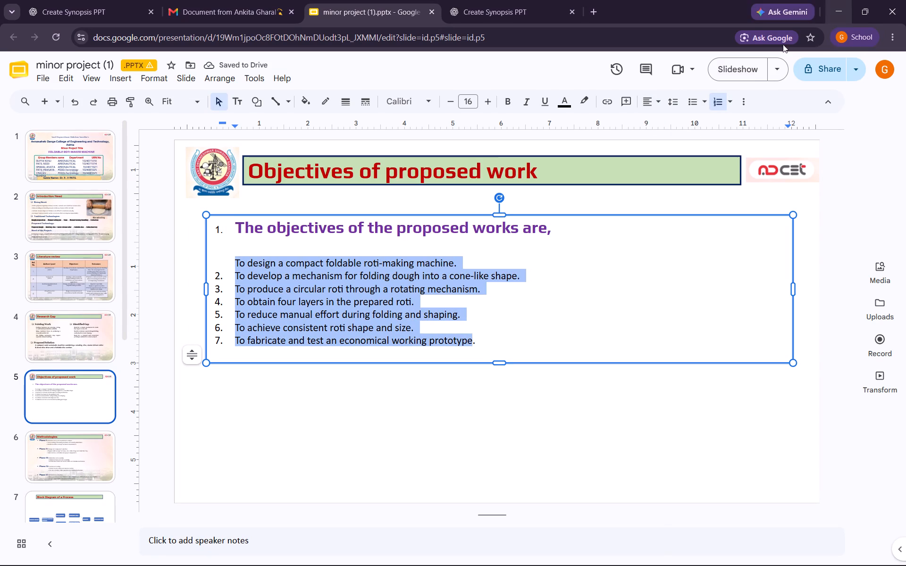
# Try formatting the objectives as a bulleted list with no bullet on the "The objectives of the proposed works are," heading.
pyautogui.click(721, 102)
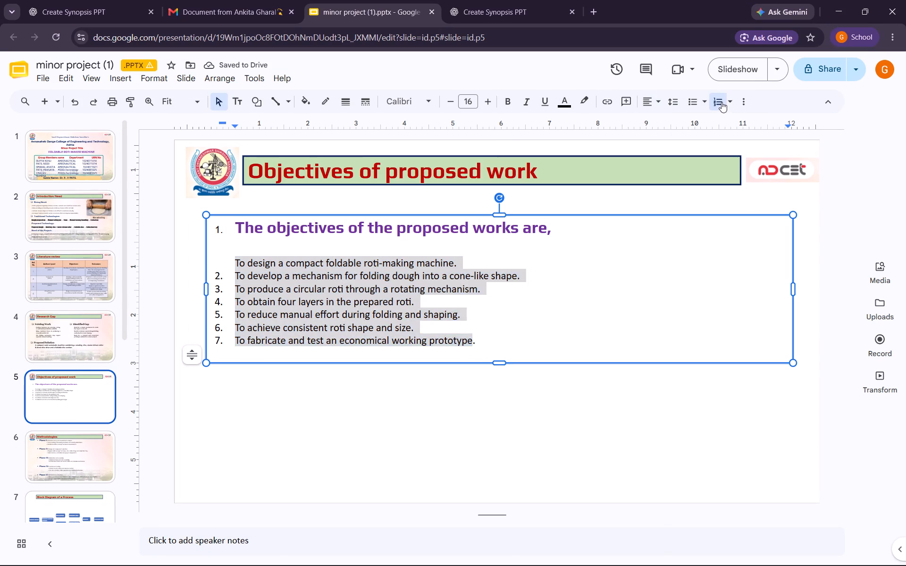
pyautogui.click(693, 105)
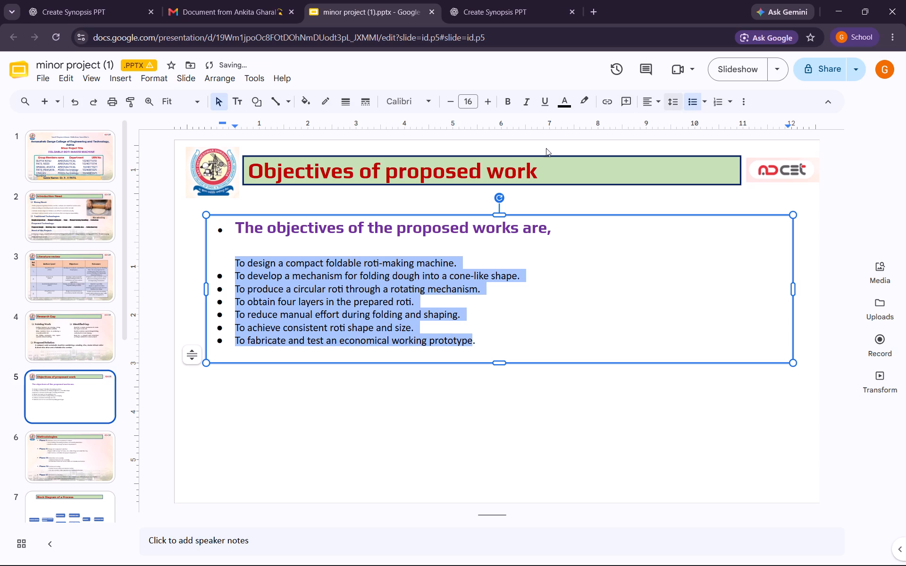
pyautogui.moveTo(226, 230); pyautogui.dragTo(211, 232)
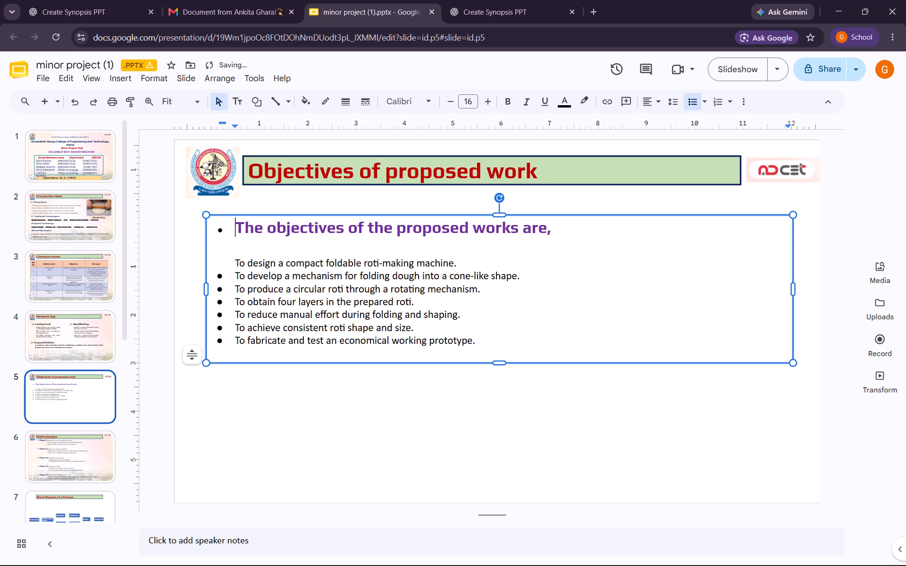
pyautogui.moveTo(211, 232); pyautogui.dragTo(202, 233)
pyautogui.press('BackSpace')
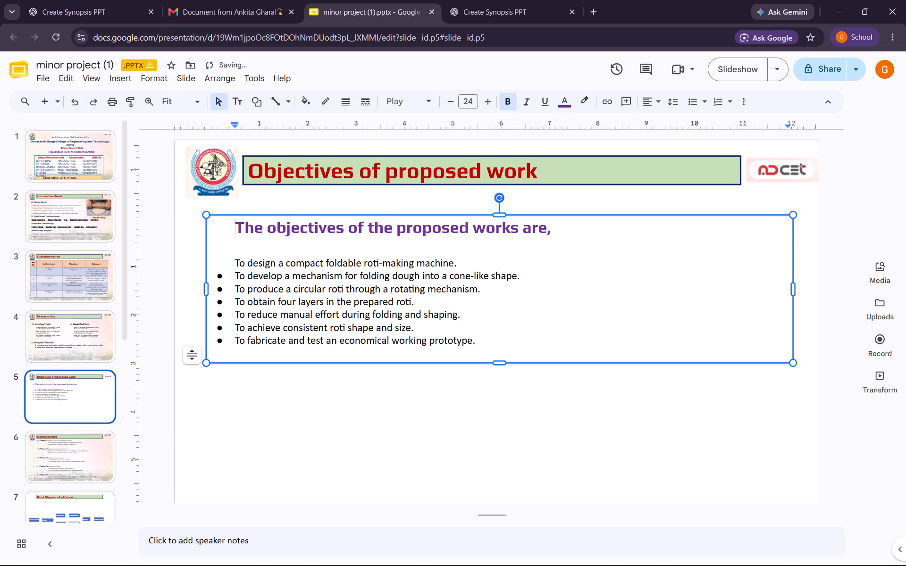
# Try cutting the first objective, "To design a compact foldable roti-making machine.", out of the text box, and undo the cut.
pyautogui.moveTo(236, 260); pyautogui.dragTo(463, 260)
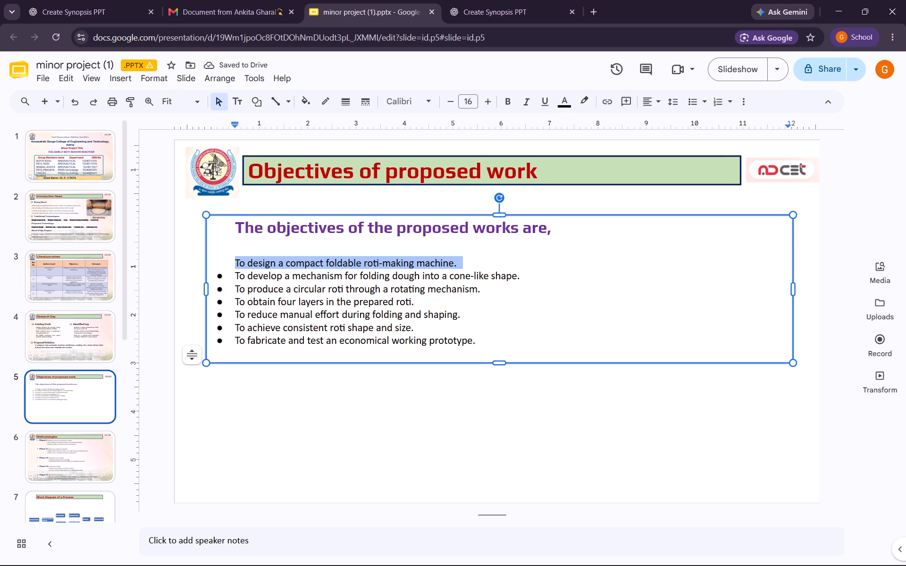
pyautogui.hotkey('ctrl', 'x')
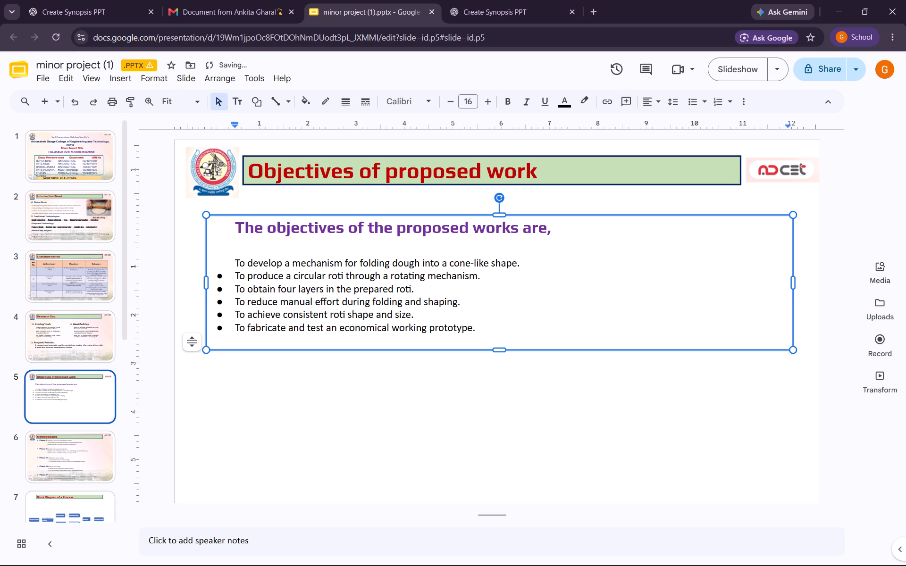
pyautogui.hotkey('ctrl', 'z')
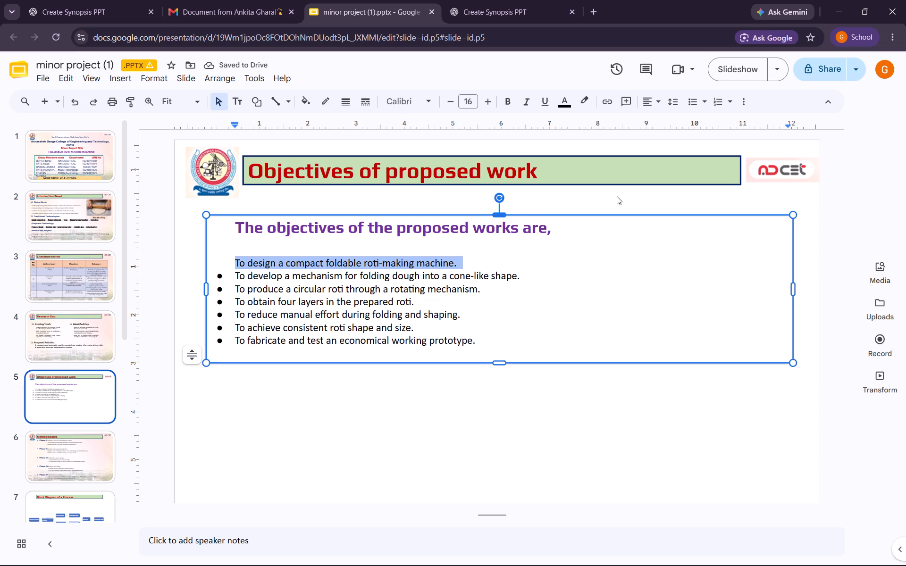
# Cut the "The objectives of the proposed works are," heading out of the objectives text box.
pyautogui.moveTo(554, 228); pyautogui.dragTo(332, 229)
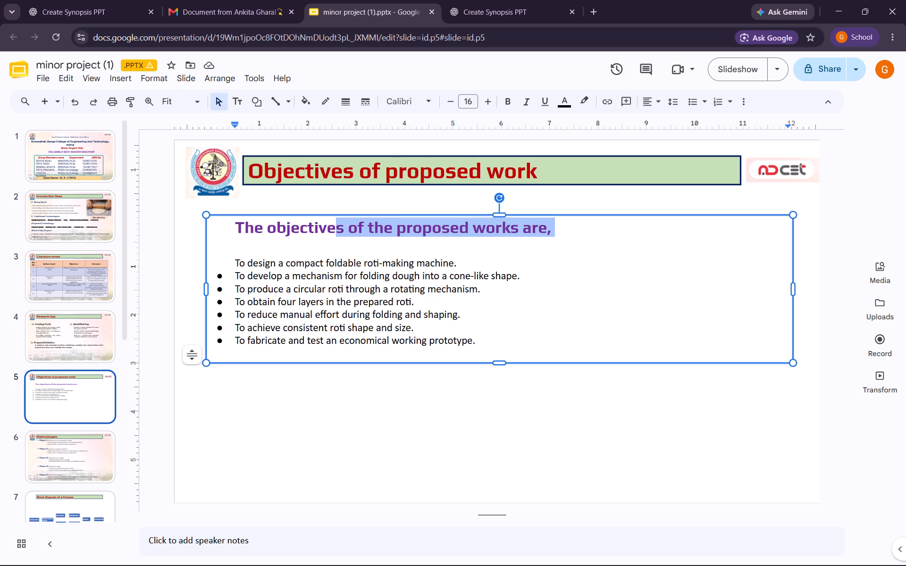
pyautogui.moveTo(332, 229); pyautogui.dragTo(238, 234)
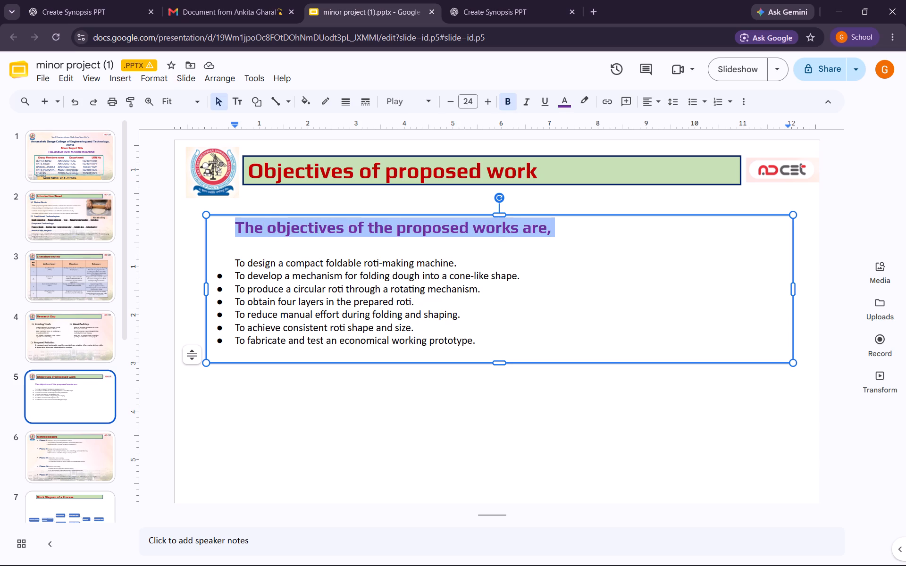
pyautogui.hotkey('ctrl', 'x')
# Clear the bullet formatting from the objectives list.
pyautogui.moveTo(232, 268); pyautogui.dragTo(360, 326)
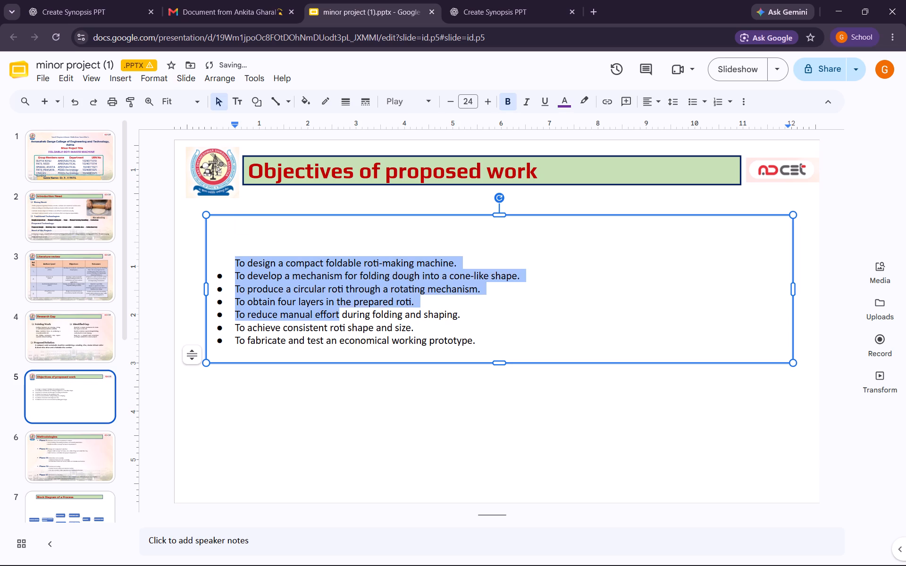
pyautogui.moveTo(360, 326); pyautogui.dragTo(487, 392)
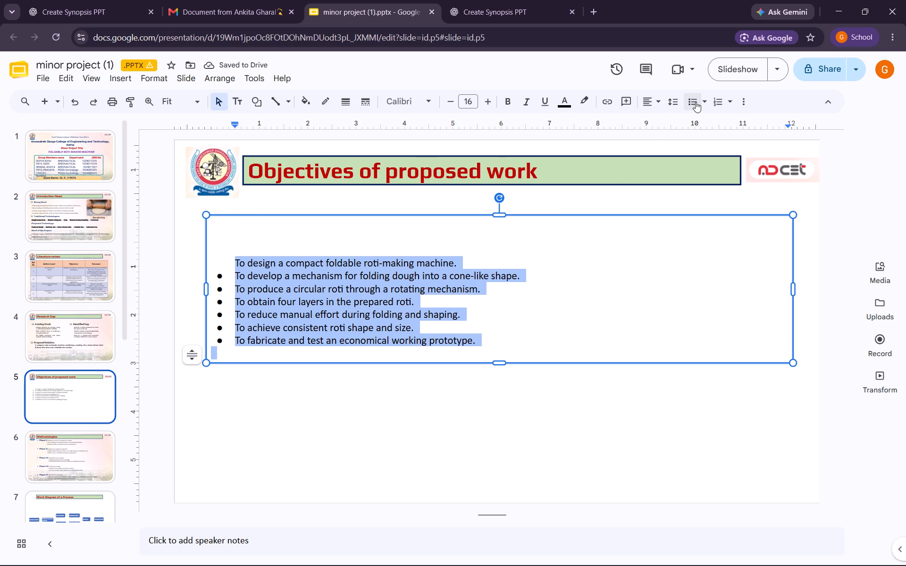
pyautogui.click(696, 102)
pyautogui.click(696, 102)
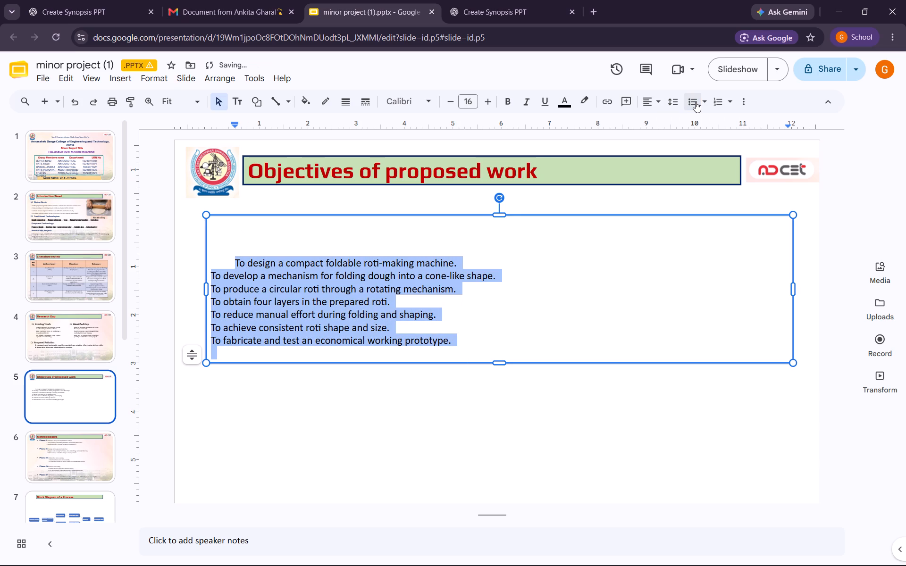
# Delete the blank lines above the first objective and remove its indent so it lines up with the other objectives.
pyautogui.click(227, 264)
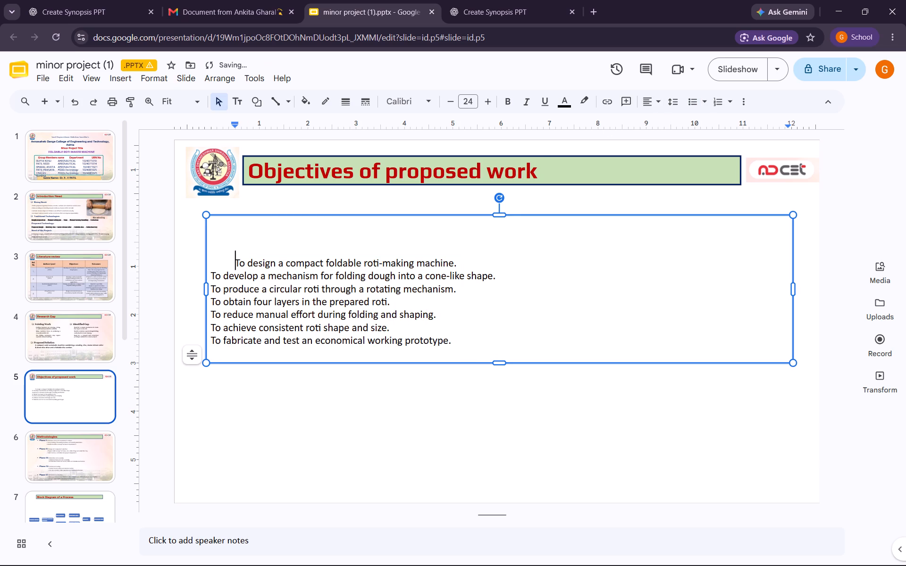
pyautogui.press('BackSpace')
pyautogui.press('BackSpace')
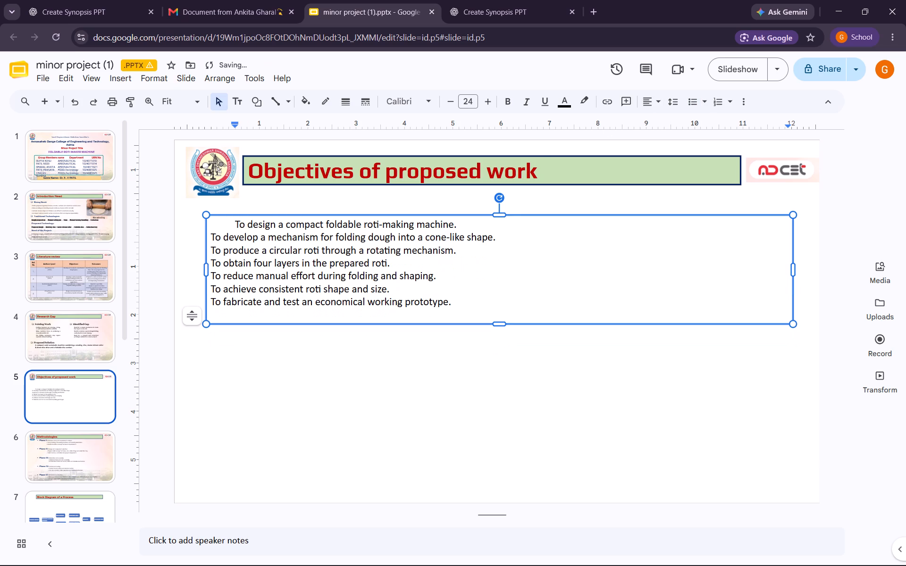
pyautogui.press('BackSpace')
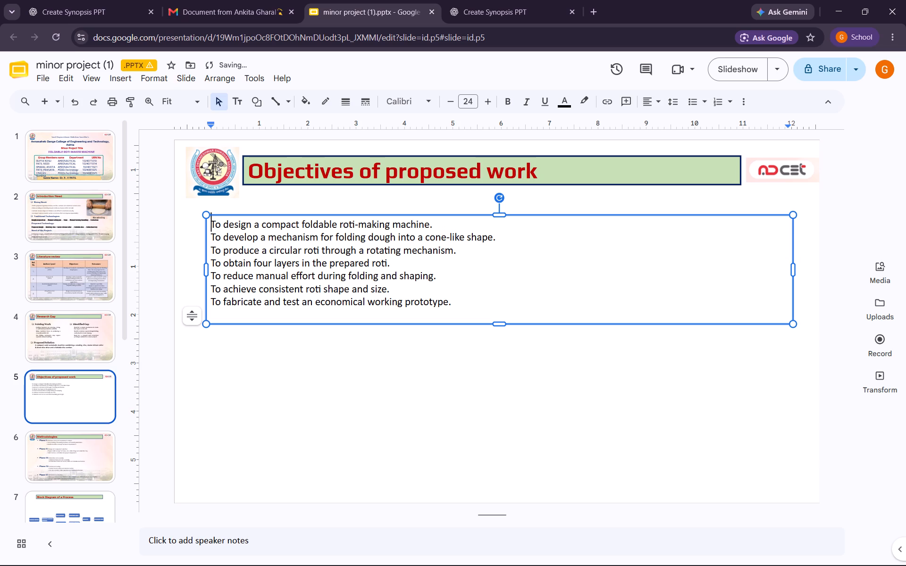
pyautogui.click(208, 224)
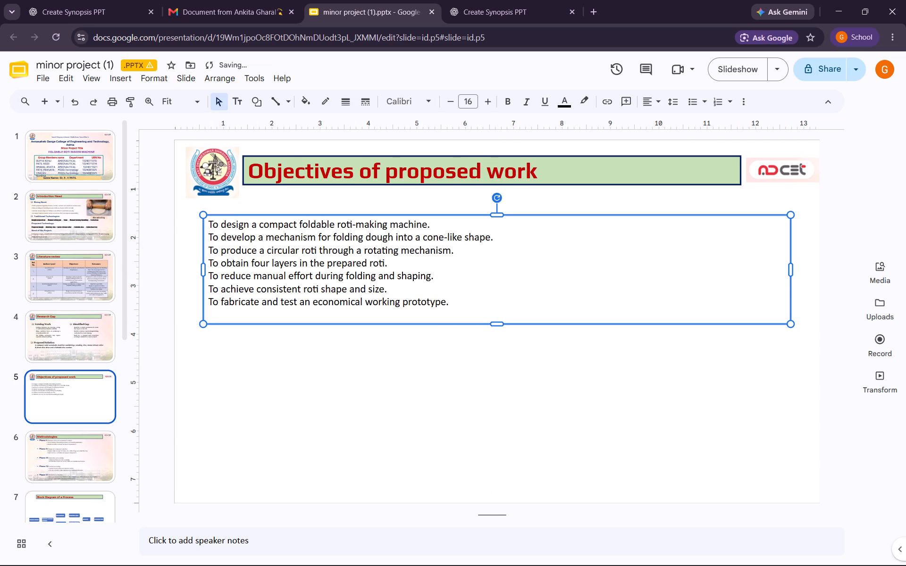
# Increase the font size of all the text in the objectives text box to 29.
pyautogui.click(206, 224)
pyautogui.hotkey('ctrl', 'a')
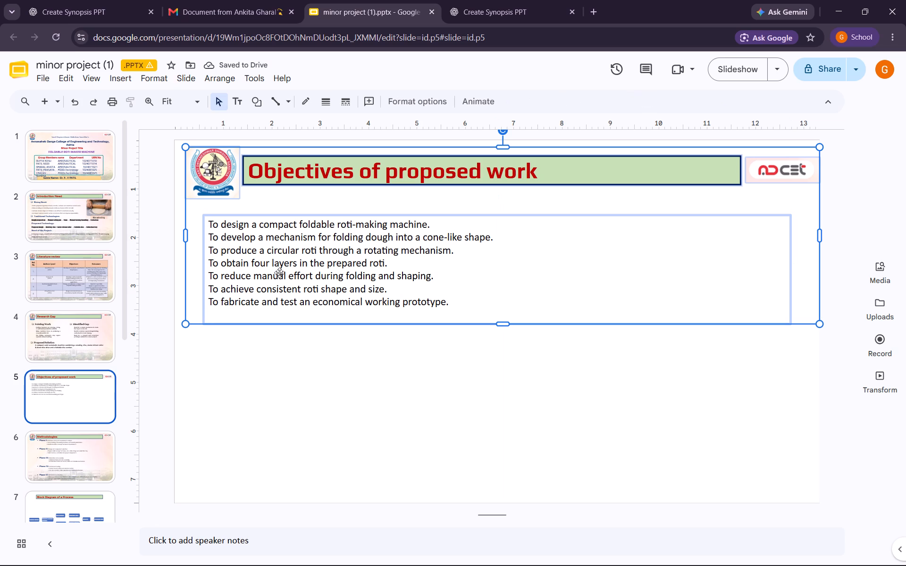
pyautogui.doubleClick(279, 273)
pyautogui.click(283, 358)
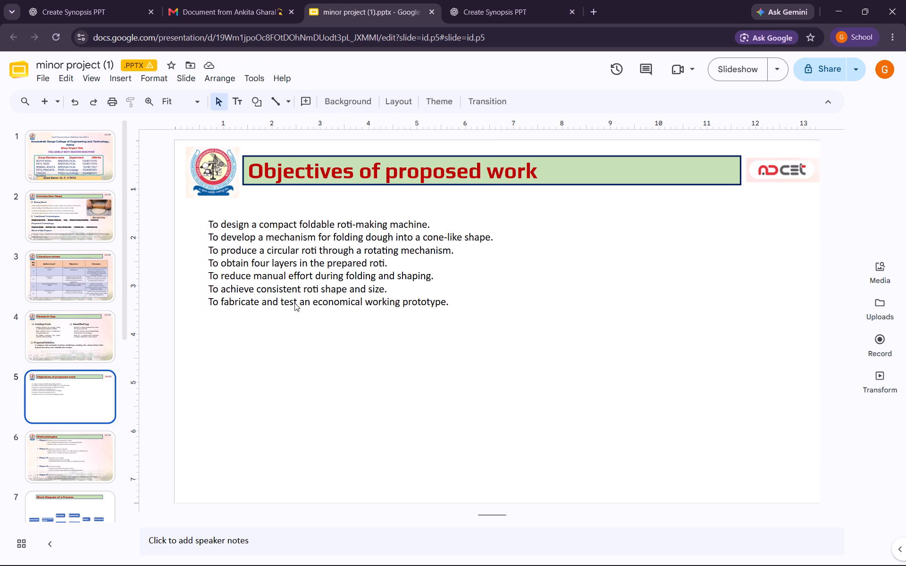
pyautogui.doubleClick(302, 255)
pyautogui.hotkey('ctrl', 'a')
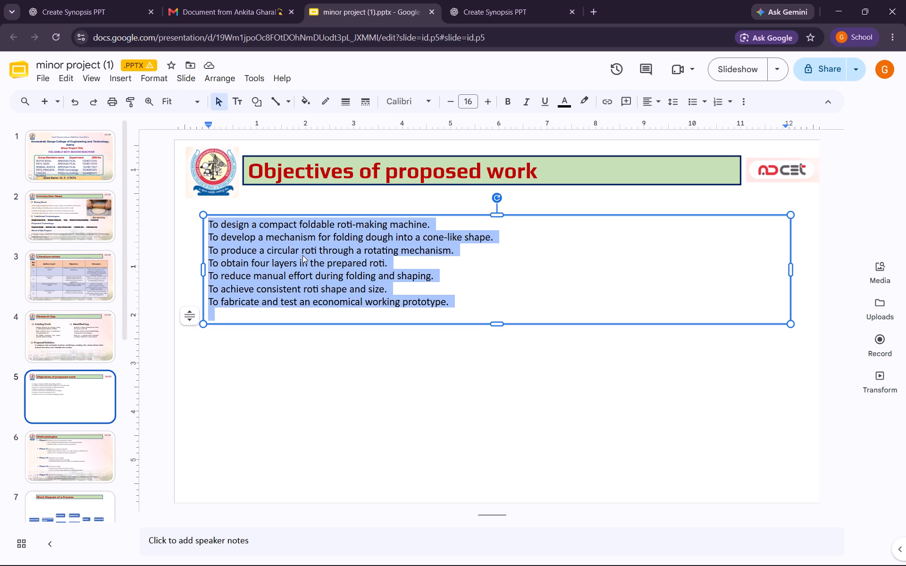
pyautogui.tripleClick(491, 101)
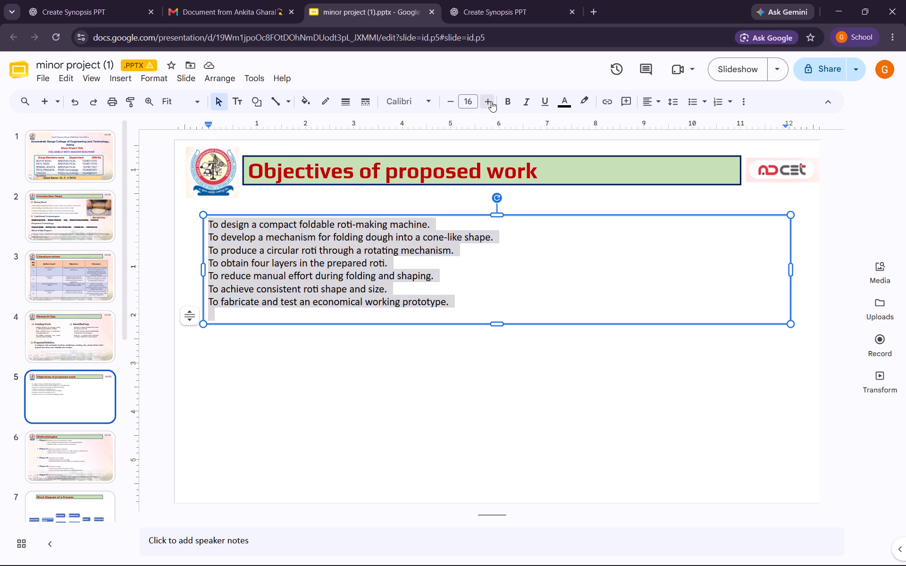
pyautogui.tripleClick(491, 101)
pyautogui.tripleClick(491, 101)
pyautogui.tripleClick(491, 101)
pyautogui.click(491, 101)
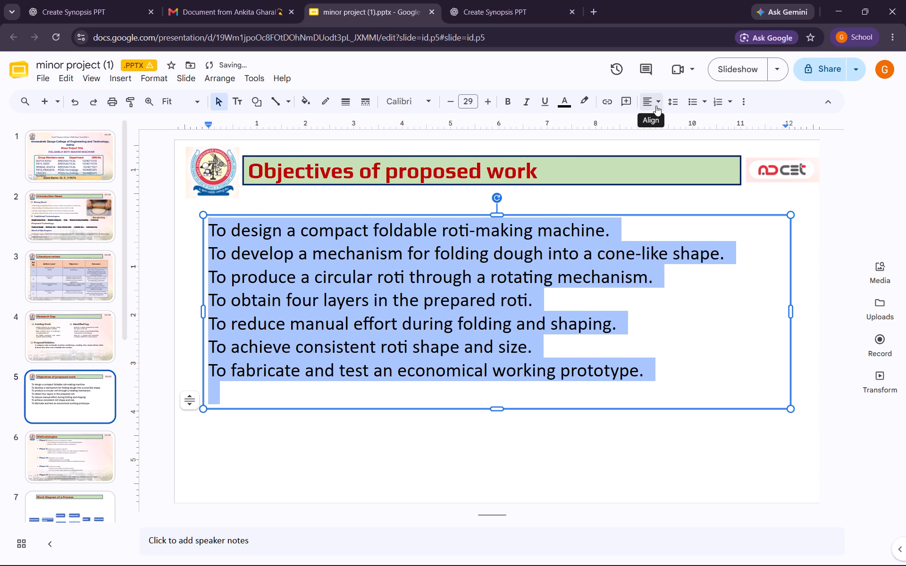
# Apply round bullets to the objectives list and remove the bullet from the empty last line.
pyautogui.click(692, 100)
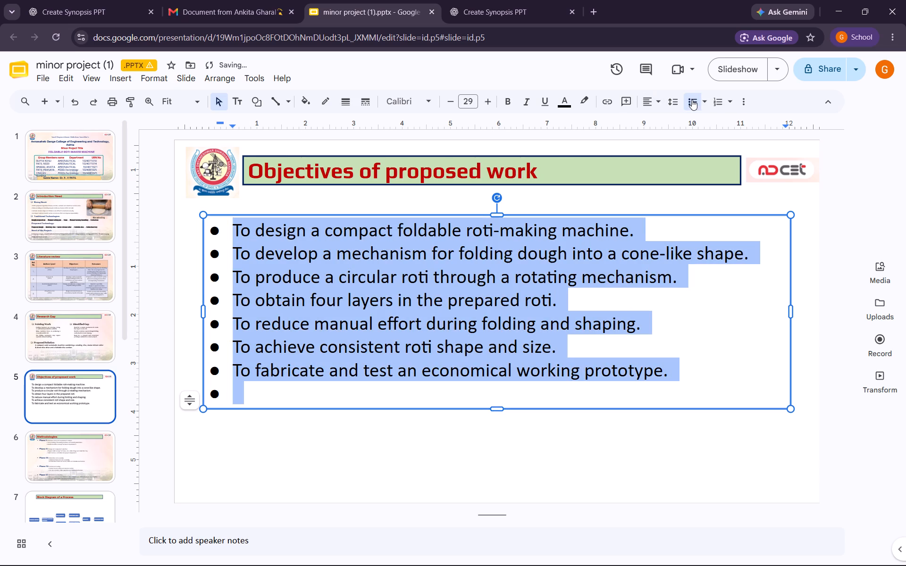
pyautogui.click(232, 400)
pyautogui.press('BackSpace')
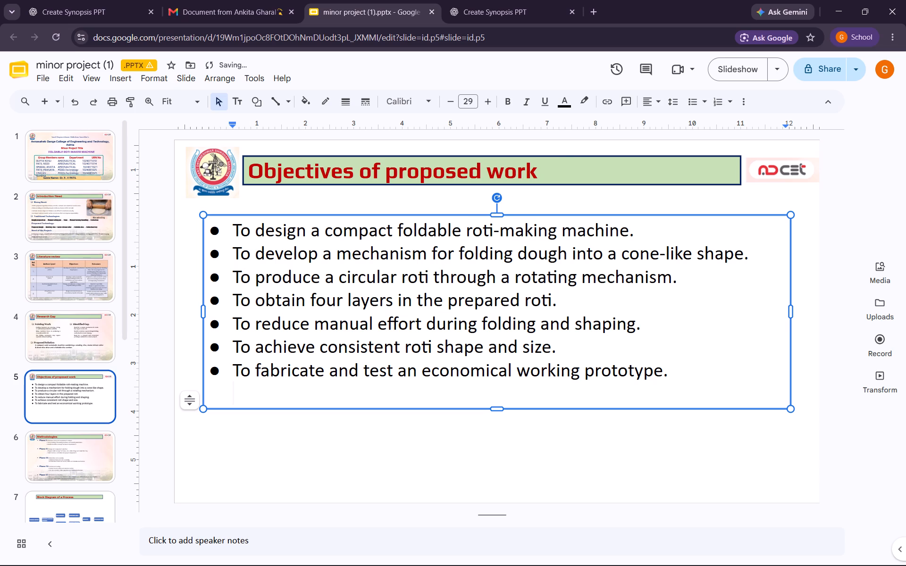
# Set the text alignment for the whole objectives list.
pyautogui.click(332, 252)
pyautogui.hotkey('ctrl', 'a')
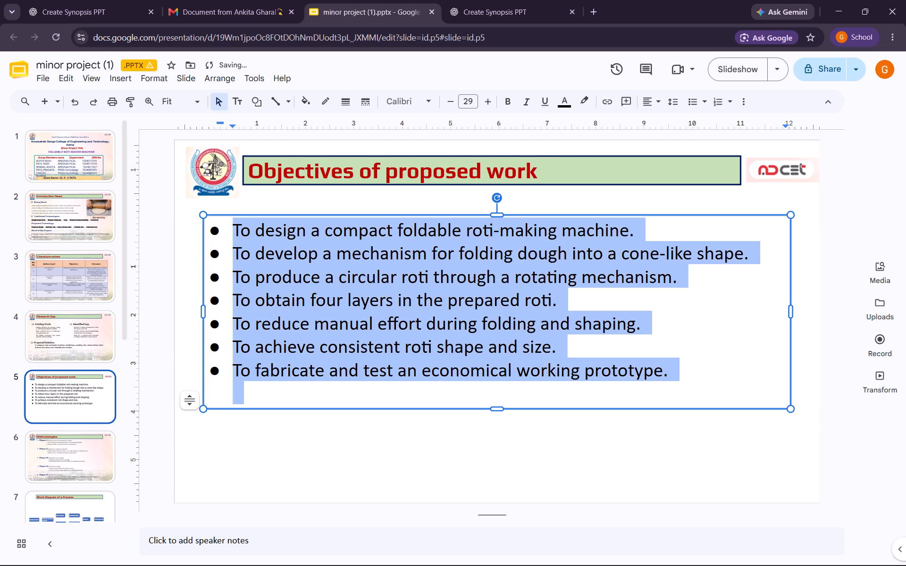
pyautogui.click(655, 100)
pyautogui.click(695, 125)
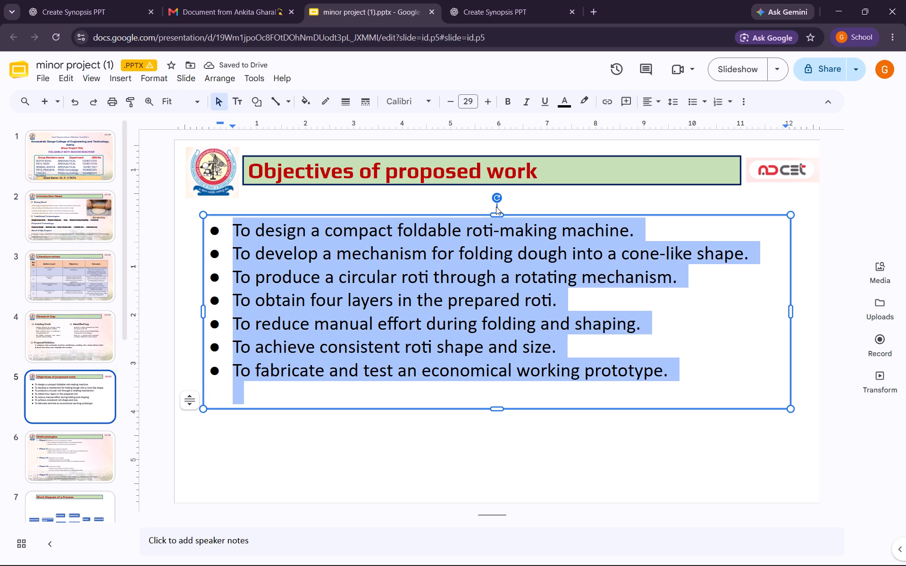
# Move the objectives text box about 1 inch down to make room for a heading below the slide title.
pyautogui.moveTo(486, 214); pyautogui.dragTo(483, 264)
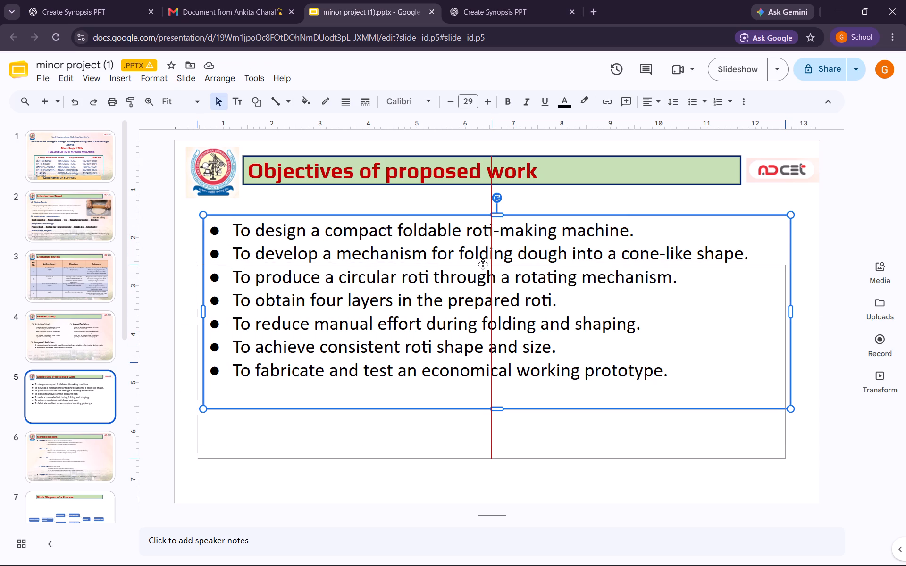
pyautogui.moveTo(483, 264); pyautogui.dragTo(486, 262)
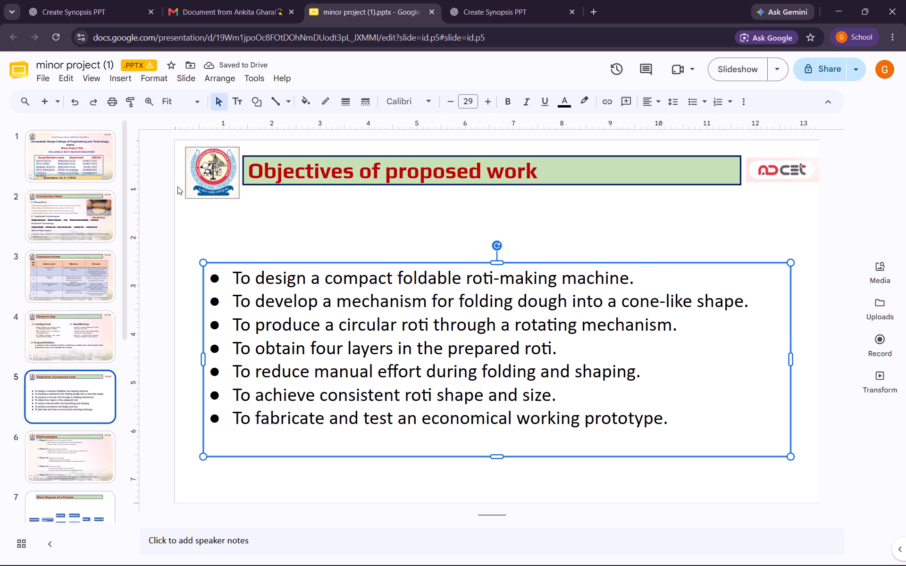
# Add a text box above the list containing the previously cut heading "The objectives of the proposed works are," without an indent.
pyautogui.click(243, 102)
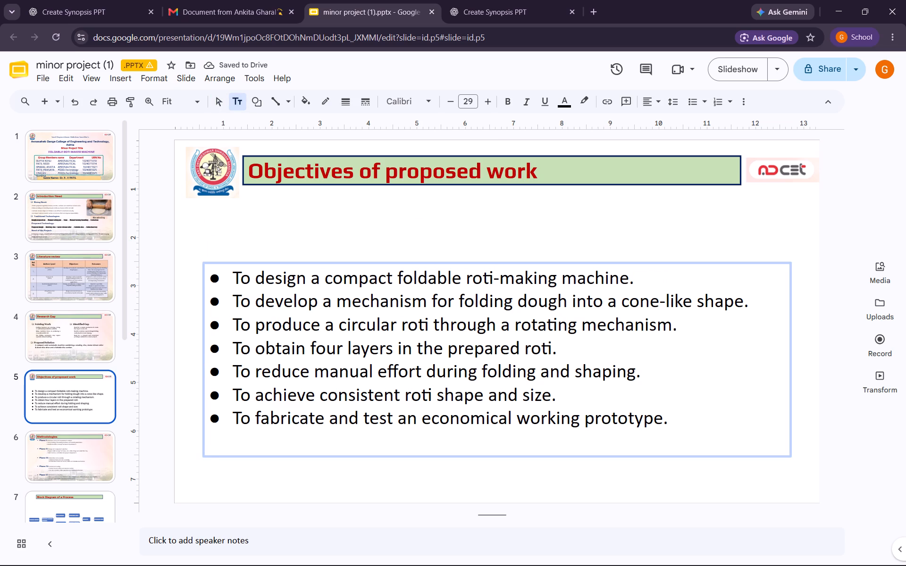
pyautogui.moveTo(210, 216); pyautogui.dragTo(265, 240)
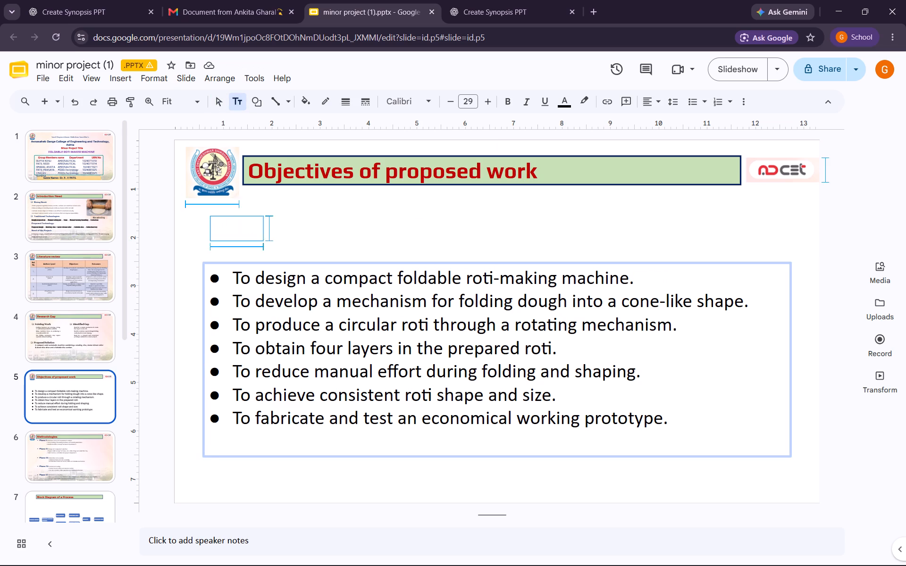
pyautogui.moveTo(265, 240); pyautogui.dragTo(543, 249)
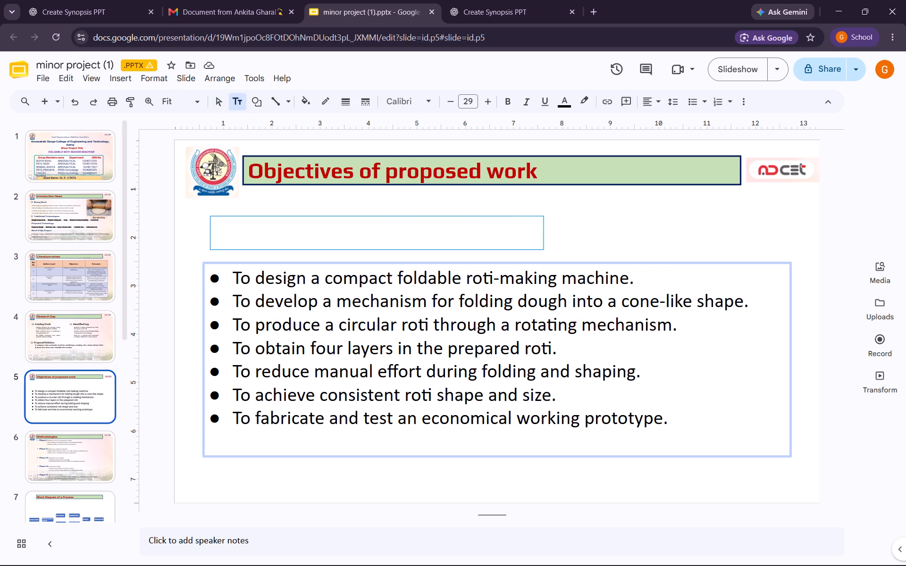
pyautogui.moveTo(543, 249); pyautogui.dragTo(665, 249)
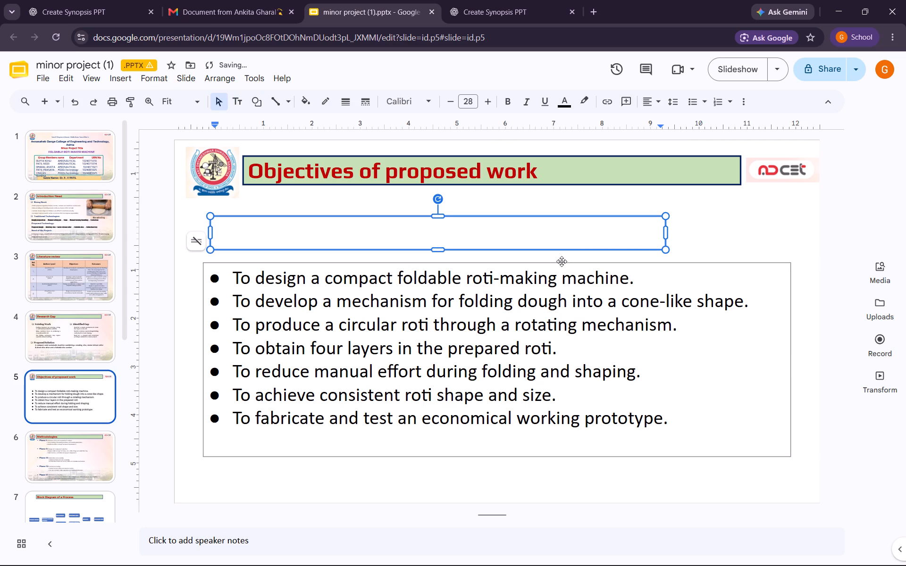
pyautogui.press('super+v')
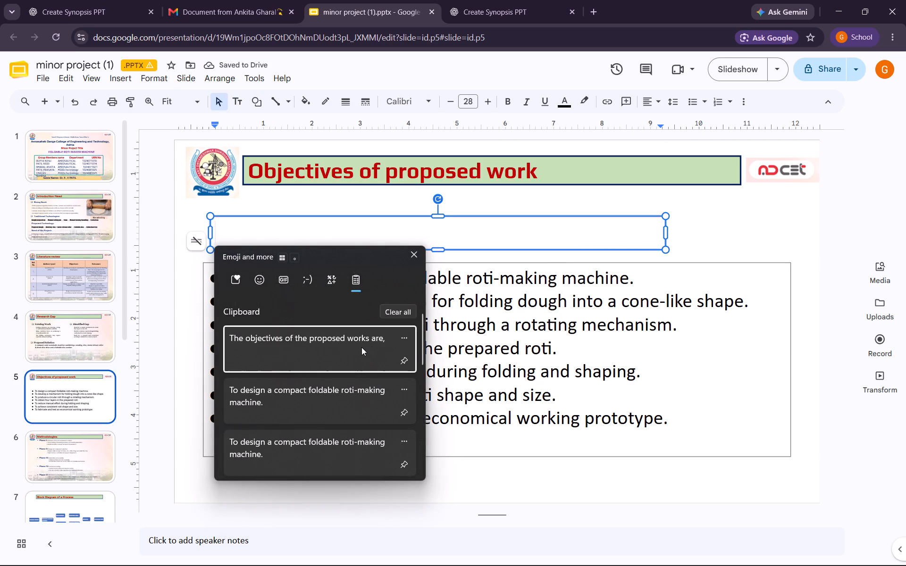
pyautogui.click(361, 347)
pyautogui.hotkey('ctrl', 'v')
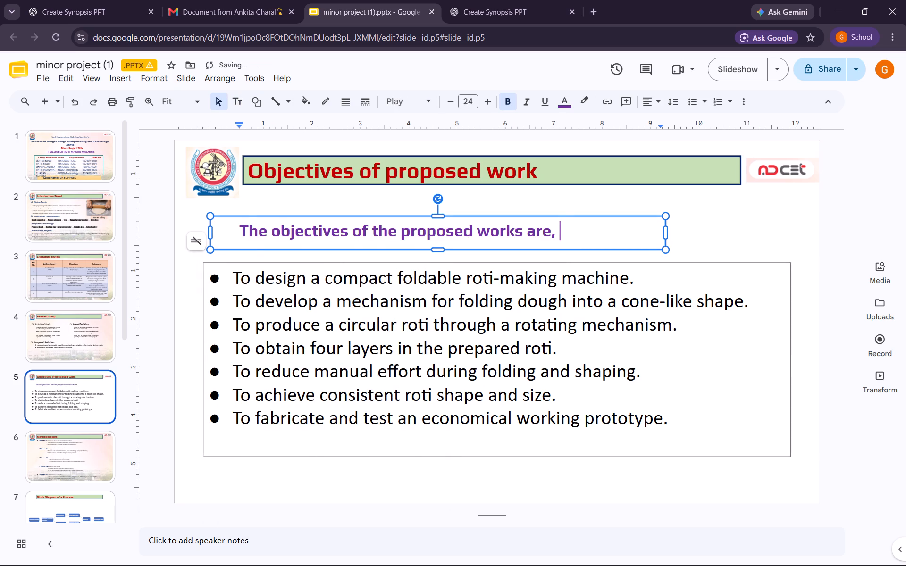
pyautogui.click(239, 233)
pyautogui.press('BackSpace')
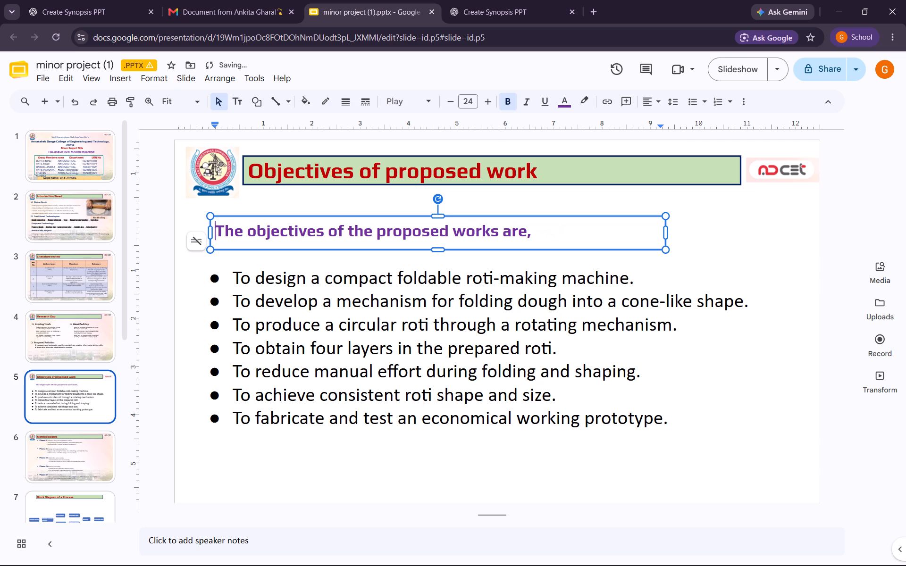
pyautogui.click(175, 189)
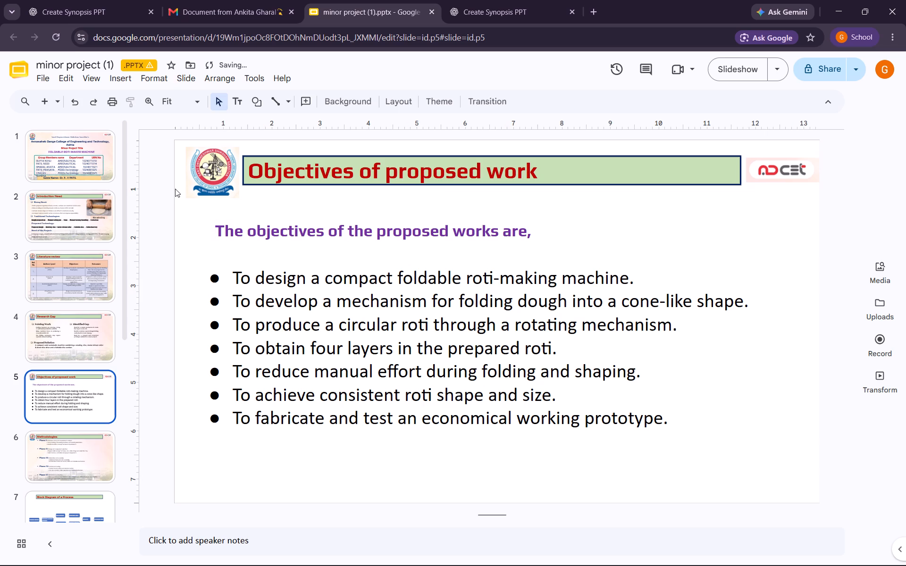
# Resize the heading's text box so it is slightly narrower and fits closely around its single line.
pyautogui.click(334, 245)
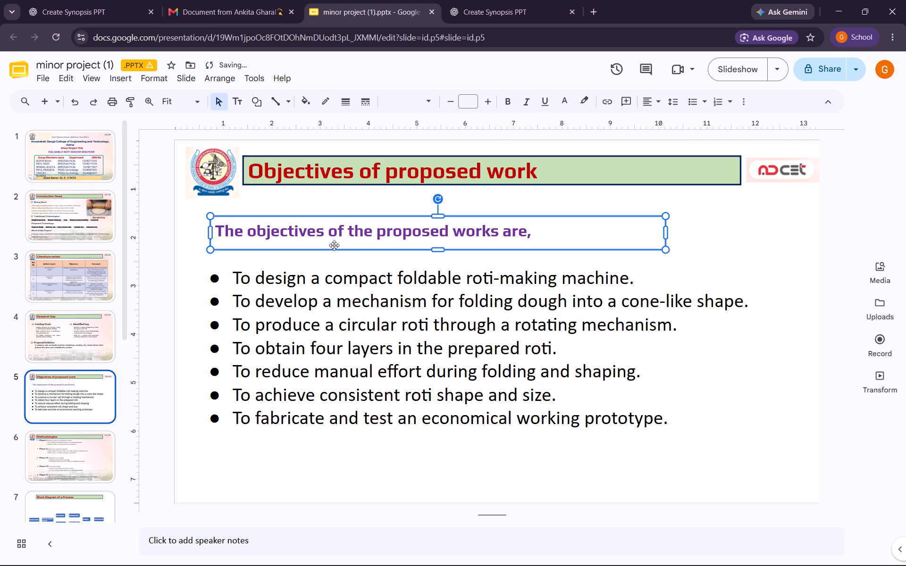
pyautogui.moveTo(669, 249); pyautogui.dragTo(675, 260)
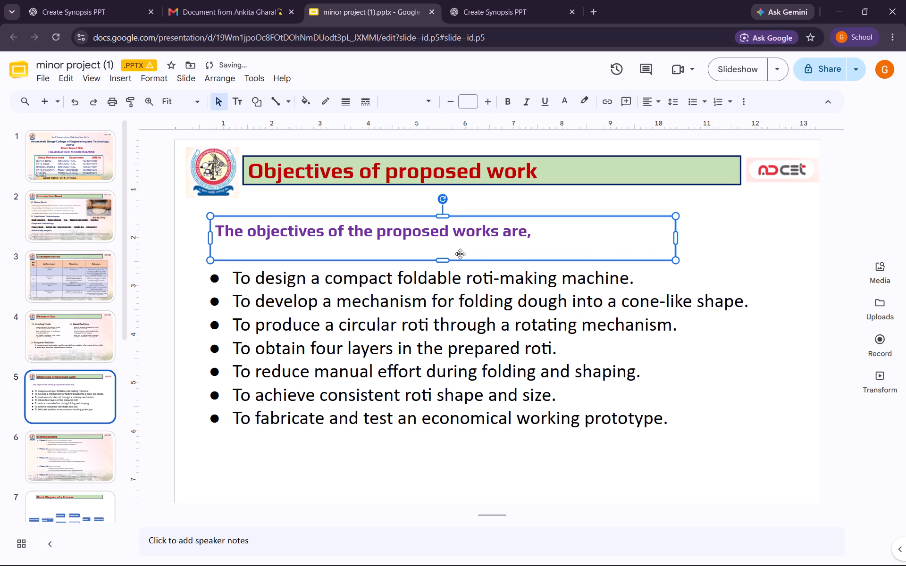
pyautogui.moveTo(674, 261); pyautogui.dragTo(667, 256)
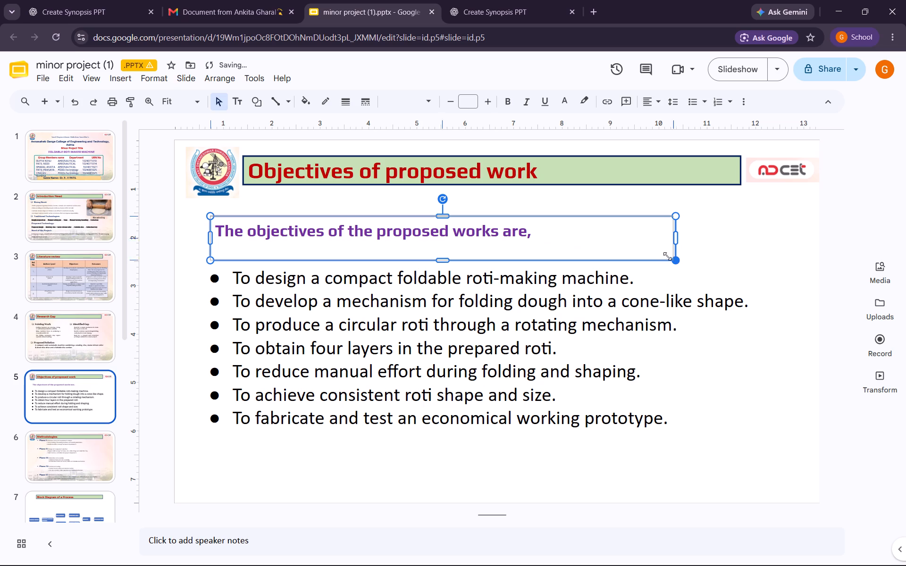
pyautogui.moveTo(667, 256); pyautogui.dragTo(655, 249)
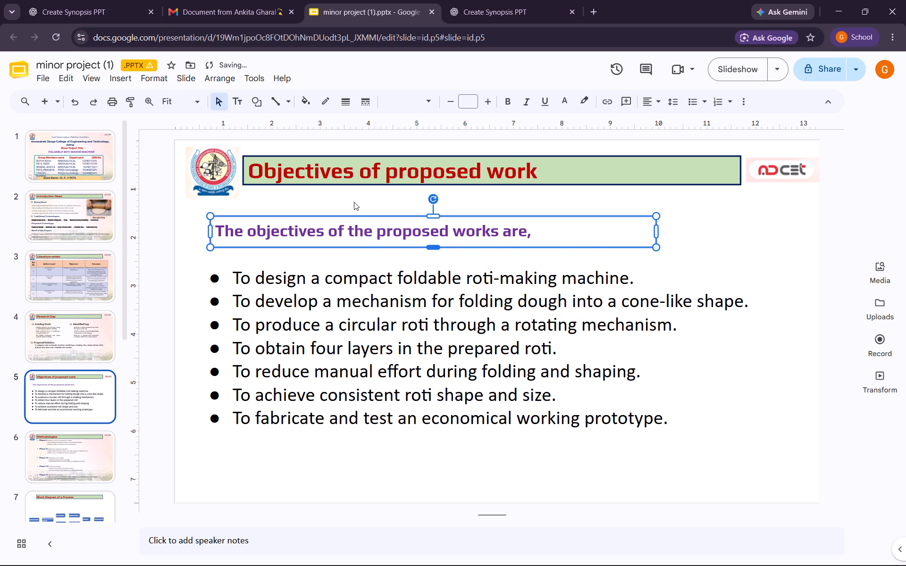
pyautogui.click(354, 202)
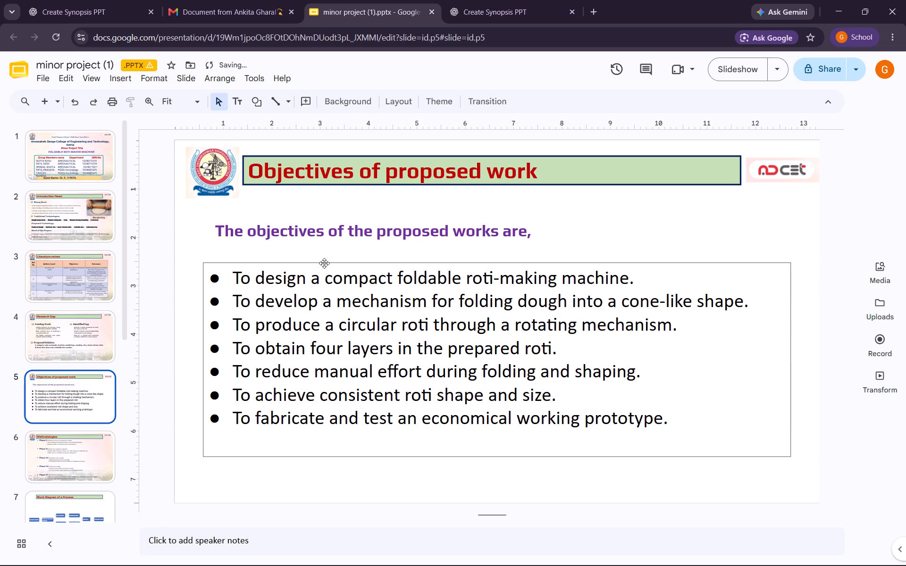
# Move the objectives list up slightly so it sits just below the heading's text box.
pyautogui.moveTo(324, 263); pyautogui.dragTo(322, 248)
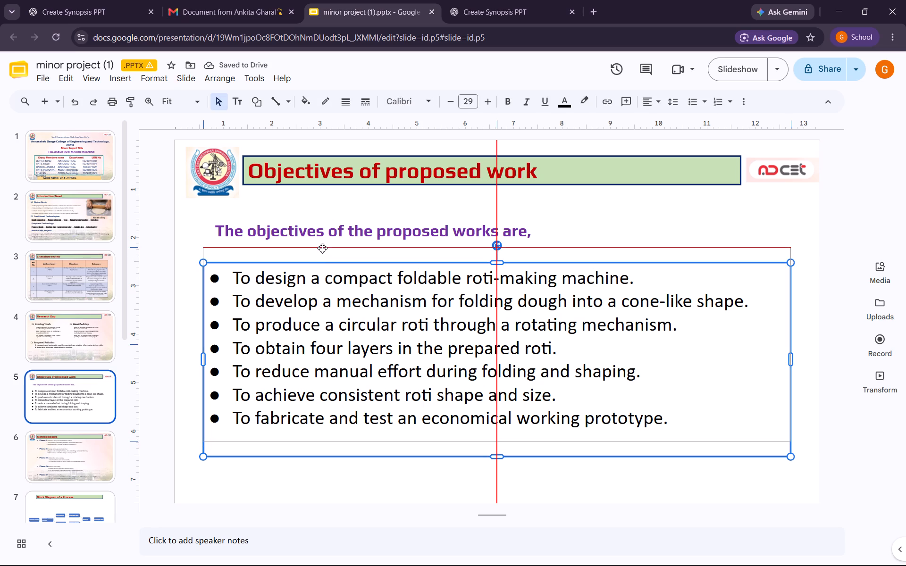
pyautogui.moveTo(322, 248); pyautogui.dragTo(322, 252)
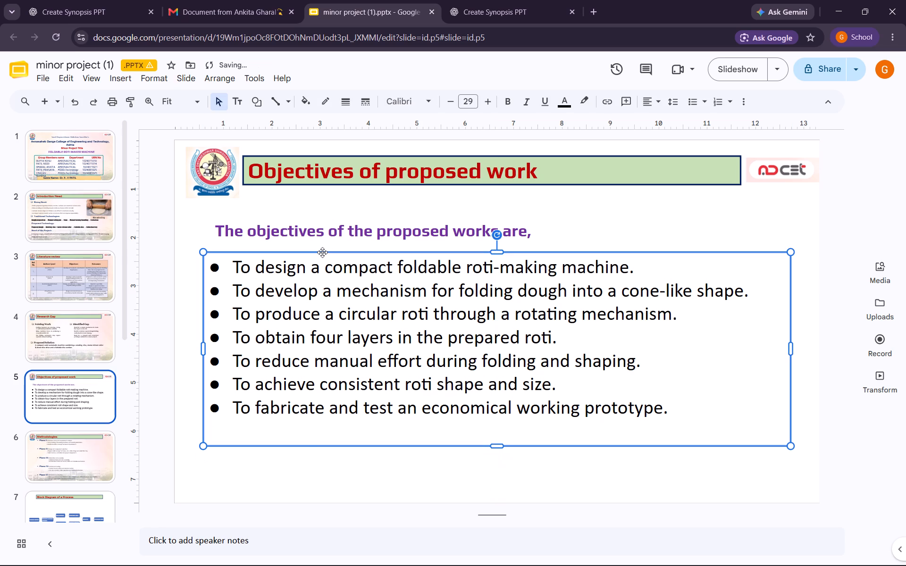
pyautogui.click(311, 467)
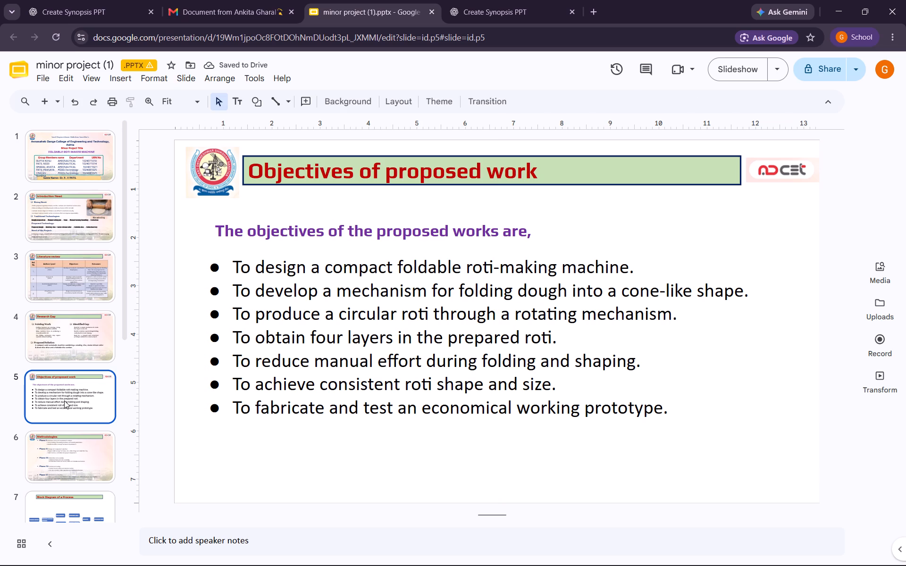
# Make all seven objectives in the bulleted list bold.
pyautogui.scroll(-3, 64, 400)
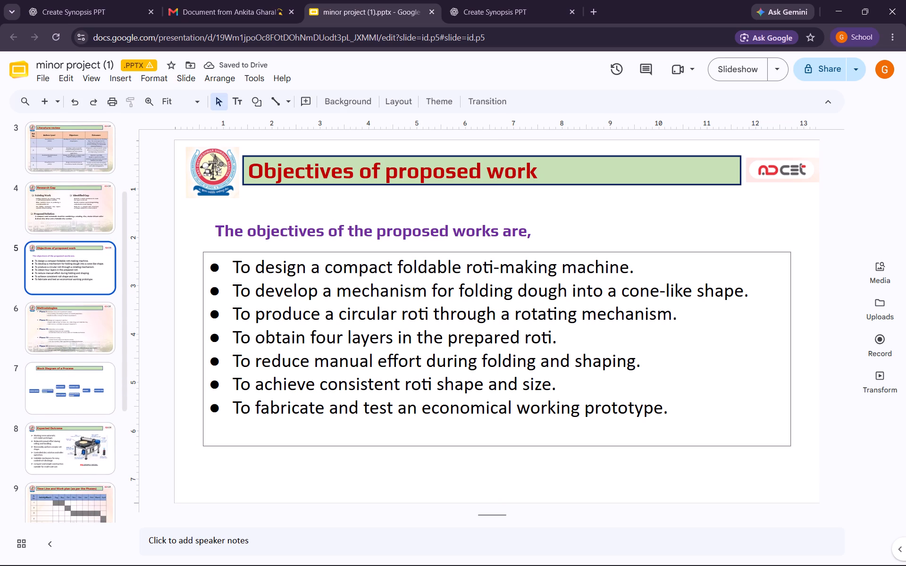
pyautogui.moveTo(231, 264); pyautogui.dragTo(638, 417)
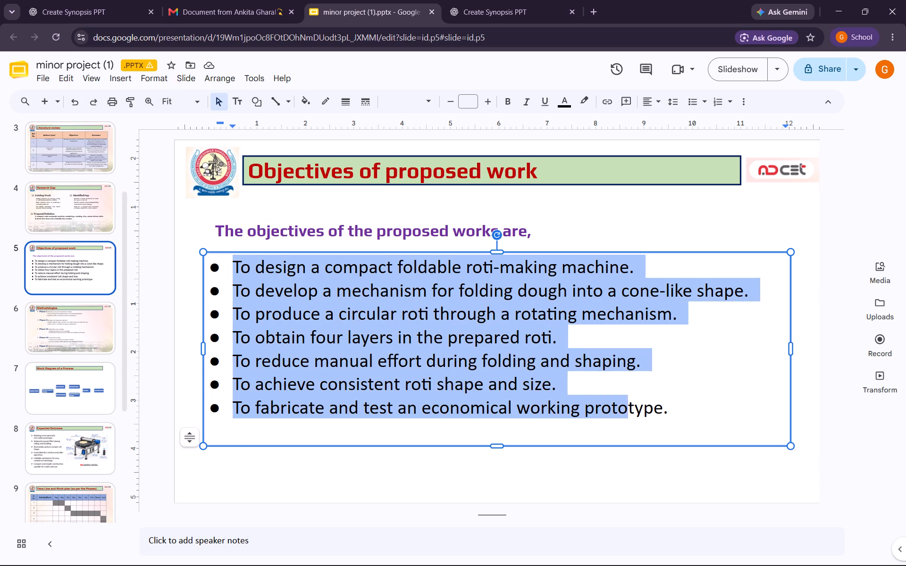
pyautogui.moveTo(638, 417); pyautogui.dragTo(674, 419)
pyautogui.hotkey('ctrl', 'b')
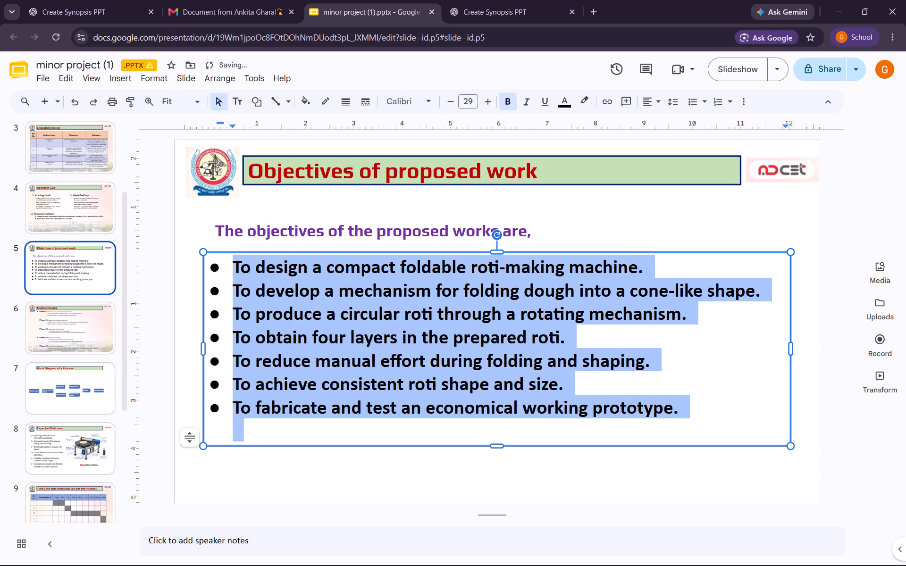
pyautogui.click(496, 477)
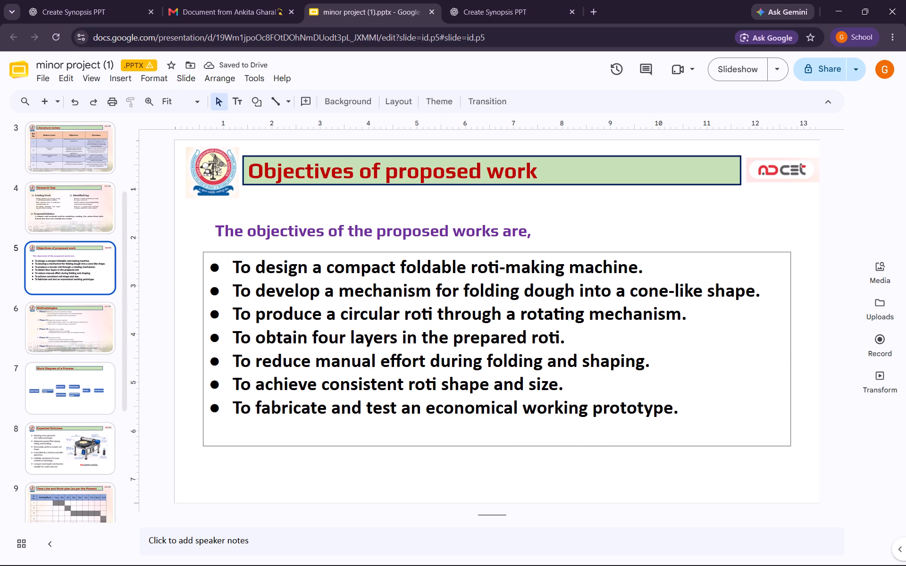
# Look over the Methodologies slide and open the Block Diagram of a Process slide.
pyautogui.click(55, 316)
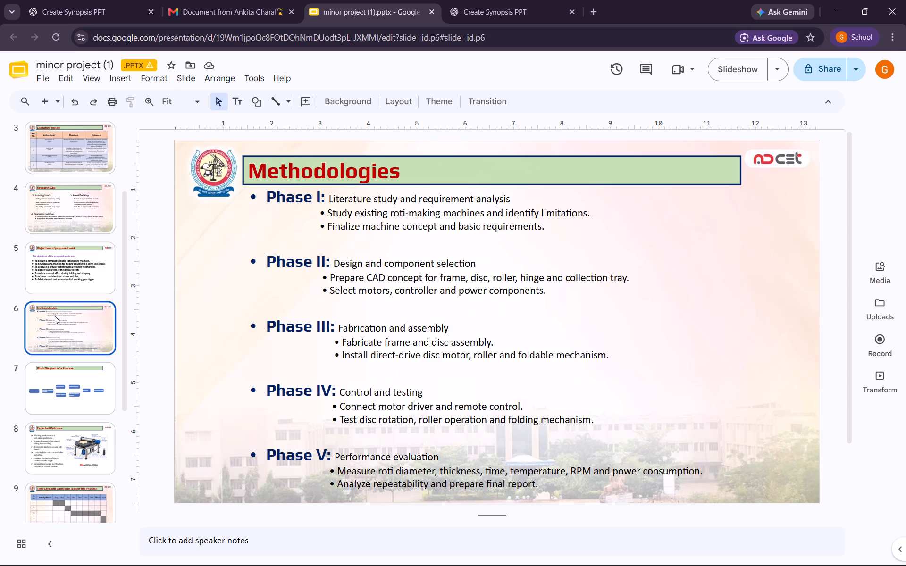
pyautogui.scroll(-1, 55, 316)
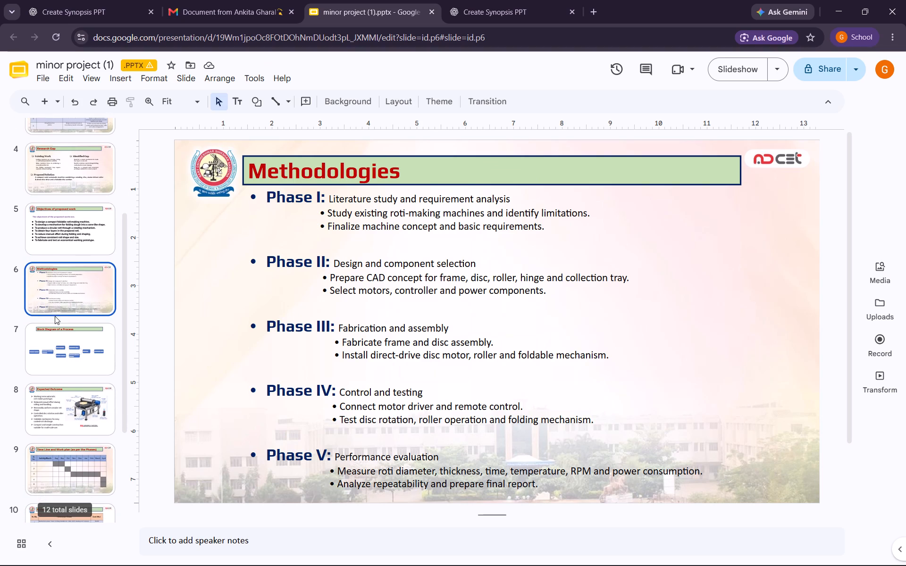
pyautogui.click(72, 364)
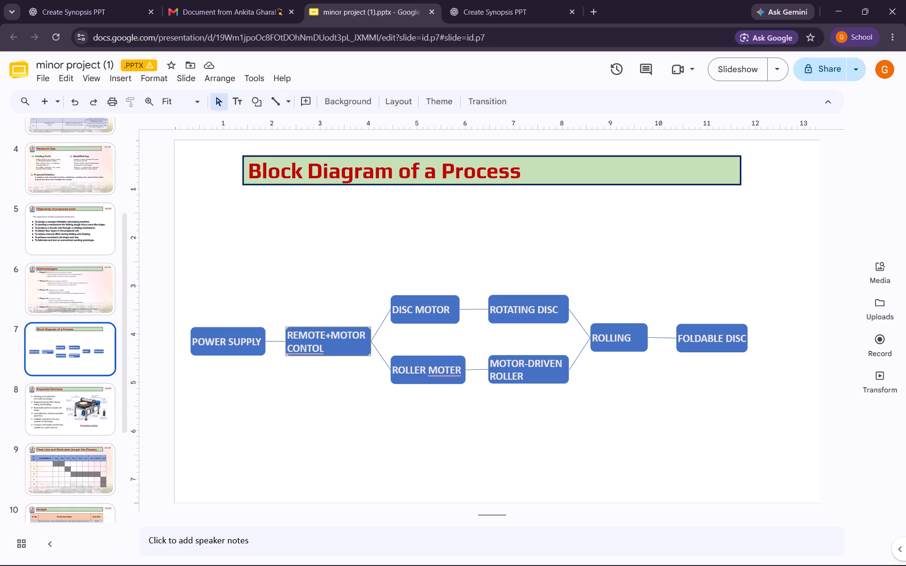
# Shorten the label of the REMOTE+MOTOR CONTOL block to just MOTOR.
pyautogui.moveTo(330, 336); pyautogui.dragTo(302, 329)
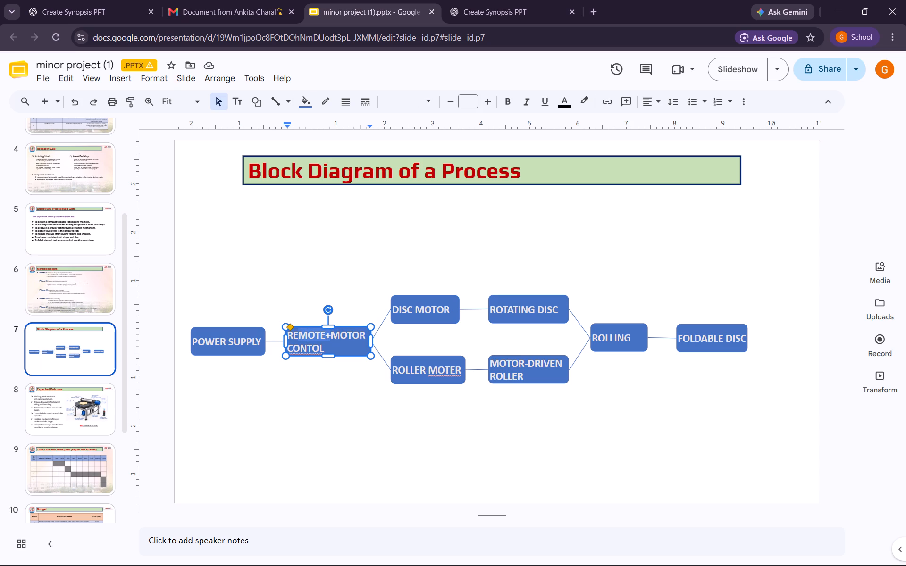
pyautogui.moveTo(302, 329); pyautogui.dragTo(301, 329)
pyautogui.press('BackSpace')
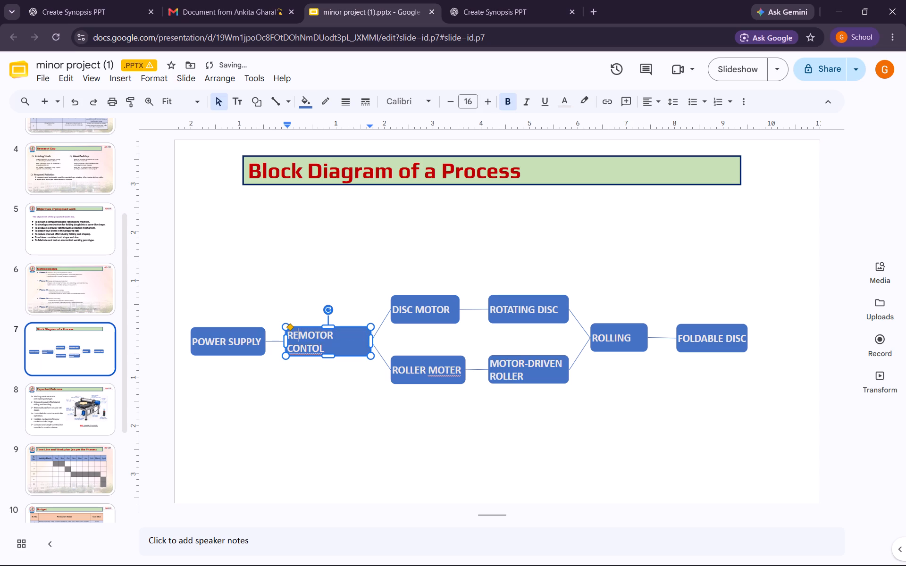
pyautogui.press('BackSpace')
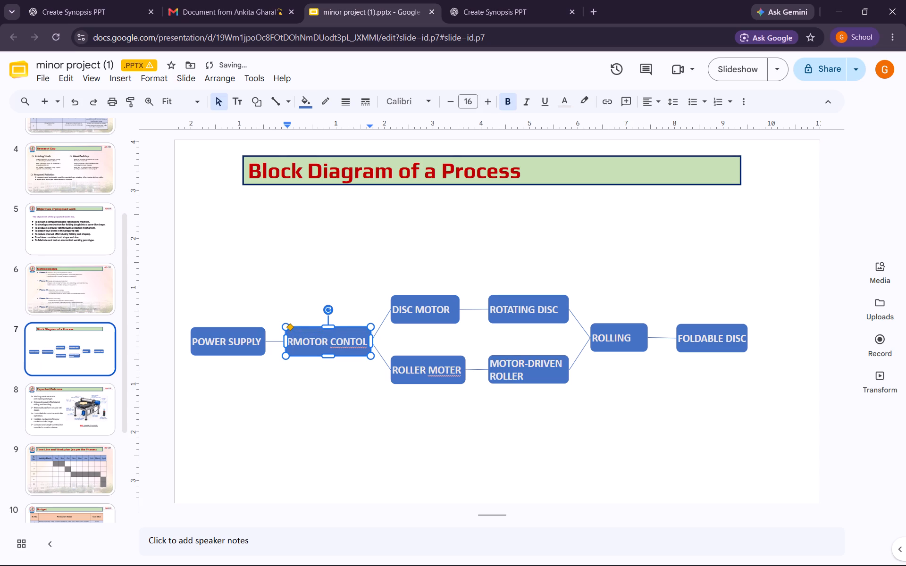
pyautogui.press('BackSpace')
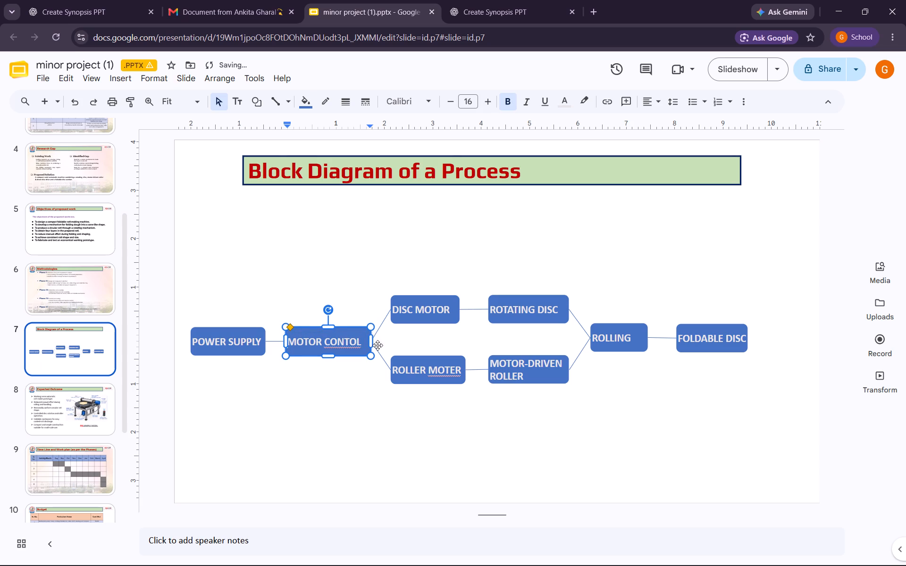
pyautogui.click(367, 345)
pyautogui.press('BackSpace')
pyautogui.press('BackSpace')
pyautogui.press('BackSpace')
pyautogui.press('BackSpace')
pyautogui.press('BackSpace')
pyautogui.press('BackSpace')
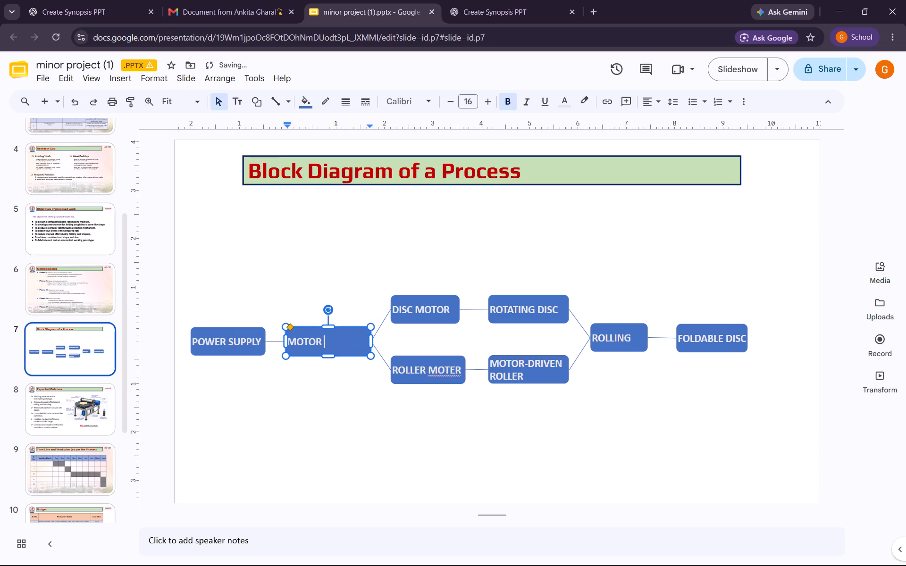
# Pad the MOTOR label with leading spaces so it sits near the centre of its block.
pyautogui.click(289, 342)
pyautogui.press('space')
pyautogui.press('space')
pyautogui.press('space')
pyautogui.press('space')
pyautogui.press('space')
pyautogui.press('space')
pyautogui.press('space')
pyautogui.press('space')
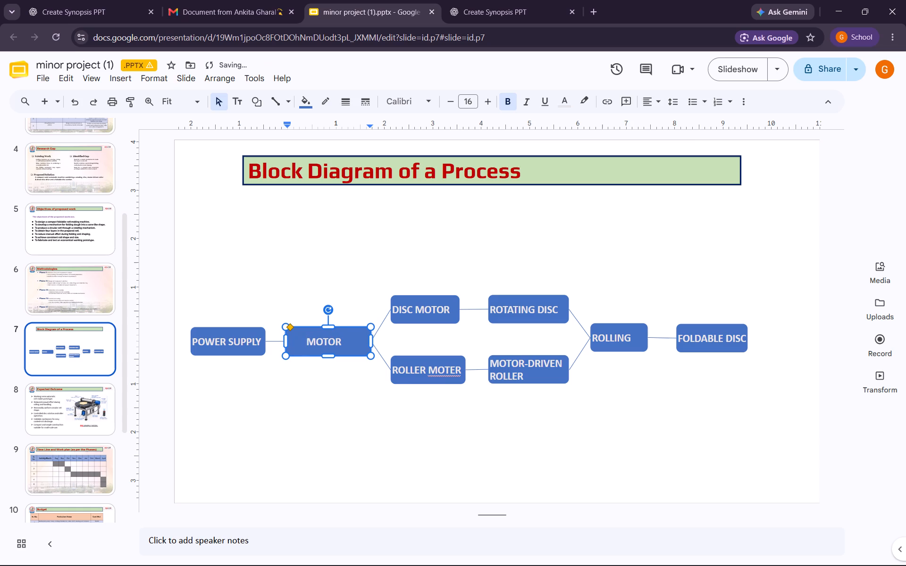
pyautogui.click(395, 415)
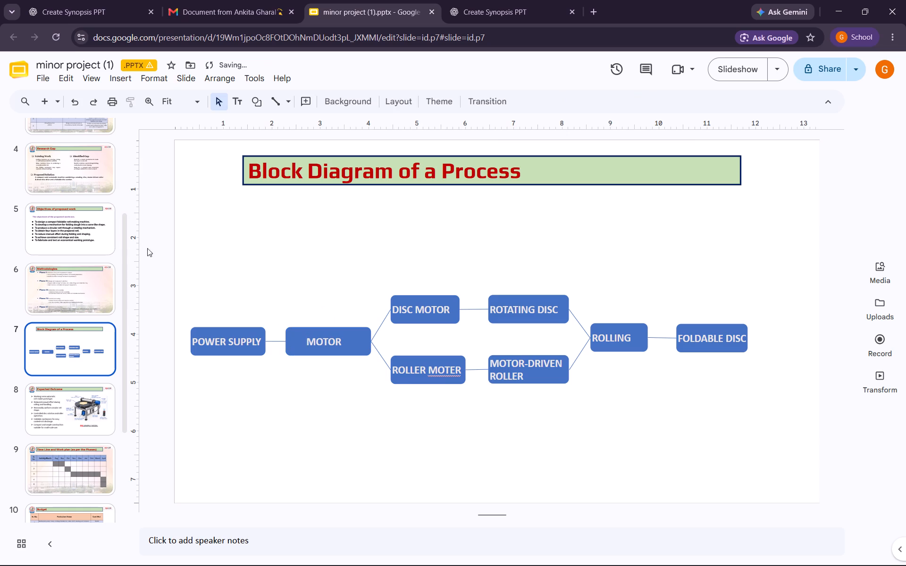
# Stretch the whole block diagram vertically, both upward and downward, to make its blocks taller.
pyautogui.moveTo(194, 264); pyautogui.dragTo(796, 420)
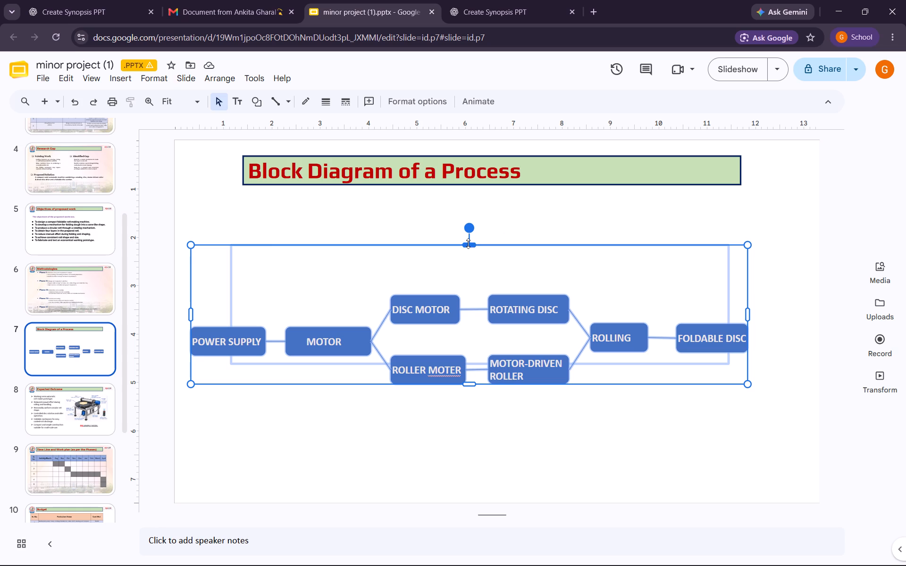
pyautogui.moveTo(468, 243); pyautogui.dragTo(468, 208)
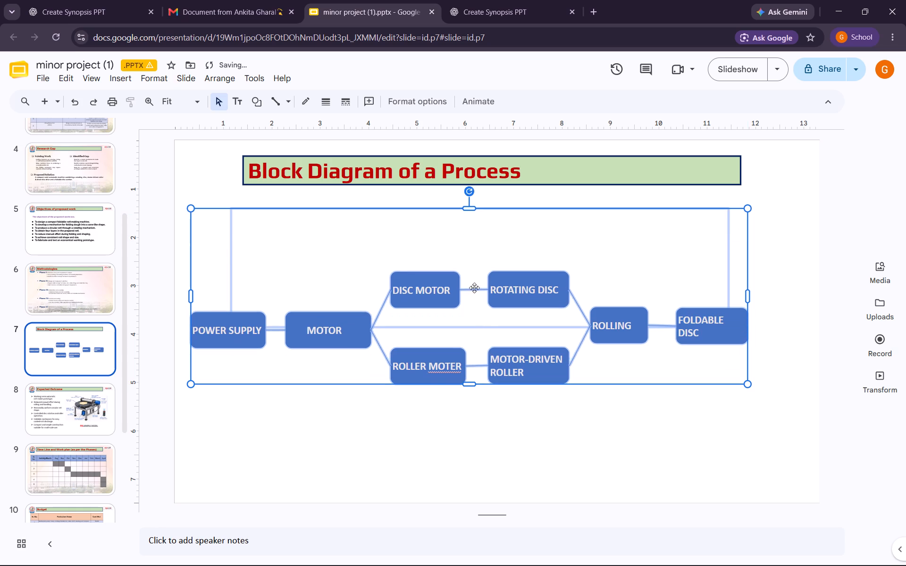
pyautogui.moveTo(470, 382); pyautogui.dragTo(474, 410)
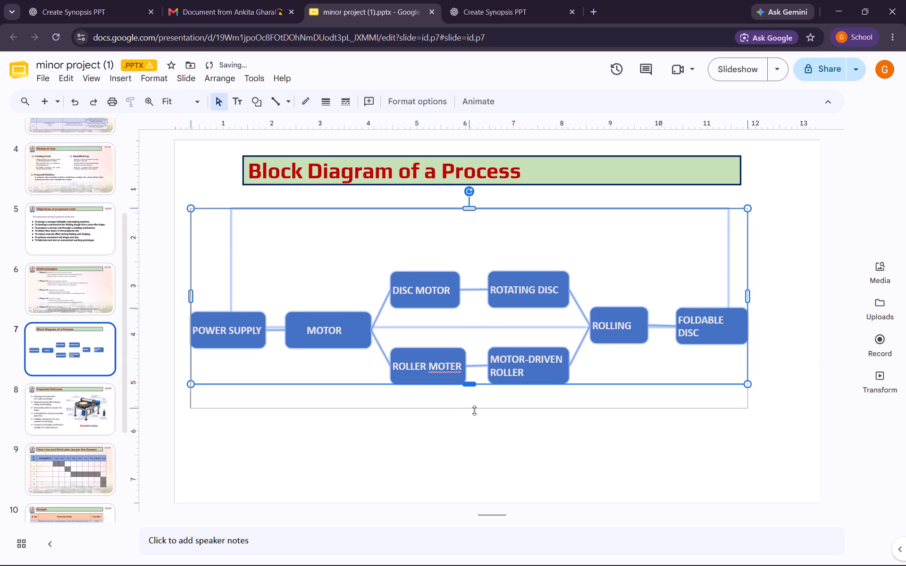
pyautogui.moveTo(474, 410); pyautogui.dragTo(473, 408)
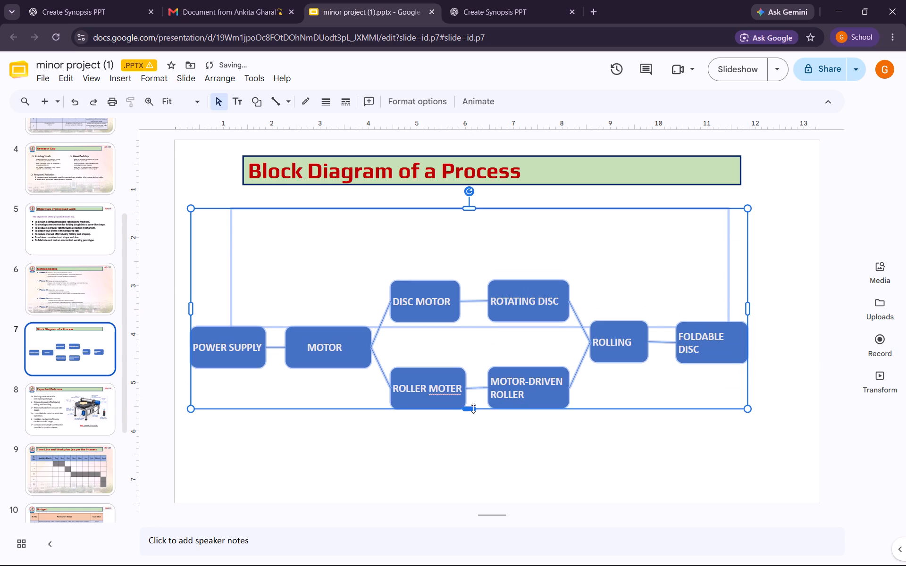
pyautogui.click(805, 322)
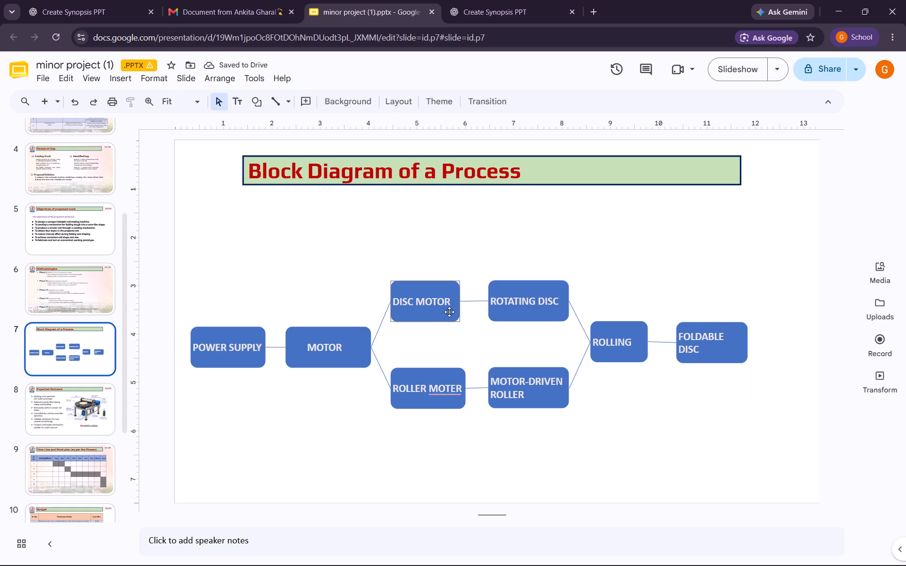
# Delete the empty text placeholder lying over the upper part of the block diagram.
pyautogui.moveTo(467, 311); pyautogui.dragTo(469, 286)
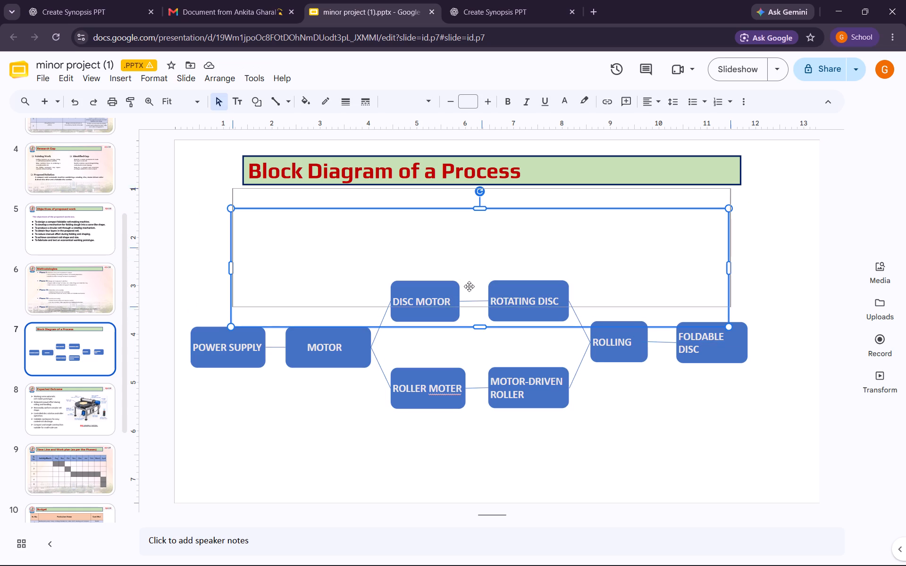
pyautogui.moveTo(469, 286); pyautogui.dragTo(469, 282)
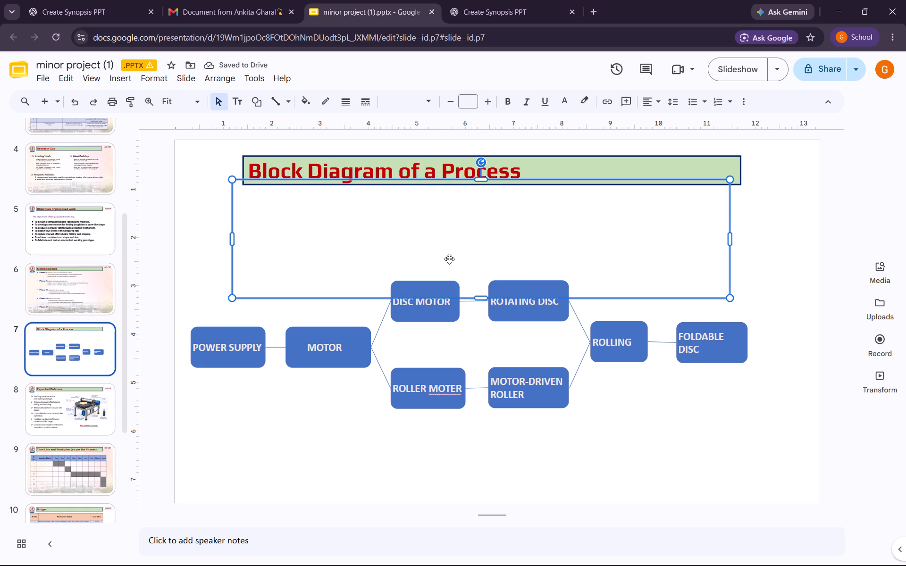
pyautogui.press('Delete')
pyautogui.click(463, 341)
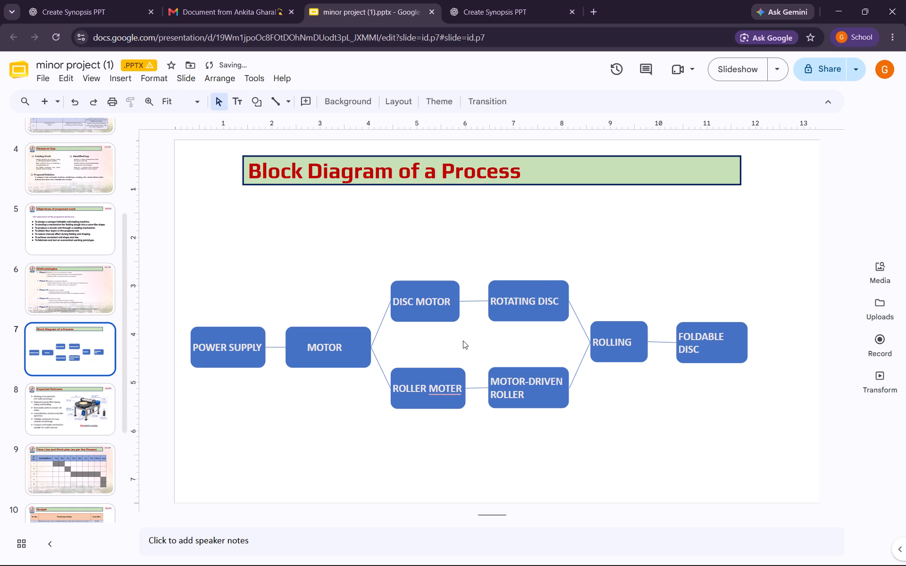
# Move the complete block diagram up and to the right so it is centred horizontally on the slide.
pyautogui.moveTo(179, 251); pyautogui.dragTo(768, 468)
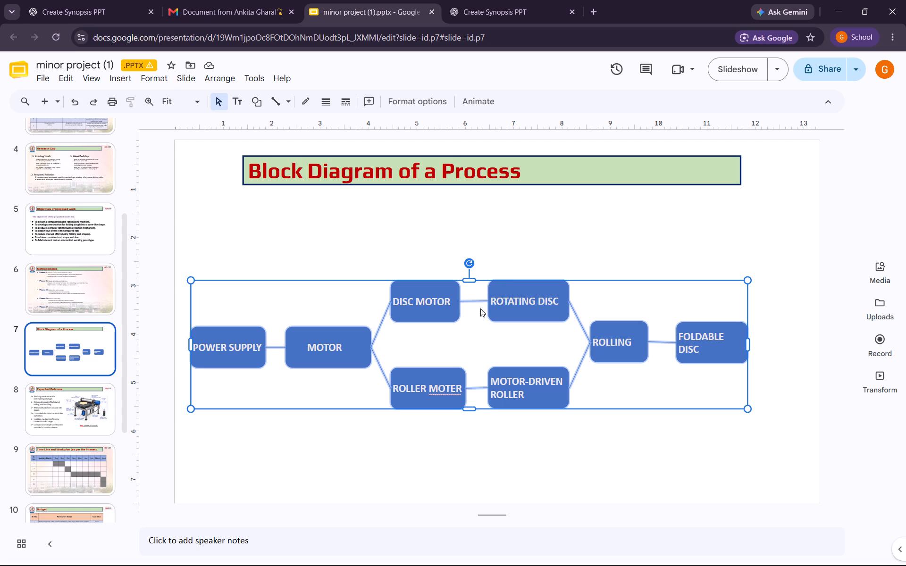
pyautogui.click(470, 279)
pyautogui.moveTo(517, 283); pyautogui.dragTo(536, 256)
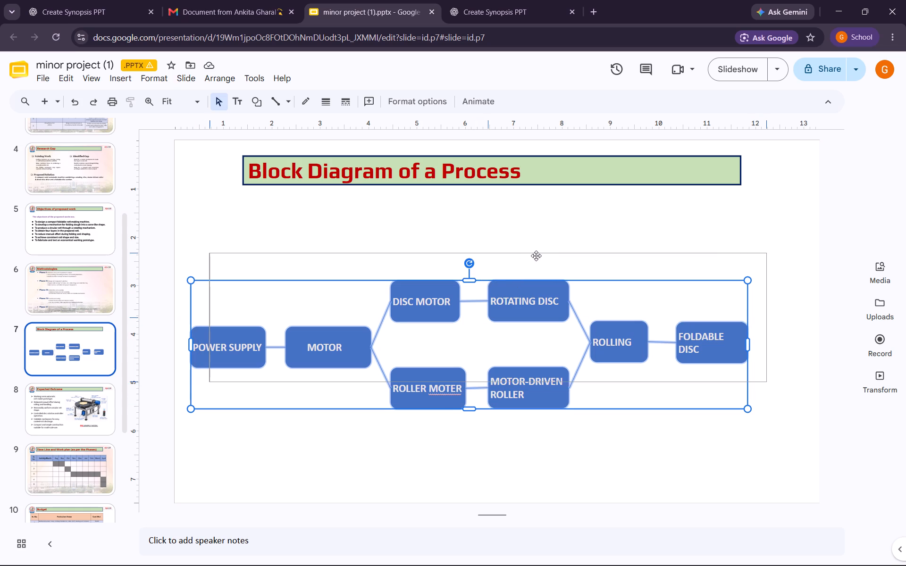
pyautogui.moveTo(536, 256); pyautogui.dragTo(543, 255)
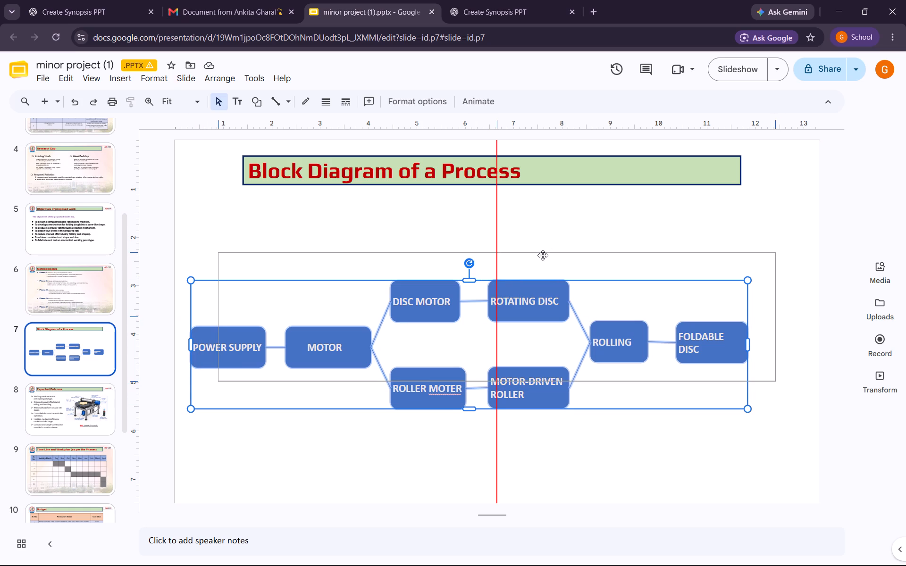
pyautogui.moveTo(543, 255); pyautogui.dragTo(544, 252)
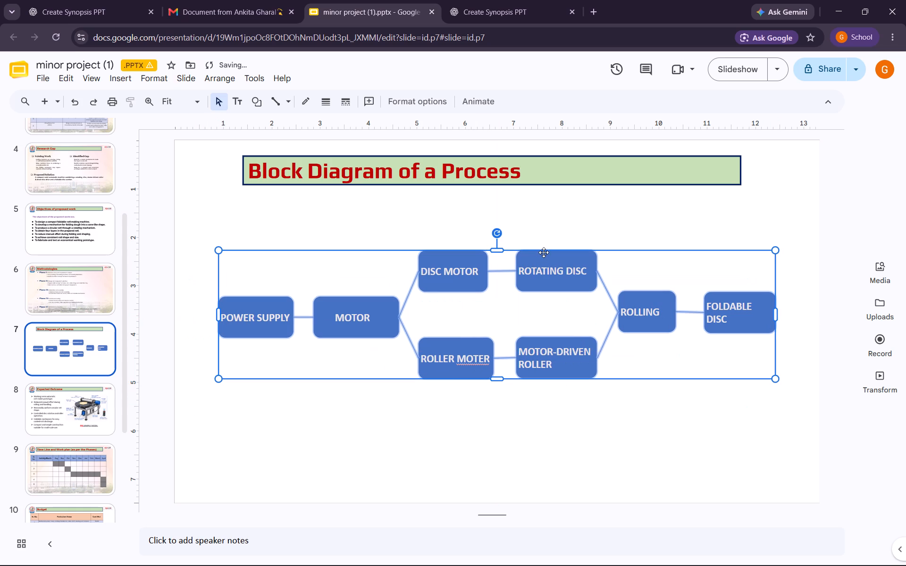
pyautogui.click(456, 474)
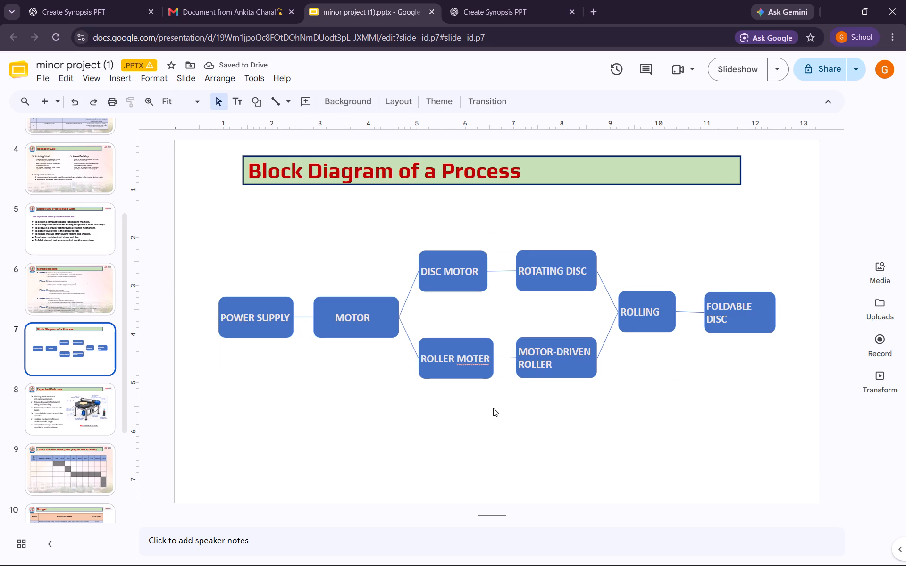
pyautogui.click(499, 383)
# Enlarge the whole diagram's height further, extending it down and up to just below the slide heading.
pyautogui.moveTo(194, 222); pyautogui.dragTo(721, 384)
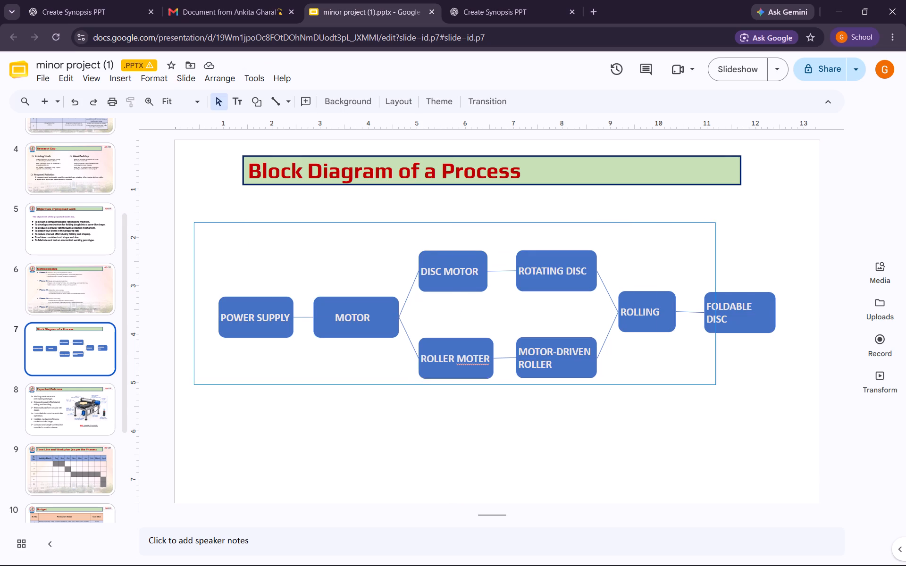
pyautogui.moveTo(721, 384); pyautogui.dragTo(818, 417)
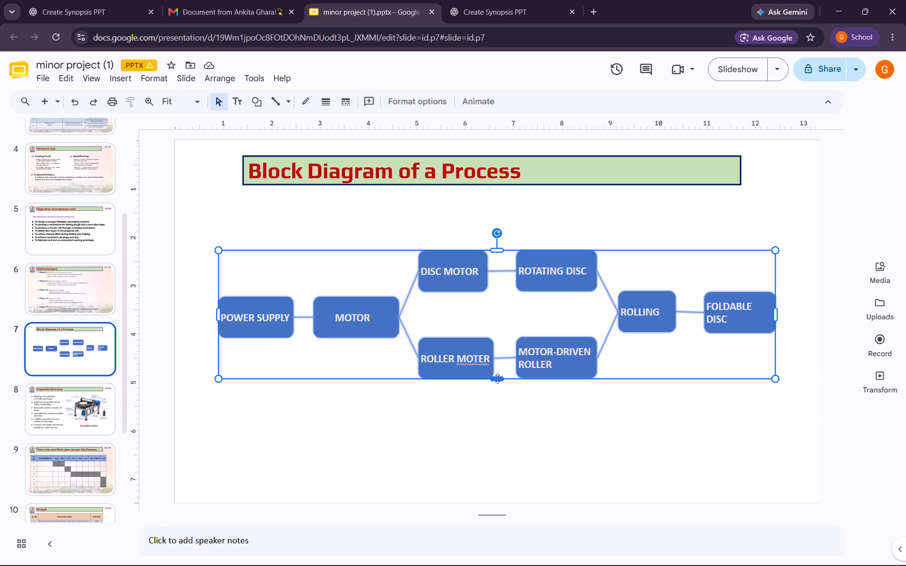
pyautogui.moveTo(497, 378); pyautogui.dragTo(503, 422)
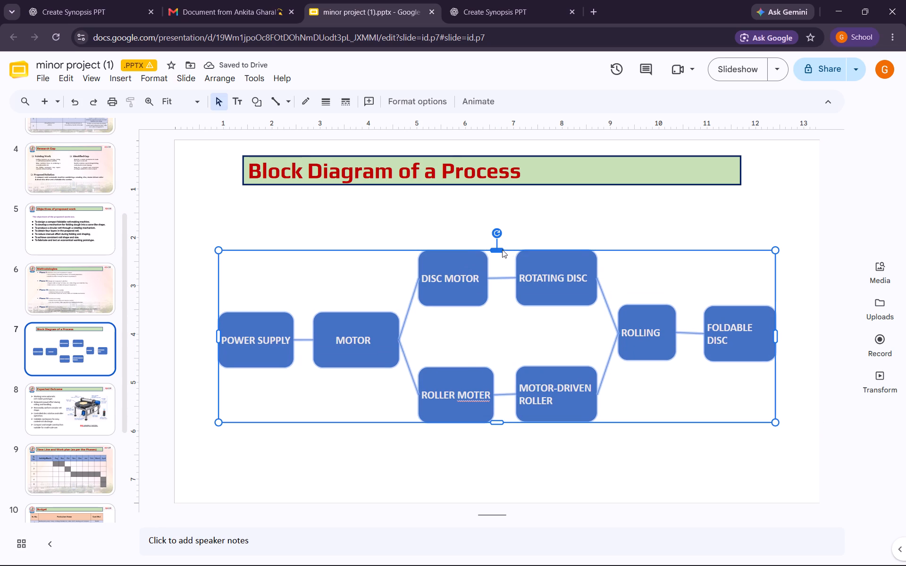
pyautogui.moveTo(496, 252); pyautogui.dragTo(487, 223)
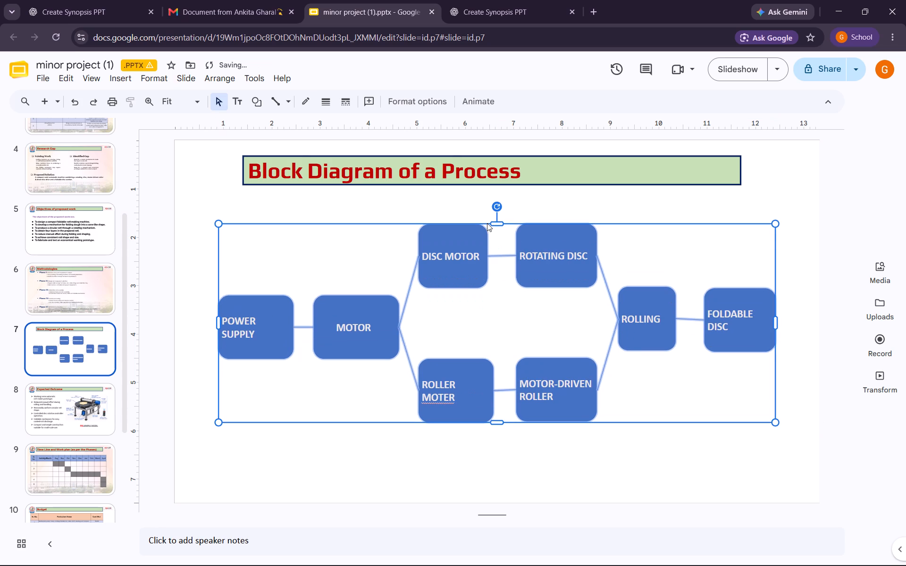
pyautogui.click(642, 470)
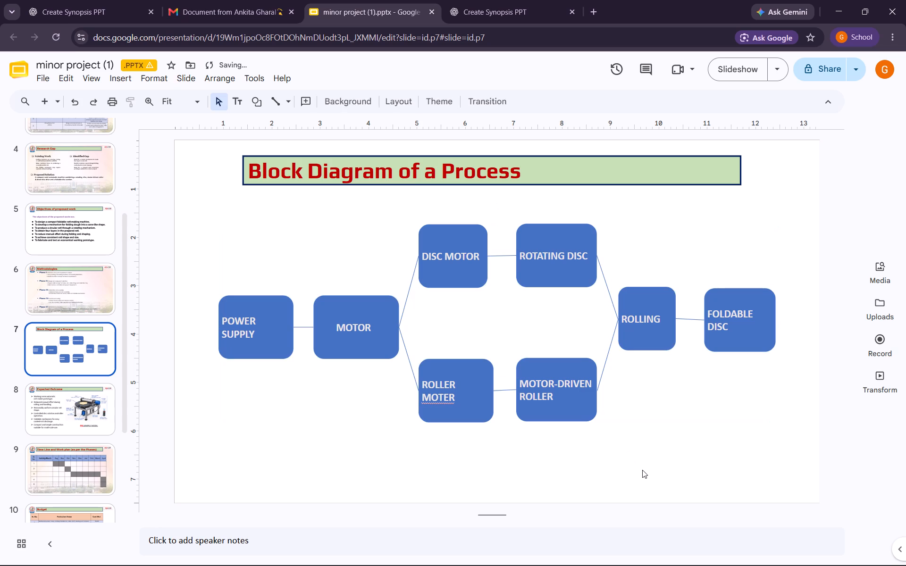
# Indent FOLDABLE with four leading spaces to centre it within the FOLDABLE DISC block.
pyautogui.click(710, 315)
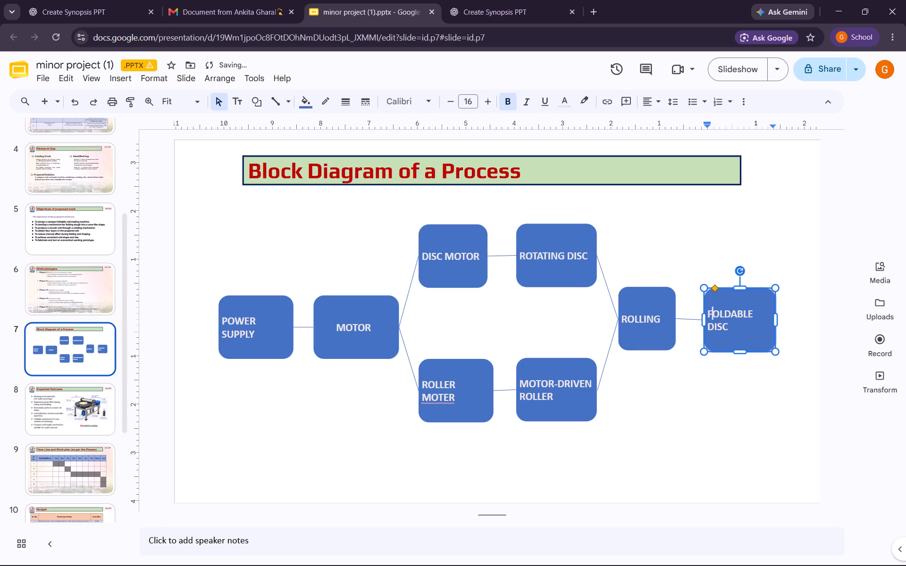
pyautogui.click(710, 315)
pyautogui.press('Left')
pyautogui.press('space')
pyautogui.press('space')
pyautogui.press('space')
pyautogui.press('space')
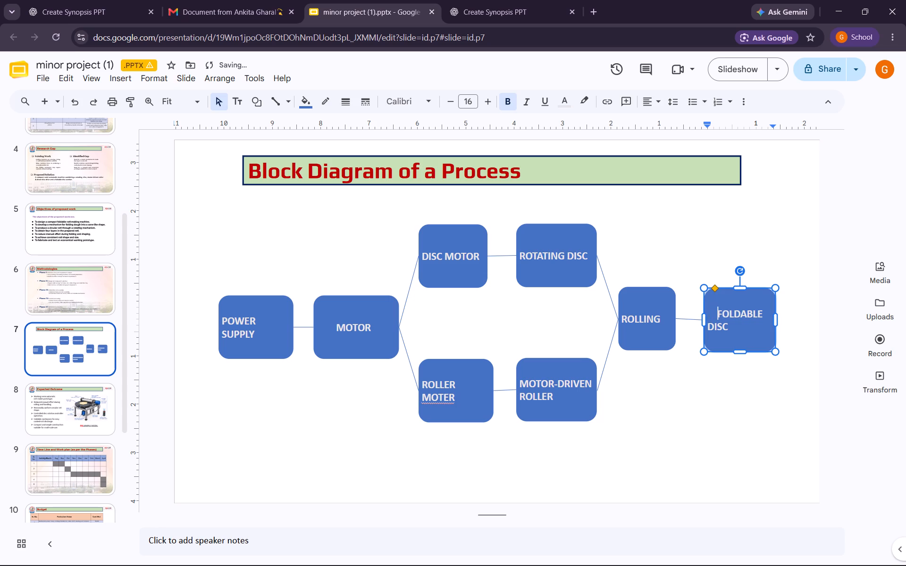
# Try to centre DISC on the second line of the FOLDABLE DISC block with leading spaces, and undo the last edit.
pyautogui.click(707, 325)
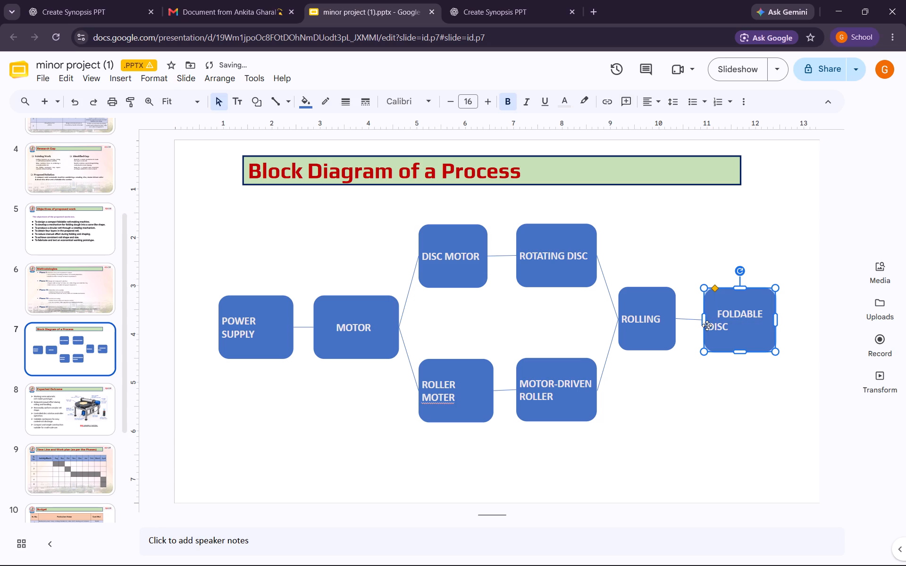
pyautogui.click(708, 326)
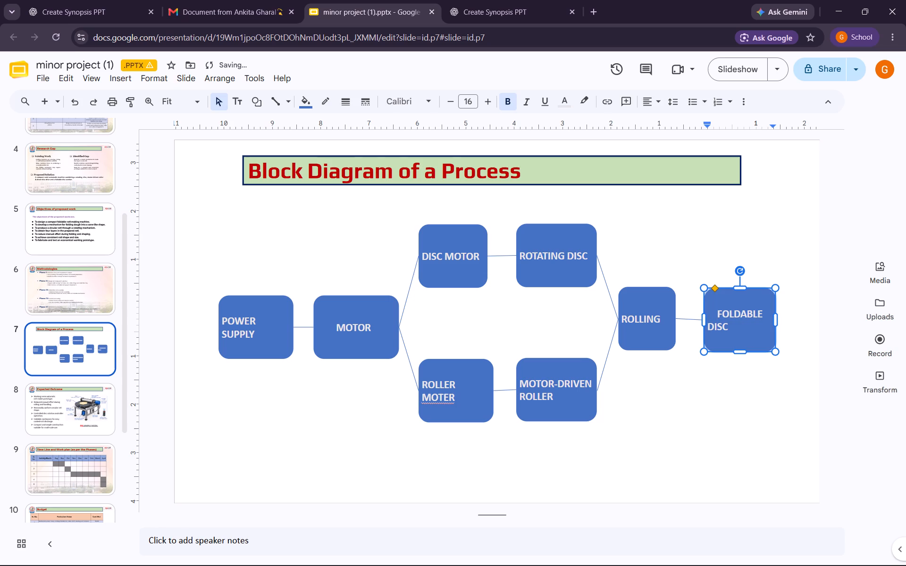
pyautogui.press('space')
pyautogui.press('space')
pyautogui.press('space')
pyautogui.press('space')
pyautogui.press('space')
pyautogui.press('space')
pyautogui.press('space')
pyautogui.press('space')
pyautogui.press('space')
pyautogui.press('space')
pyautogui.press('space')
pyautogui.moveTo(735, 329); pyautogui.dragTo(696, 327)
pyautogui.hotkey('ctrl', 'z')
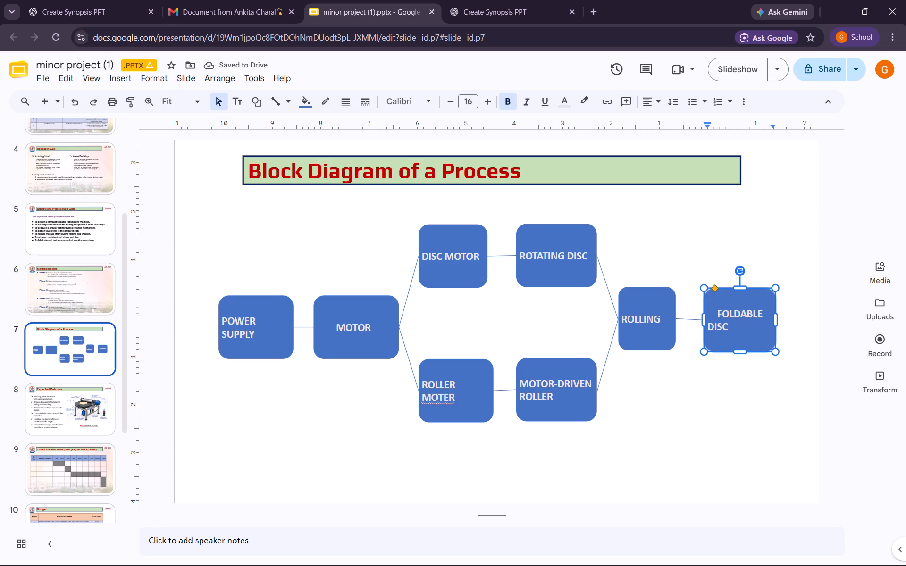
# Cut DISC and paste it onto a new line beneath FOLDABLE, indented by seven spaces.
pyautogui.moveTo(738, 333); pyautogui.dragTo(710, 330)
pyautogui.hotkey('ctrl', 'x')
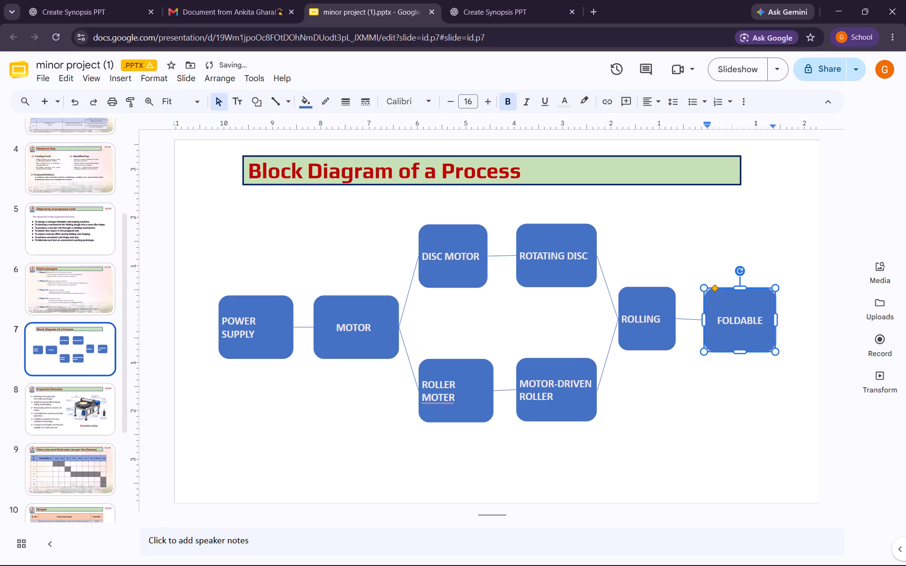
pyautogui.click(727, 333)
pyautogui.click(766, 320)
pyautogui.press('Return')
pyautogui.press('space')
pyautogui.press('space')
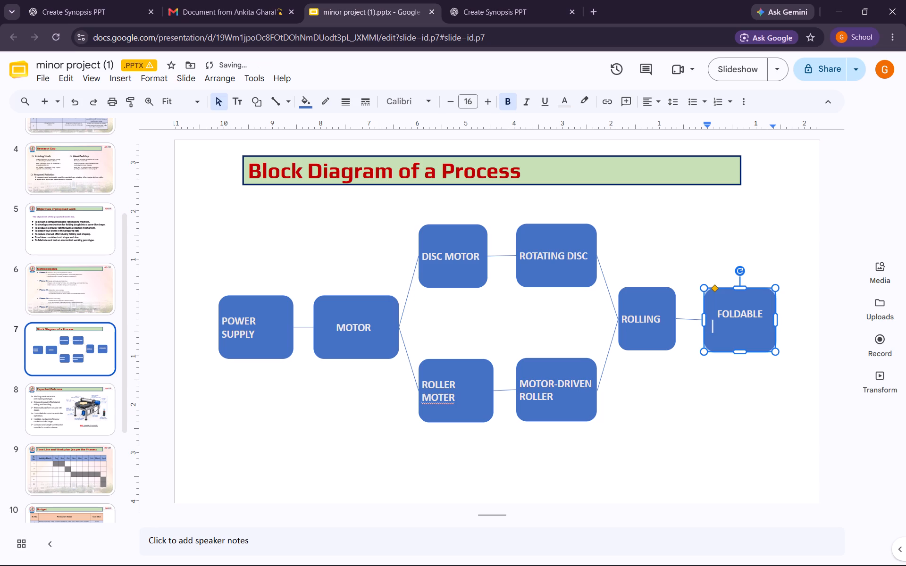
pyautogui.press('space')
pyautogui.press('space')
pyautogui.press('space')
pyautogui.press('space')
pyautogui.press('space')
pyautogui.hotkey('ctrl', 'v')
# Indent DISC by three more spaces to centre it beneath FOLDABLE.
pyautogui.click(728, 326)
pyautogui.click(725, 326)
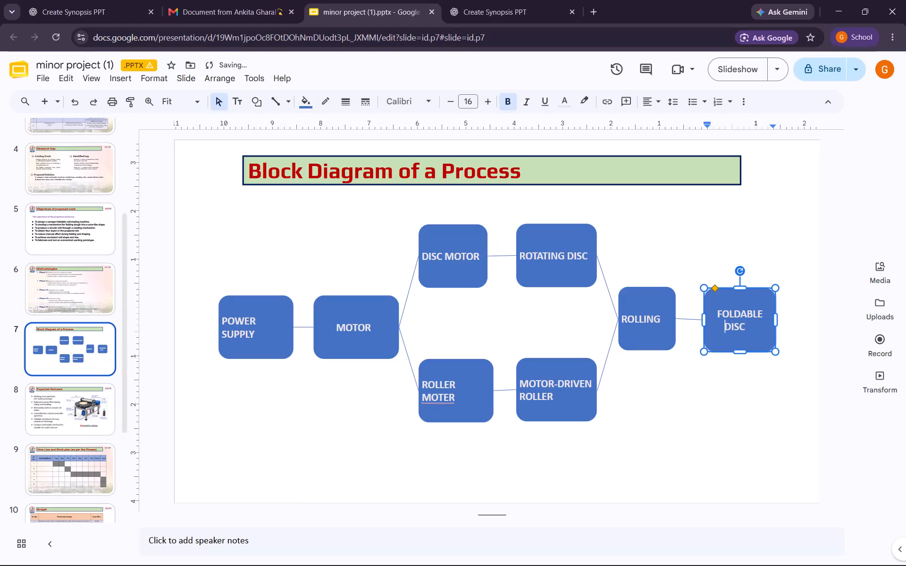
pyautogui.press('space')
pyautogui.press('space')
pyautogui.press('space')
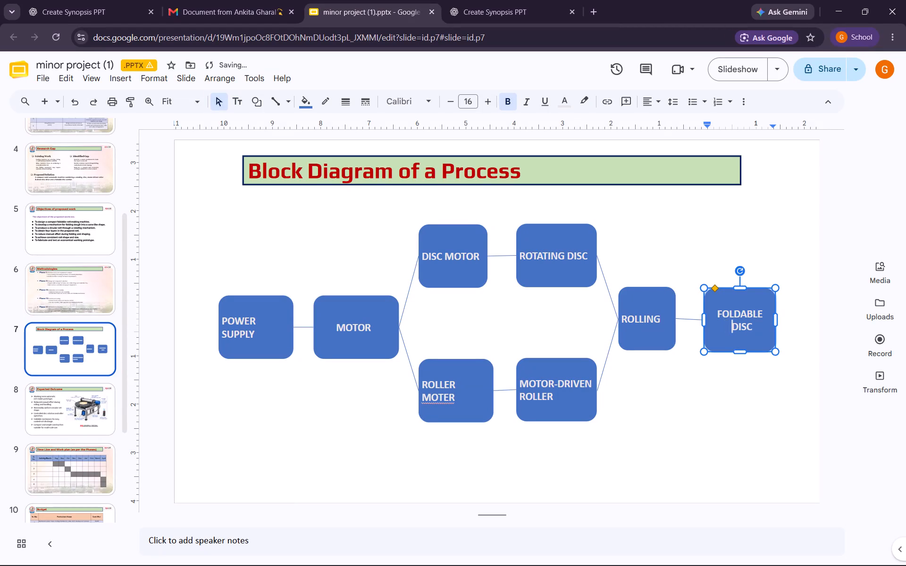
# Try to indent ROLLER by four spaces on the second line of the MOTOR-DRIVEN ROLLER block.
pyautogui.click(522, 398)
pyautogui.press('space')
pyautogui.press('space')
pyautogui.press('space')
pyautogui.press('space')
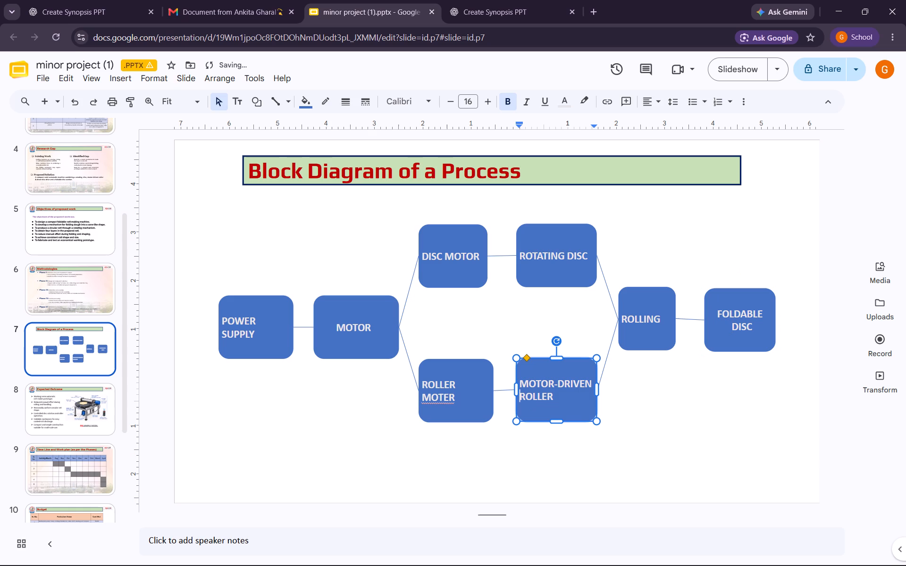
# Cut ROLLER and paste it onto a new line beneath MOTOR-DRIVEN, indented by four spaces.
pyautogui.moveTo(566, 398); pyautogui.dragTo(506, 400)
pyautogui.hotkey('ctrl', 'x')
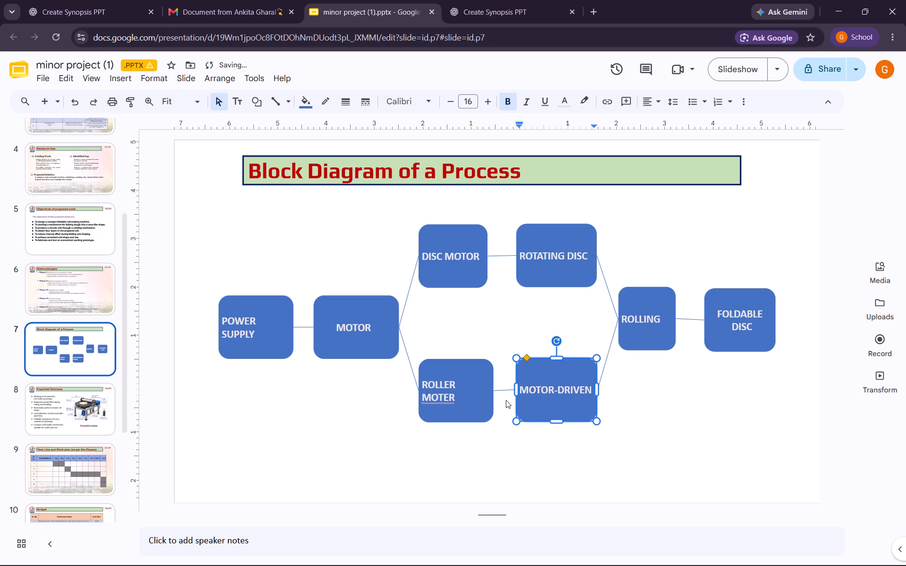
pyautogui.click(544, 400)
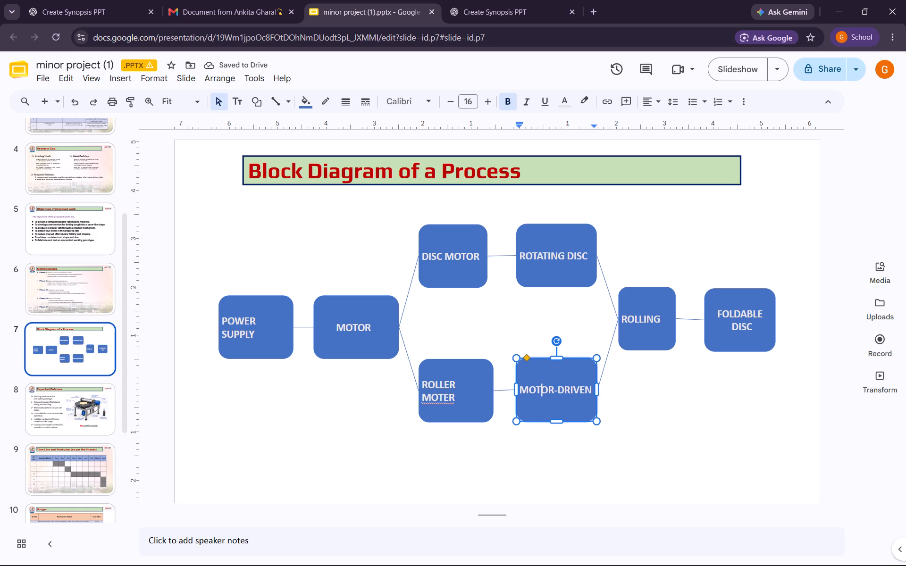
pyautogui.click(591, 390)
pyautogui.press('Return')
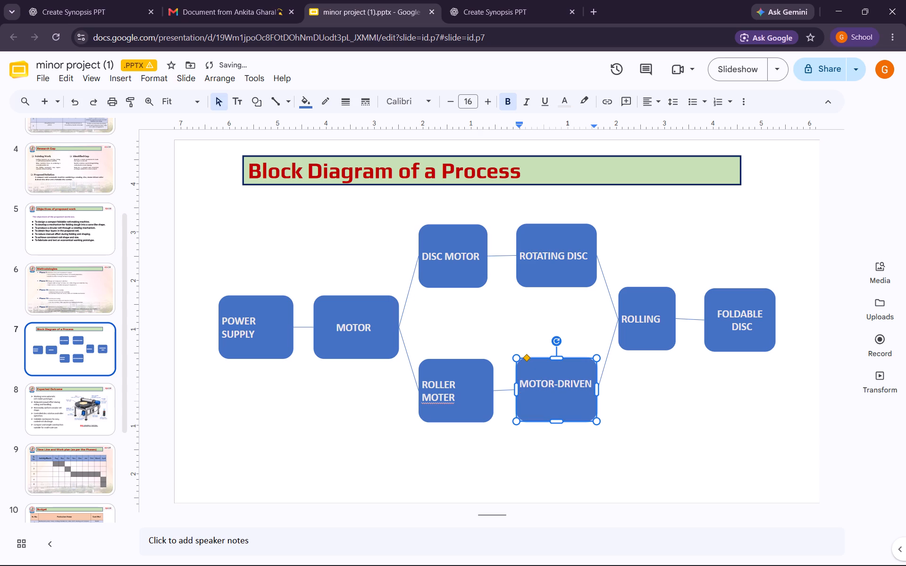
pyautogui.press('space')
pyautogui.press('space')
pyautogui.press('space')
pyautogui.press('space')
pyautogui.hotkey('ctrl', 'v')
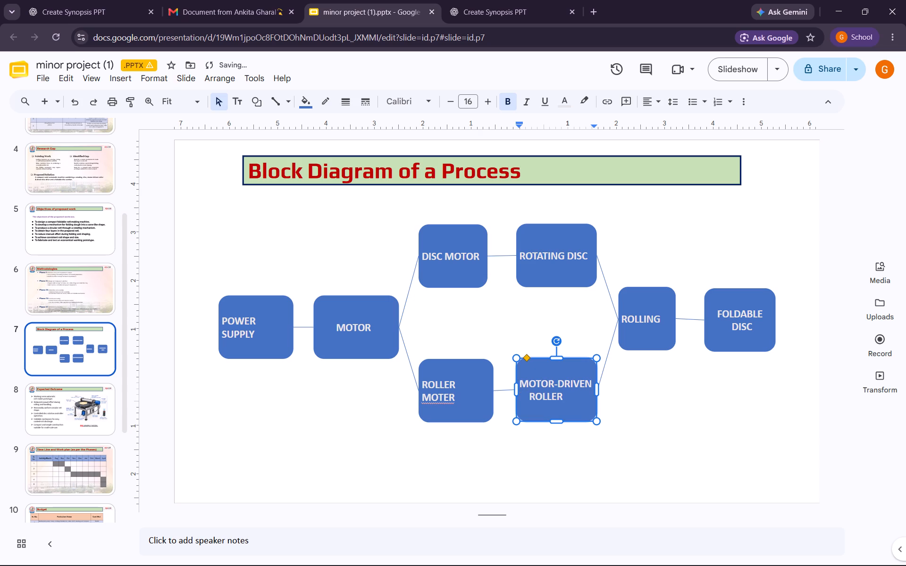
# Indent ROLLER by four more spaces to centre it beneath MOTOR-DRIVEN.
pyautogui.click(529, 400)
pyautogui.press('space')
pyautogui.press('space')
pyautogui.press('space')
pyautogui.press('space')
# Correct the misspelled MOTER to MOTOR in the ROLLER block using the spelling suggestion.
pyautogui.click(456, 384)
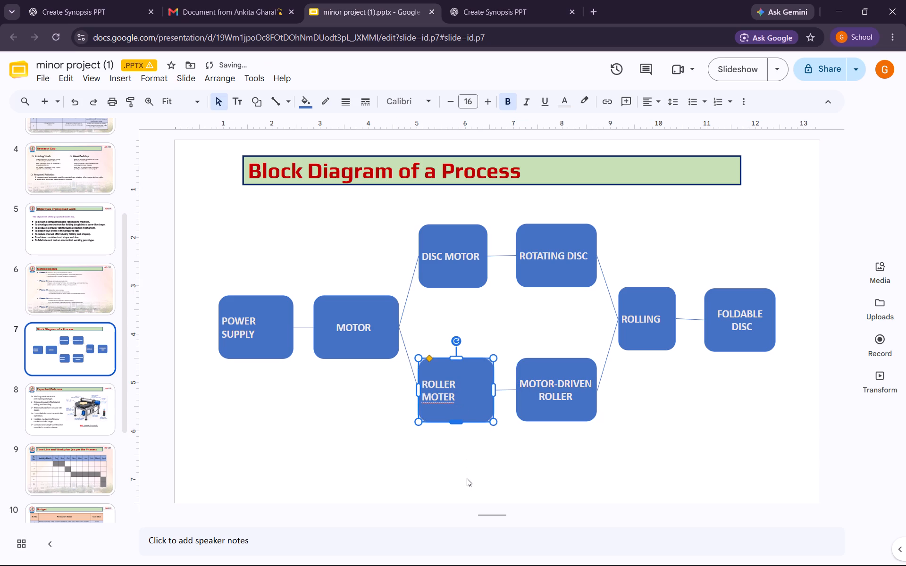
pyautogui.click(467, 478)
pyautogui.click(449, 391)
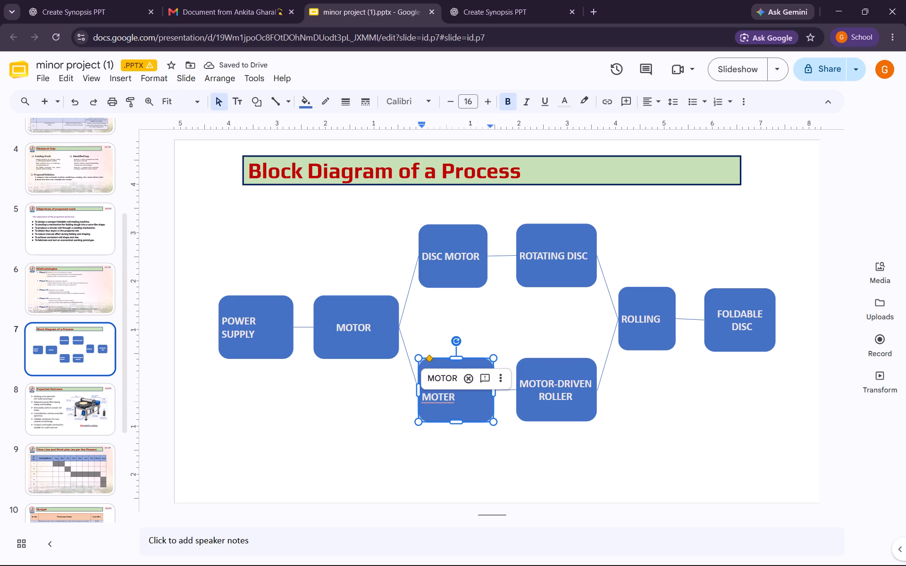
pyautogui.click(466, 392)
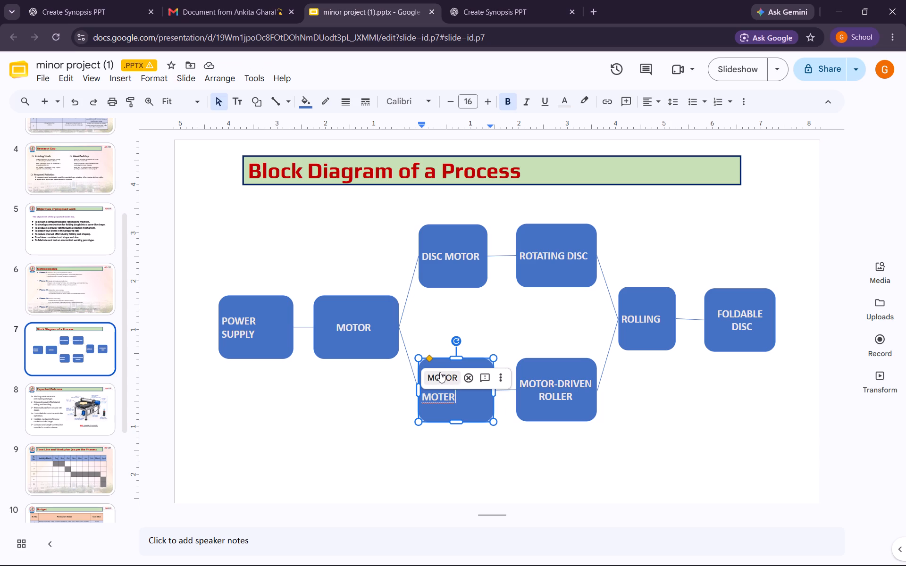
pyautogui.click(440, 372)
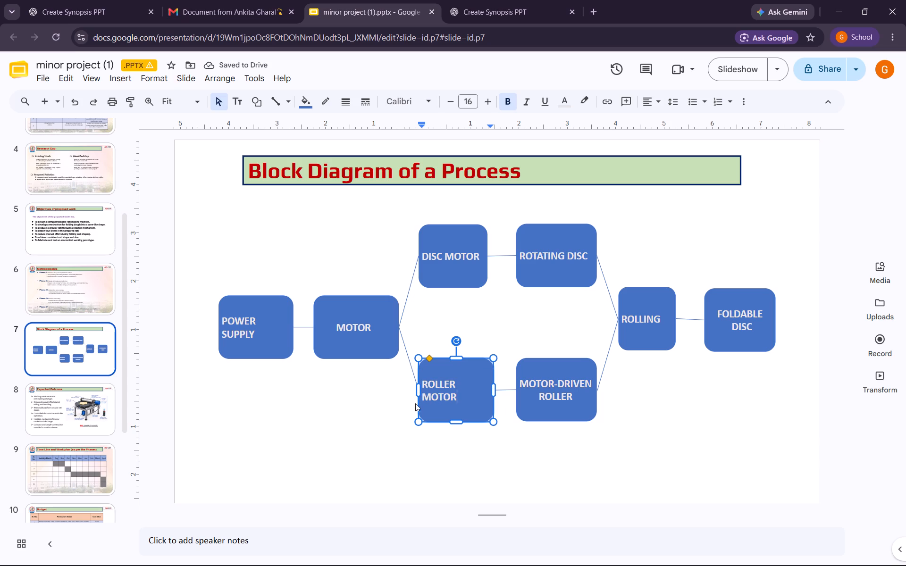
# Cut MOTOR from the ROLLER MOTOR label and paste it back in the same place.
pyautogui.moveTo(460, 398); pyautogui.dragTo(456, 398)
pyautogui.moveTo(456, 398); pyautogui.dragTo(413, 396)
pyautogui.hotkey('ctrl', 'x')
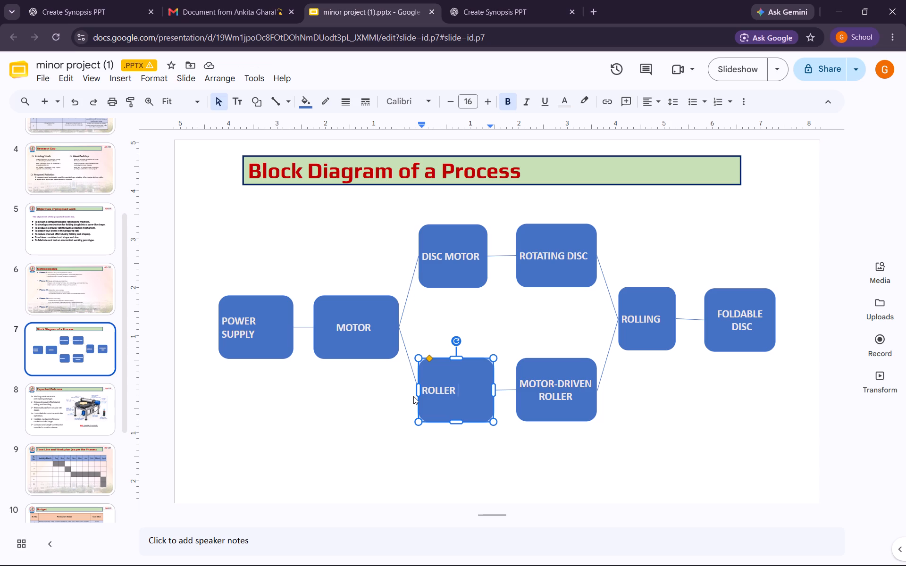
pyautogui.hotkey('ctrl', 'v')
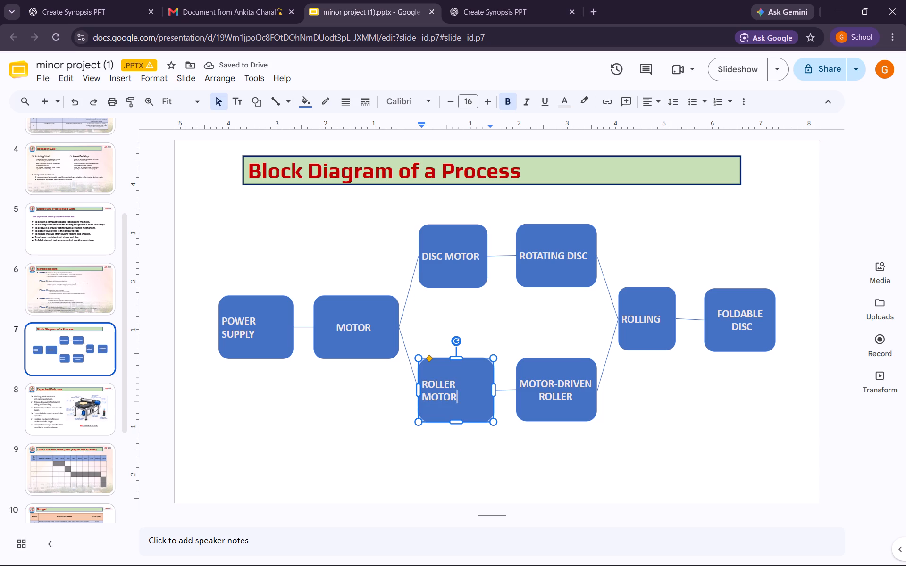
# Indent ROLLER by five leading spaces in the ROLLER MOTOR block to bring it towards the block's centre.
pyautogui.click(422, 386)
pyautogui.press('space')
pyautogui.press('space')
pyautogui.press('space')
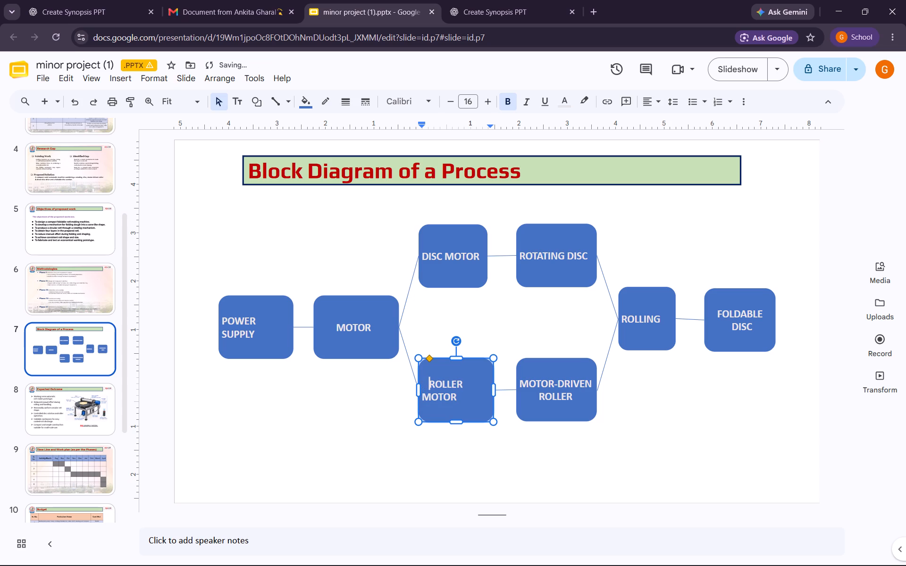
pyautogui.press('space')
pyautogui.press('space')
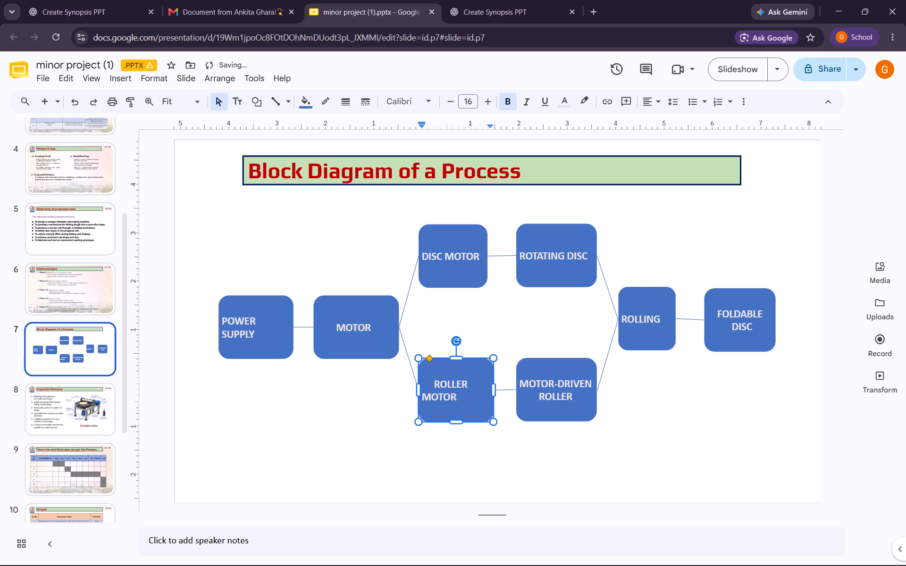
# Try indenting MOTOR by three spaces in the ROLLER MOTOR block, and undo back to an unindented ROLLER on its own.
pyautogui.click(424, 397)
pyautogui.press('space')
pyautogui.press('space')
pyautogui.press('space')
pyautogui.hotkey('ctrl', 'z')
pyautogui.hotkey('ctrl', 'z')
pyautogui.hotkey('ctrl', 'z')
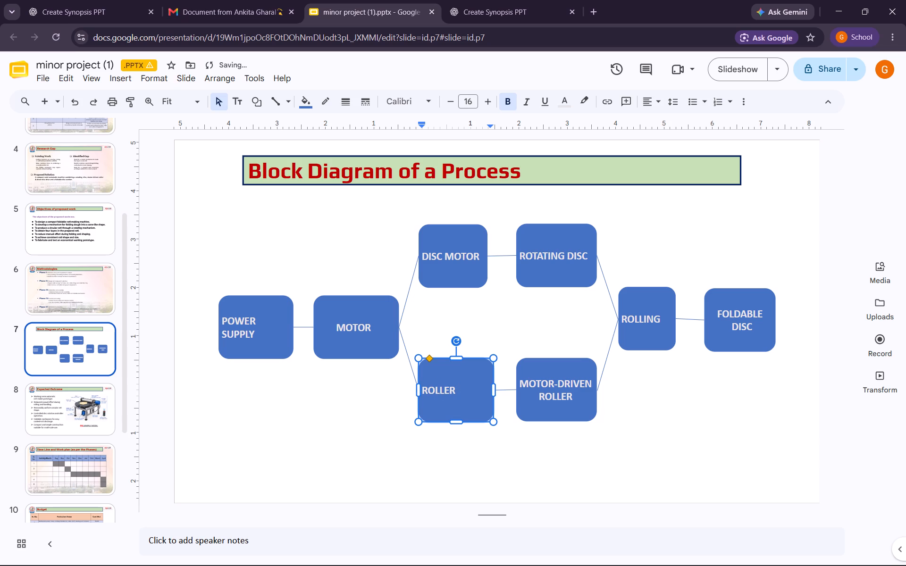
# Indent ROLLER by seven leading spaces to centre it in the block linked to MOTOR-DRIVEN ROLLER.
pyautogui.click(422, 396)
pyautogui.press('space')
pyautogui.press('space')
pyautogui.press('space')
pyautogui.press('space')
pyautogui.press('space')
pyautogui.press('space')
pyautogui.press('space')
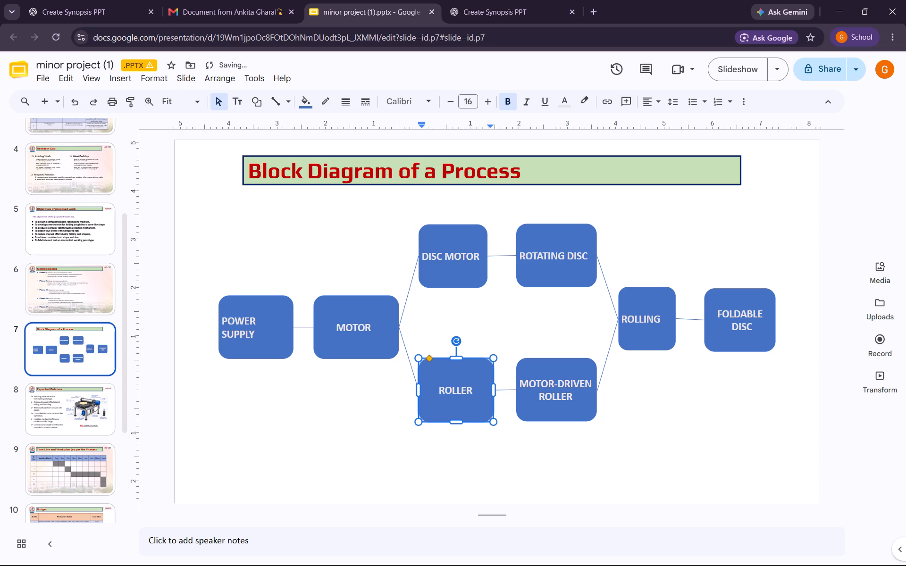
# Paste MOTOR on a new line beneath ROLLER and centre it with seven leading spaces.
pyautogui.click(476, 391)
pyautogui.press('Return')
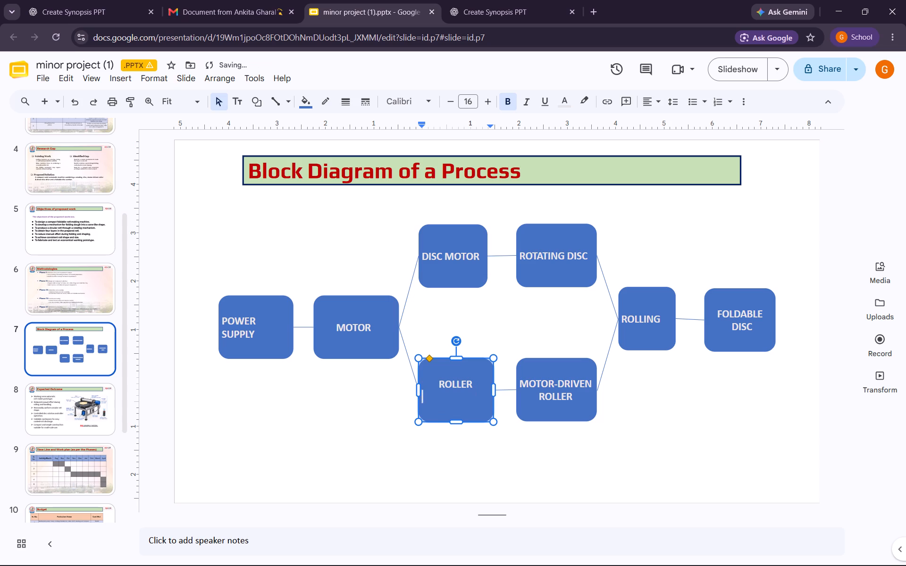
pyautogui.hotkey('ctrl', 'v')
pyautogui.click(424, 398)
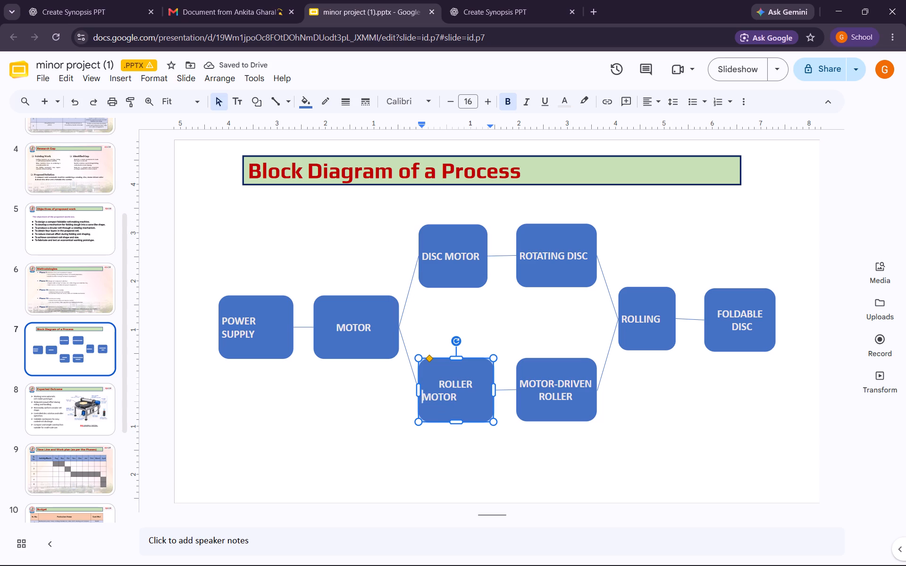
pyautogui.press('space')
pyautogui.press('space')
pyautogui.press('space')
pyautogui.press('space')
pyautogui.press('space')
pyautogui.press('space')
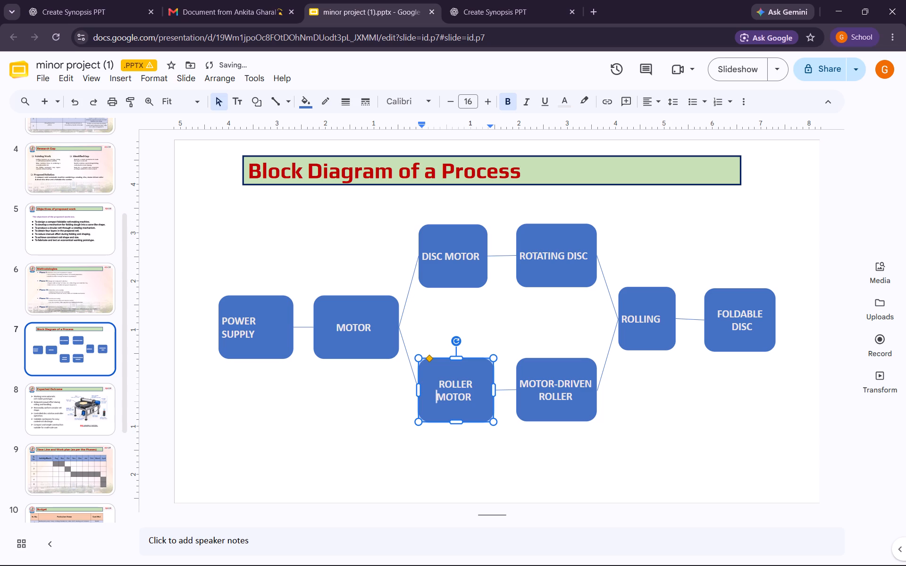
pyautogui.press('space')
pyautogui.click(445, 480)
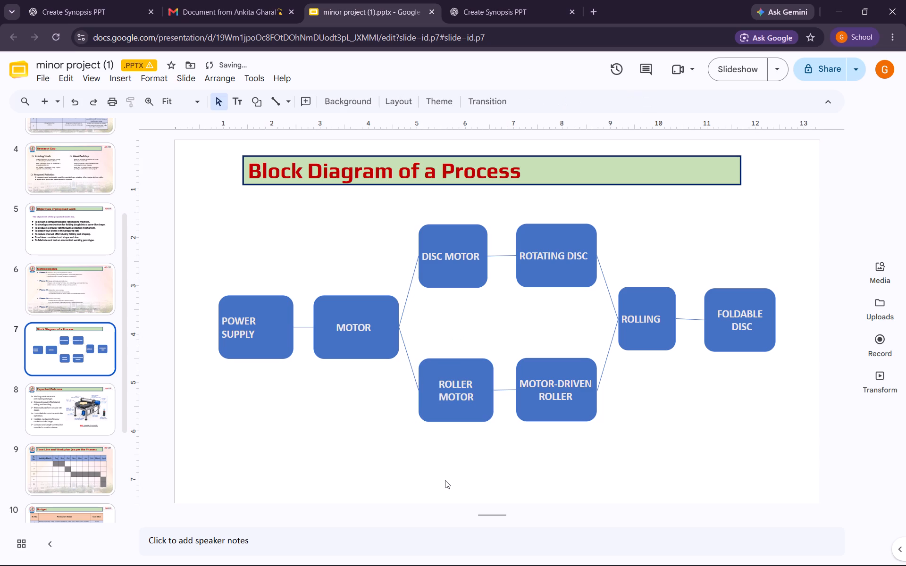
# Indent POWER by seven leading spaces to centre it in the POWER SUPPLY block.
pyautogui.click(223, 320)
pyautogui.press('space')
pyautogui.press('space')
pyautogui.press('space')
pyautogui.press('space')
pyautogui.press('space')
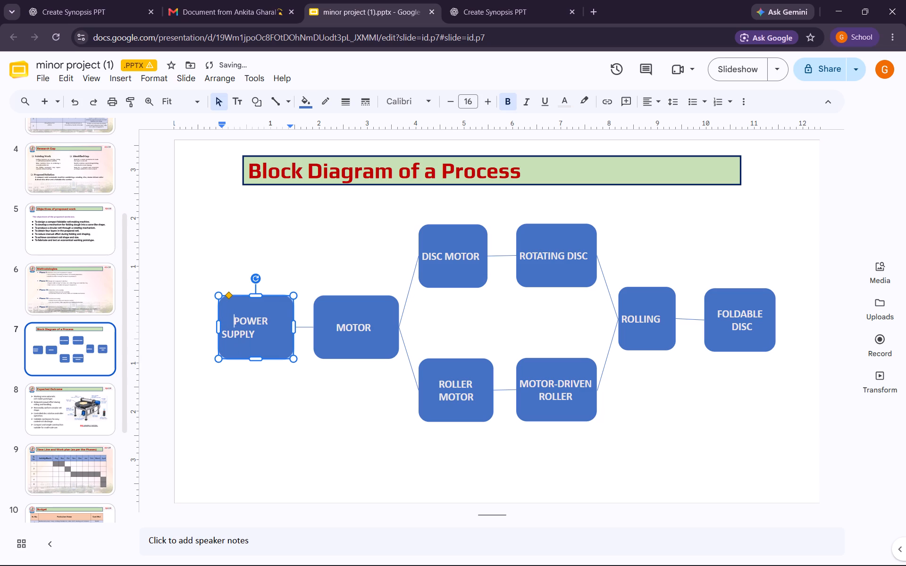
pyautogui.press('space')
pyautogui.press('space')
# Cut SUPPLY from the POWER SUPPLY label and paste it on a new line beneath POWER.
pyautogui.moveTo(264, 336); pyautogui.dragTo(210, 334)
pyautogui.hotkey('ctrl', 'x')
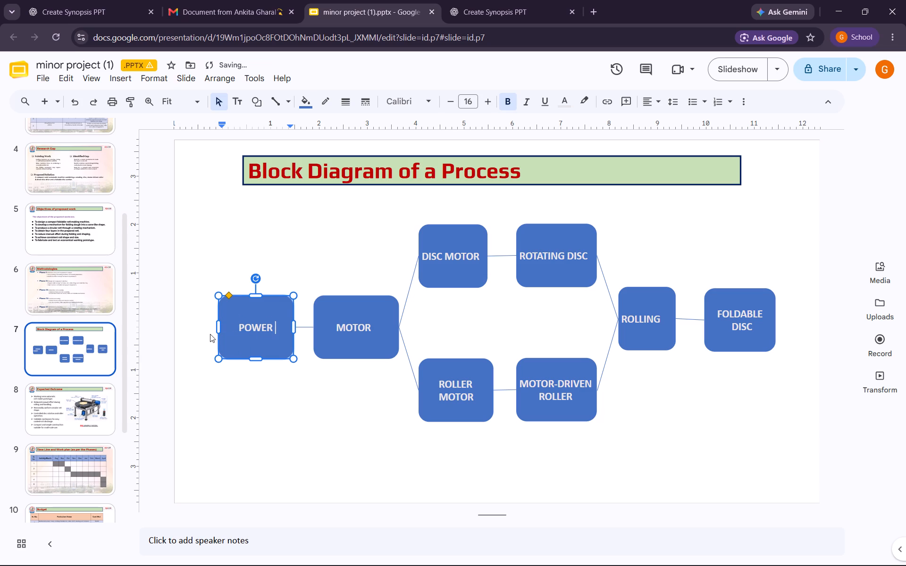
pyautogui.click(210, 334)
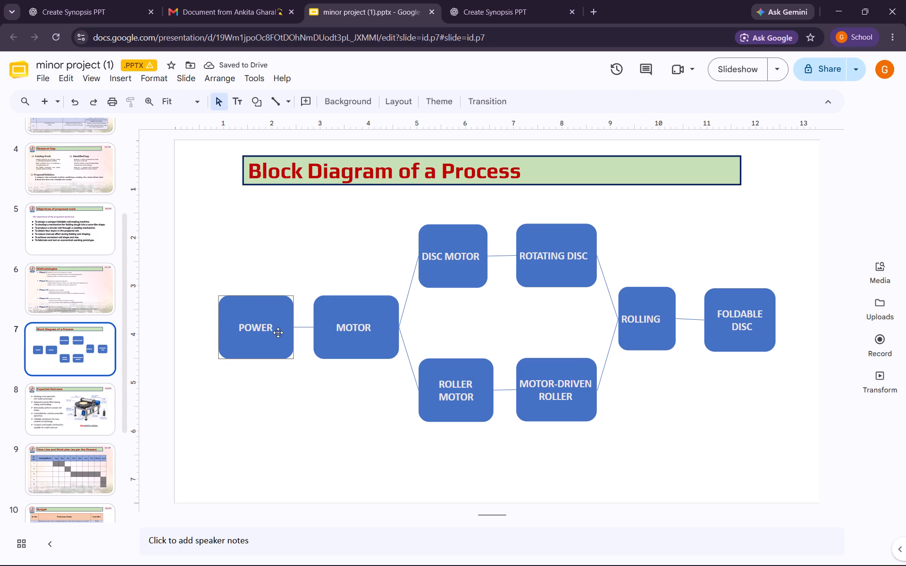
pyautogui.click(279, 333)
pyautogui.doubleClick(277, 327)
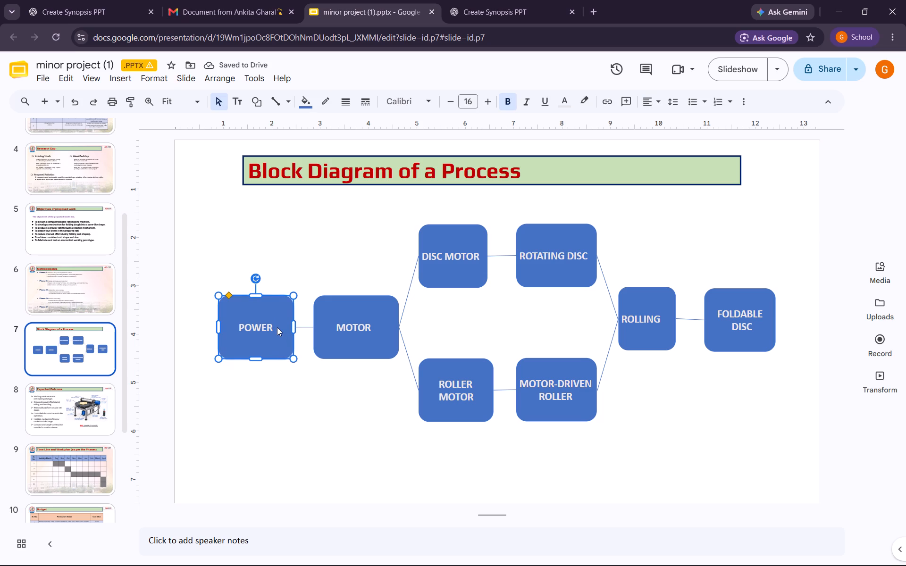
pyautogui.doubleClick(277, 327)
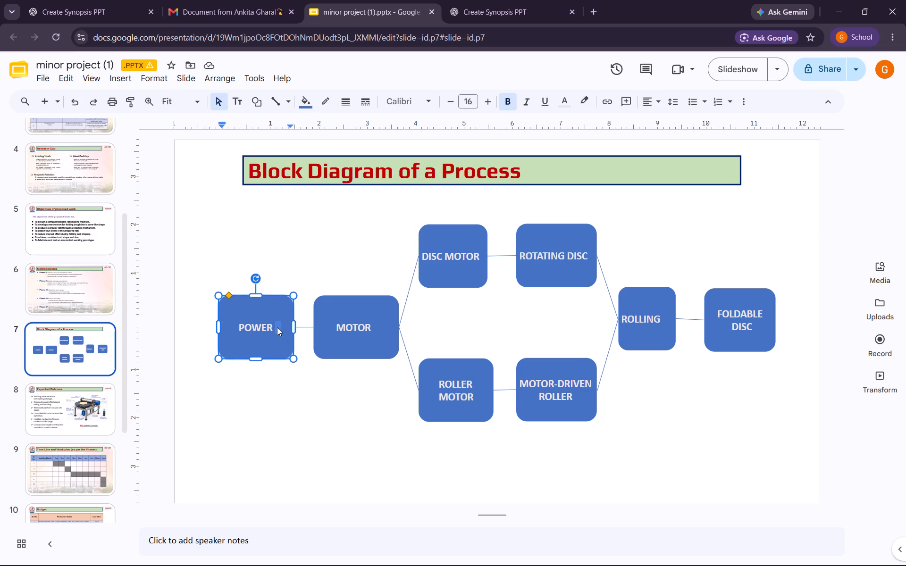
pyautogui.click(277, 327)
pyautogui.press('Return')
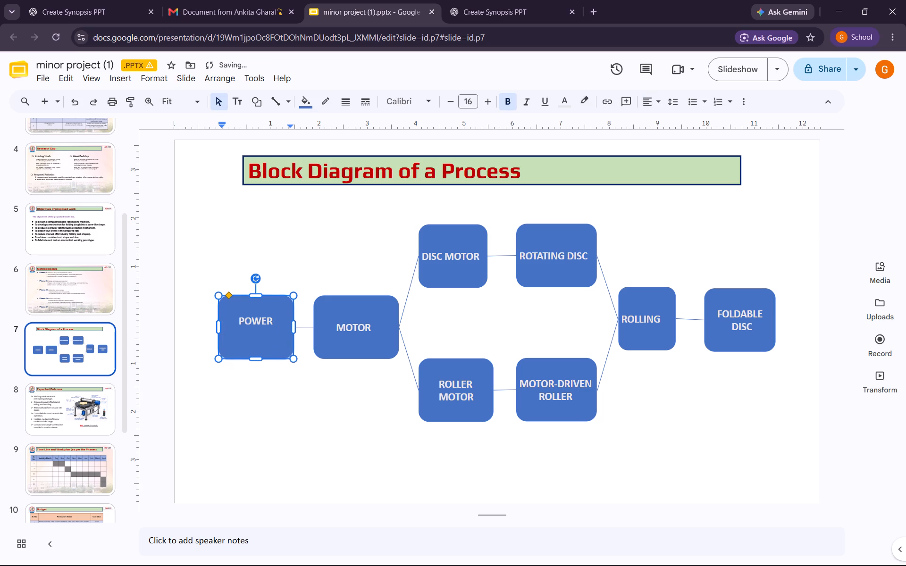
pyautogui.hotkey('ctrl', 'v')
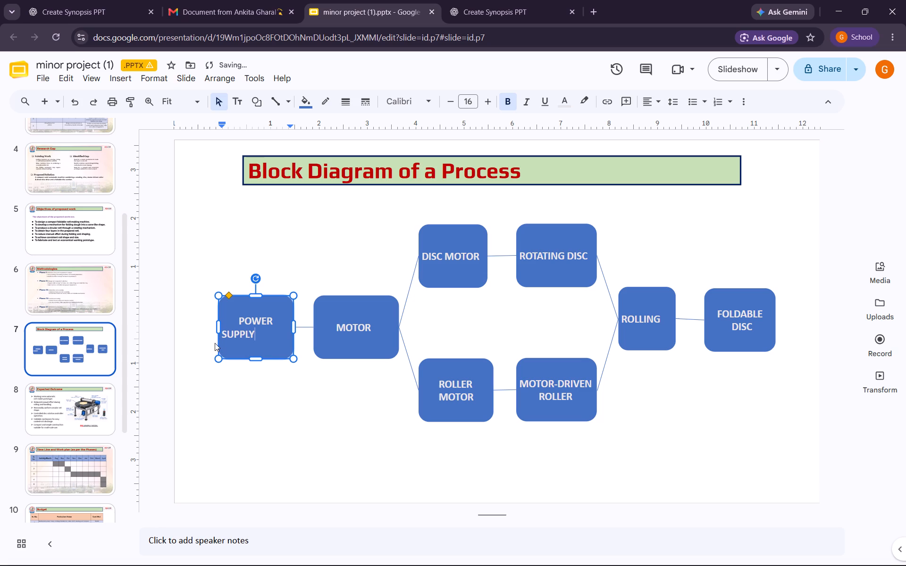
# Indent SUPPLY by seven leading spaces to centre it beneath POWER.
pyautogui.click(223, 334)
pyautogui.press('space')
pyautogui.press('space')
pyautogui.press('space')
pyautogui.press('space')
pyautogui.press('space')
pyautogui.press('space')
pyautogui.press('space')
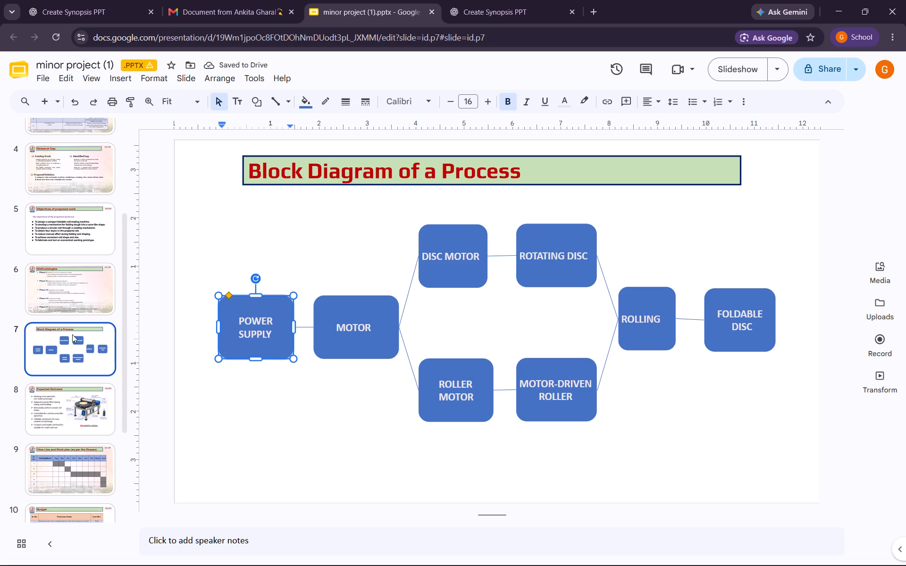
# On slide 8, Expected Outcome, delete "easy" and "cooked-" from the foldable mechanism bullet.
pyautogui.click(57, 412)
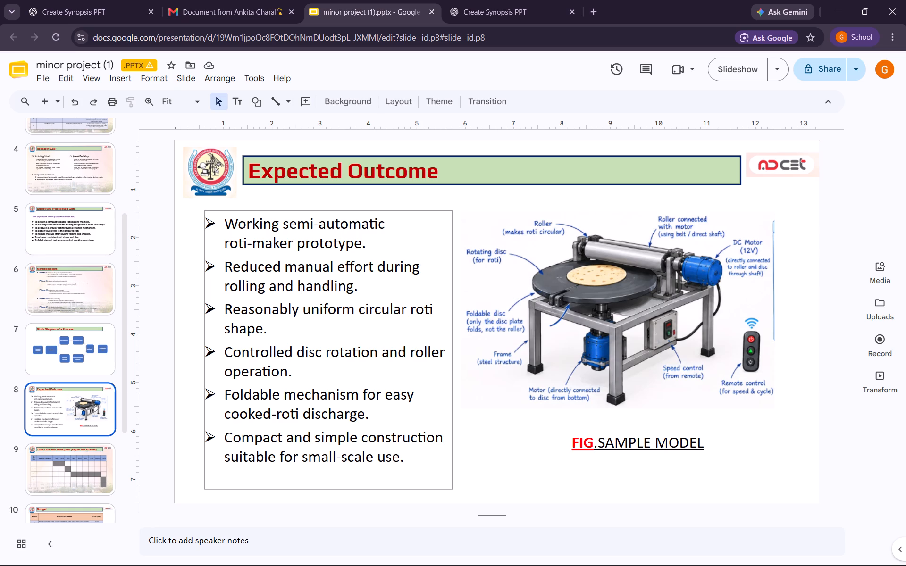
pyautogui.moveTo(386, 399); pyautogui.dragTo(412, 399)
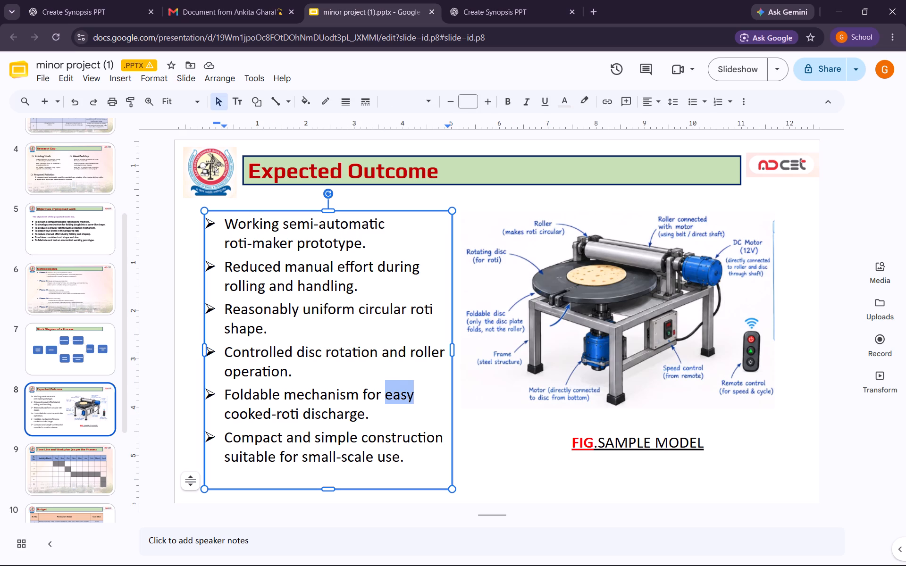
pyautogui.moveTo(412, 399); pyautogui.dragTo(414, 400)
pyautogui.press('BackSpace')
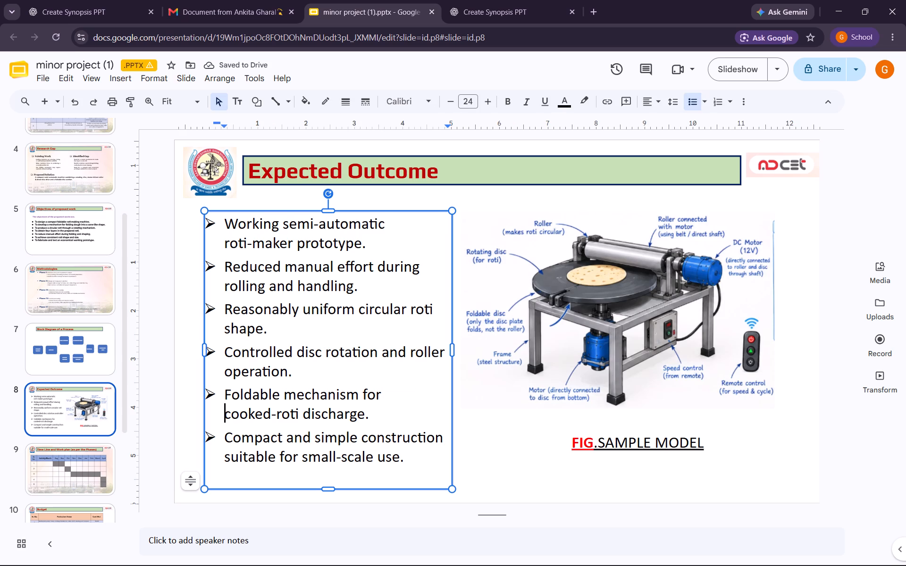
pyautogui.moveTo(277, 417); pyautogui.dragTo(222, 417)
pyautogui.press('BackSpace')
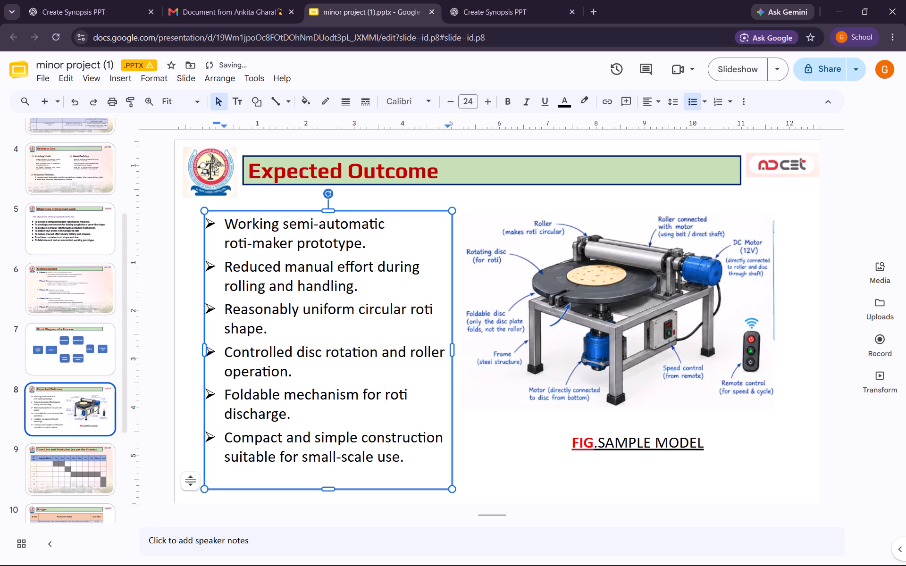
# Insert "layered" before "roti" in the foldable mechanism bullet.
pyautogui.rightClick(222, 417)
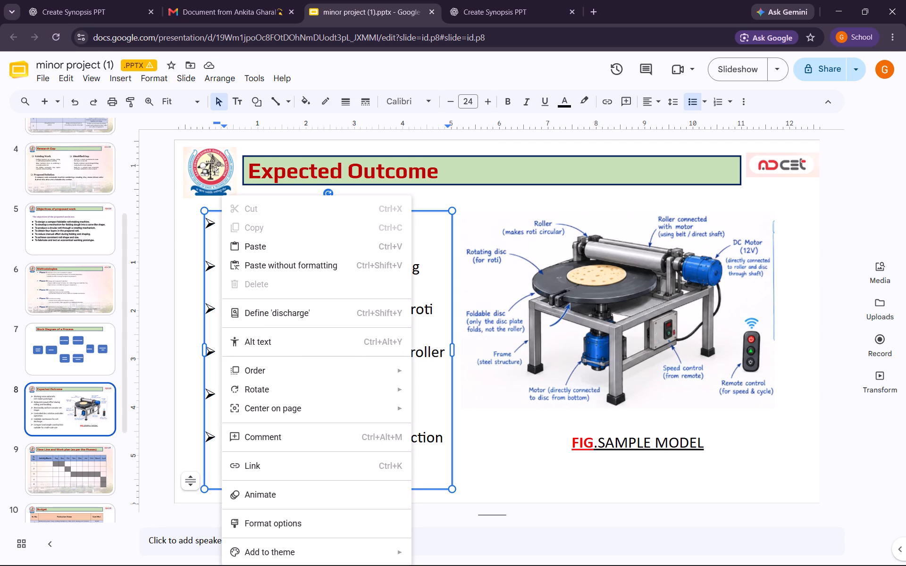
pyautogui.click(427, 412)
pyautogui.click(384, 398)
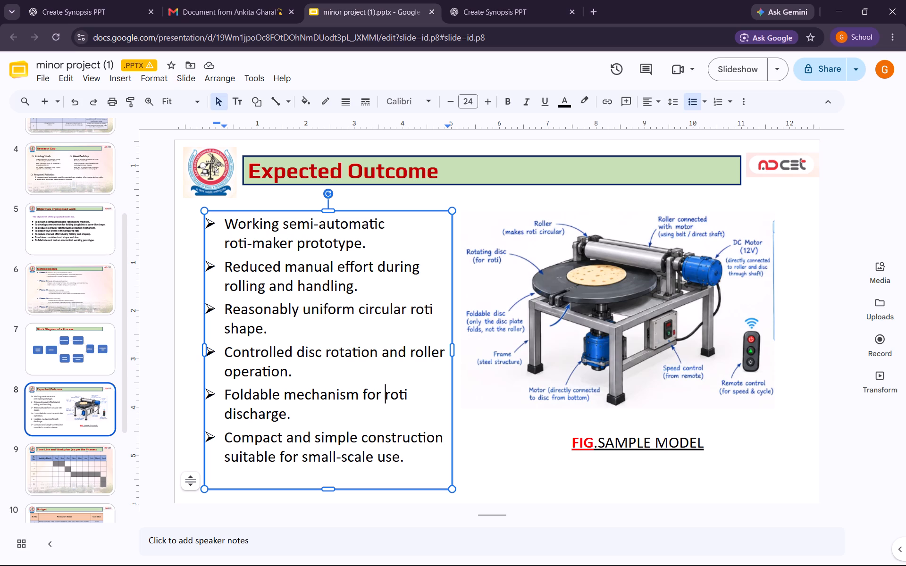
pyautogui.press('l')
pyautogui.write('aye')
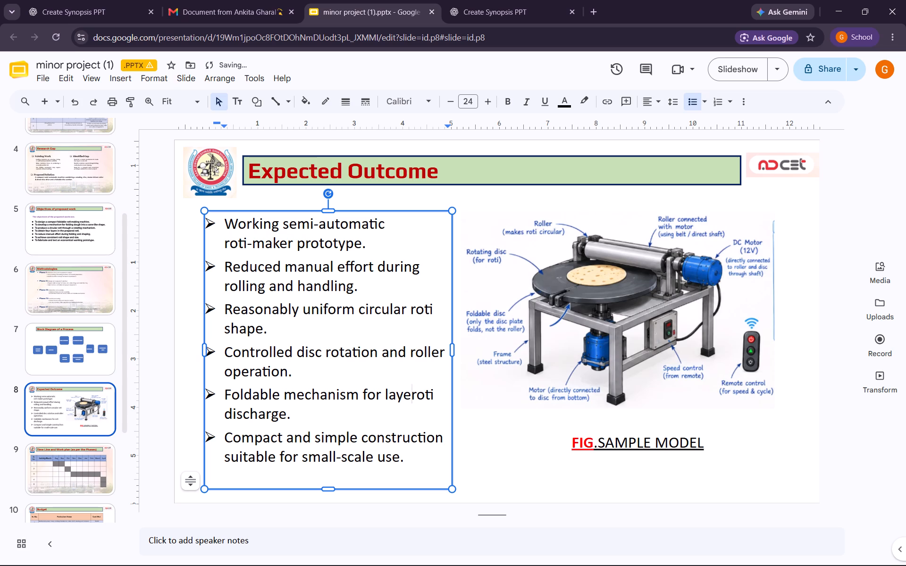
pyautogui.write('re')
pyautogui.press('d')
pyautogui.press('space')
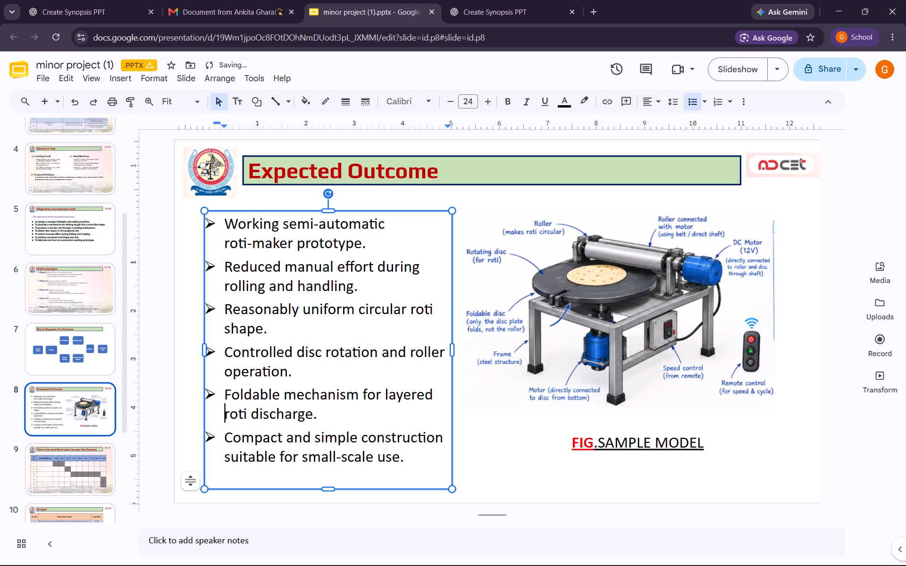
# Delete "discharge" from the end of the foldable mechanism bullet, keeping the full stop.
pyautogui.moveTo(311, 418); pyautogui.dragTo(247, 417)
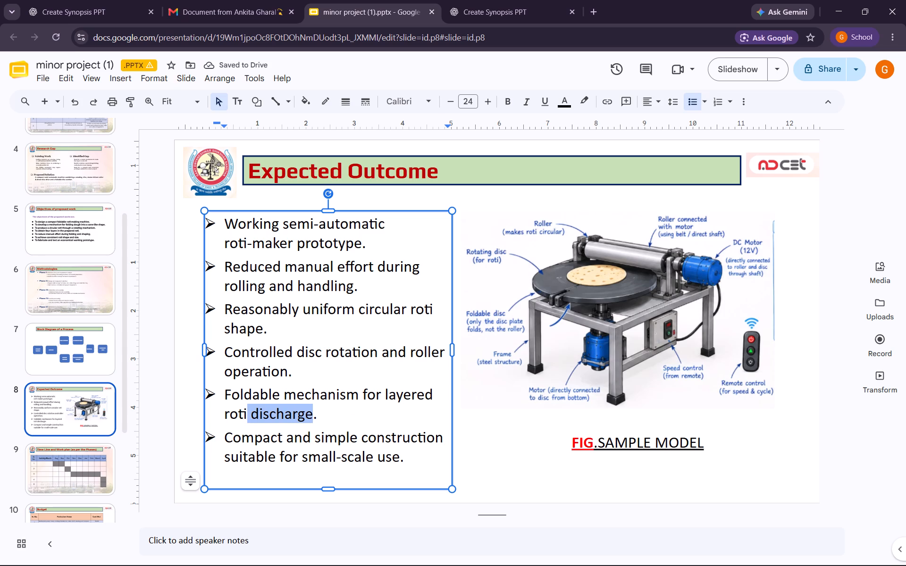
pyautogui.moveTo(247, 417); pyautogui.dragTo(253, 417)
pyautogui.press('BackSpace')
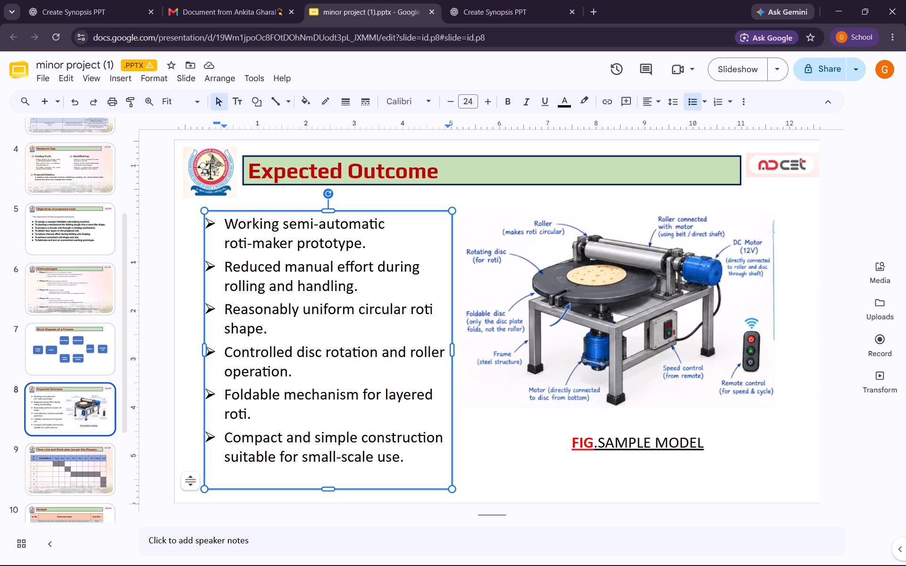
# In the last Expected Outcome bullet, replace "small-scale use" with "everyone", keeping the full stop.
pyautogui.moveTo(372, 459); pyautogui.dragTo(309, 449)
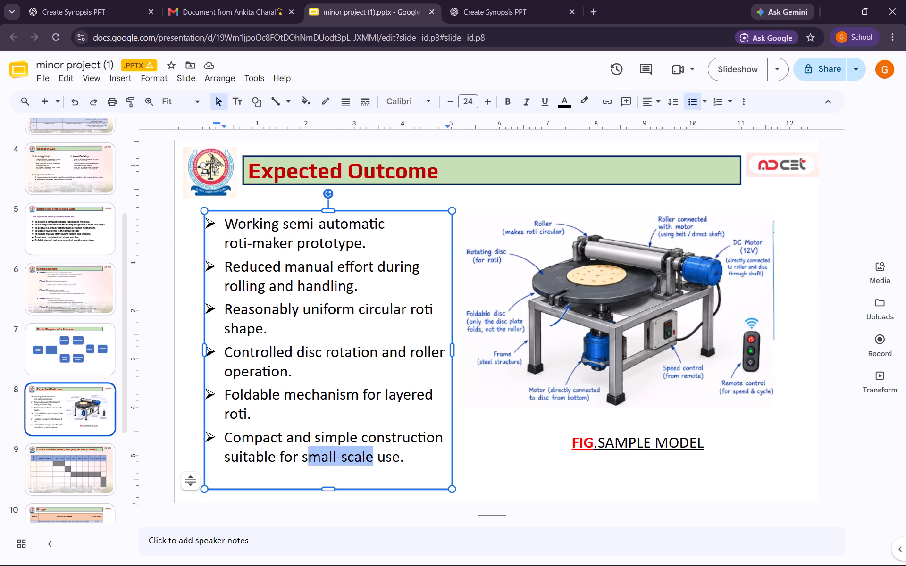
pyautogui.moveTo(309, 449); pyautogui.dragTo(316, 448)
pyautogui.moveTo(316, 448); pyautogui.dragTo(302, 446)
pyautogui.hotkey('shift', 'e')
pyautogui.press('BackSpace')
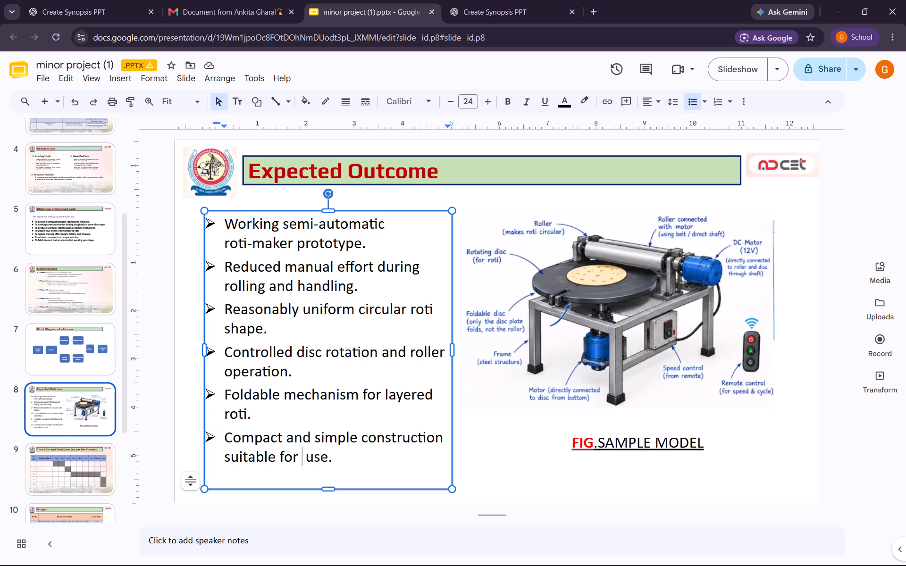
pyautogui.write('everyone')
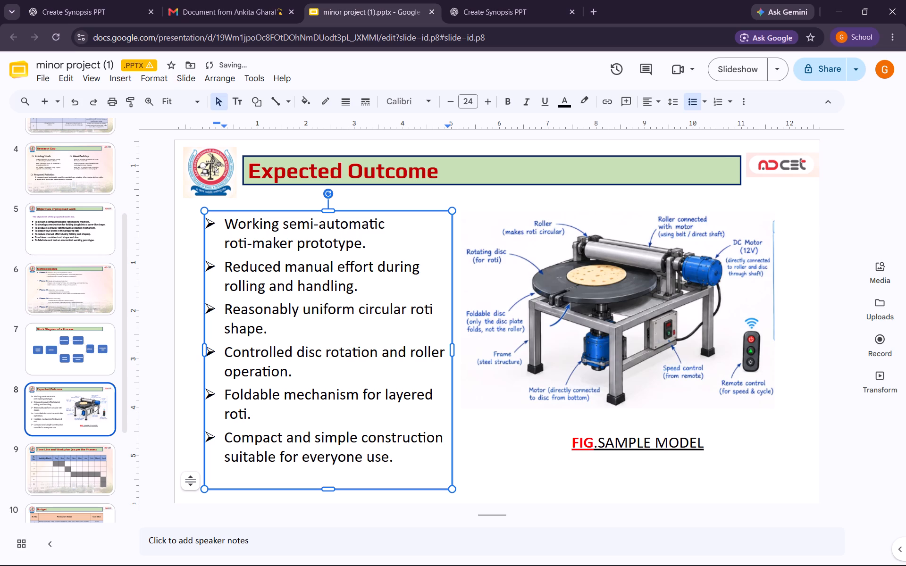
pyautogui.moveTo(386, 459); pyautogui.dragTo(364, 450)
pyautogui.press('BackSpace')
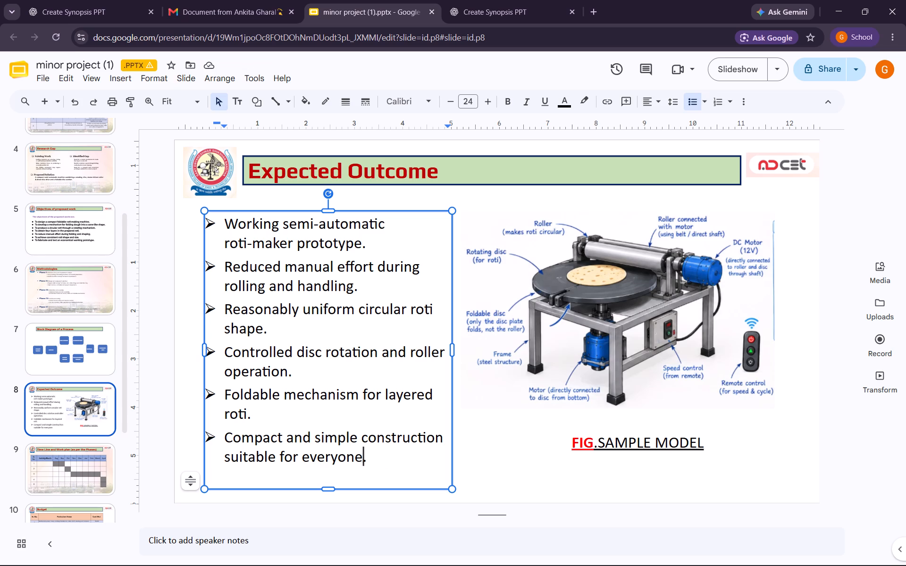
# Select all the Expected Outcome bullets and increase their font size to 25.
pyautogui.moveTo(220, 226); pyautogui.dragTo(259, 261)
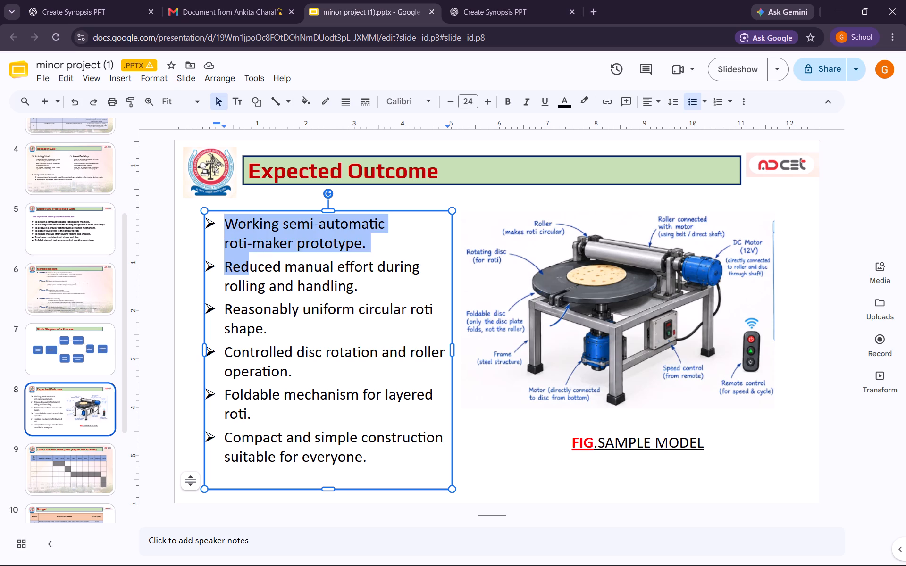
pyautogui.moveTo(259, 261); pyautogui.dragTo(380, 478)
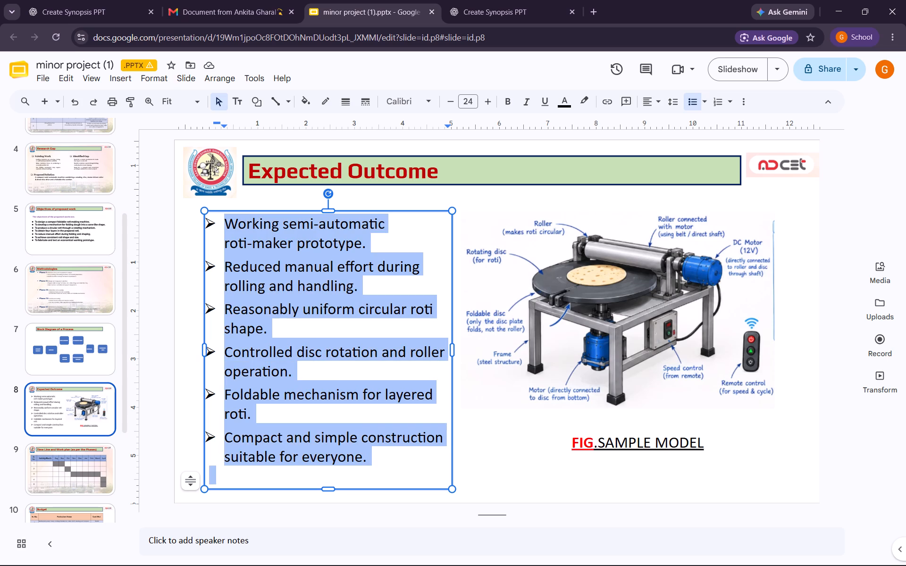
pyautogui.moveTo(380, 478); pyautogui.dragTo(382, 467)
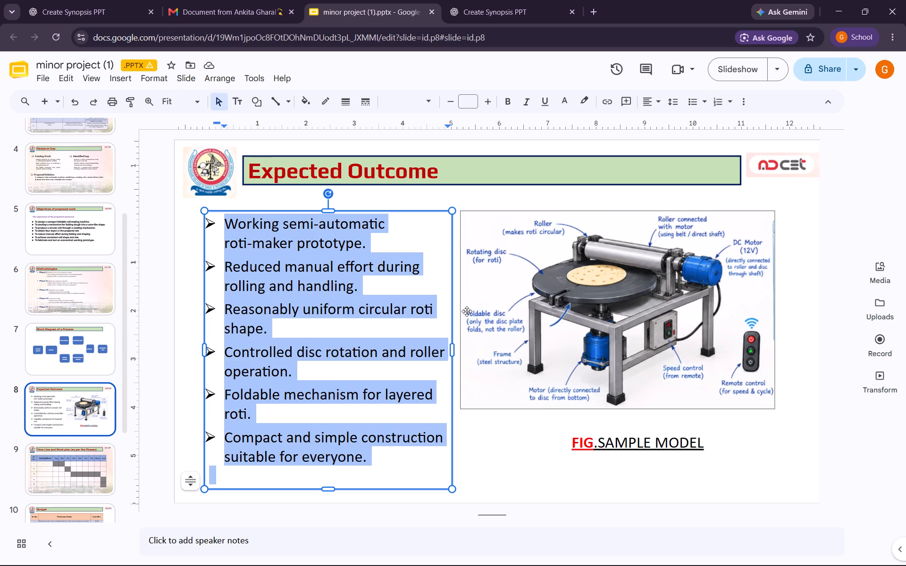
pyautogui.click(494, 100)
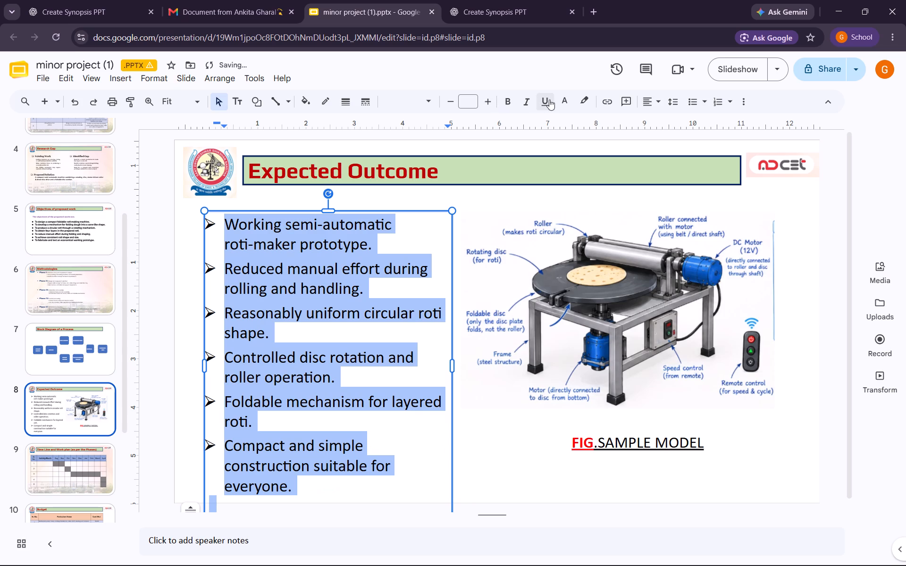
# Justify the selected Expected Outcome bullets and make them bold.
pyautogui.click(647, 102)
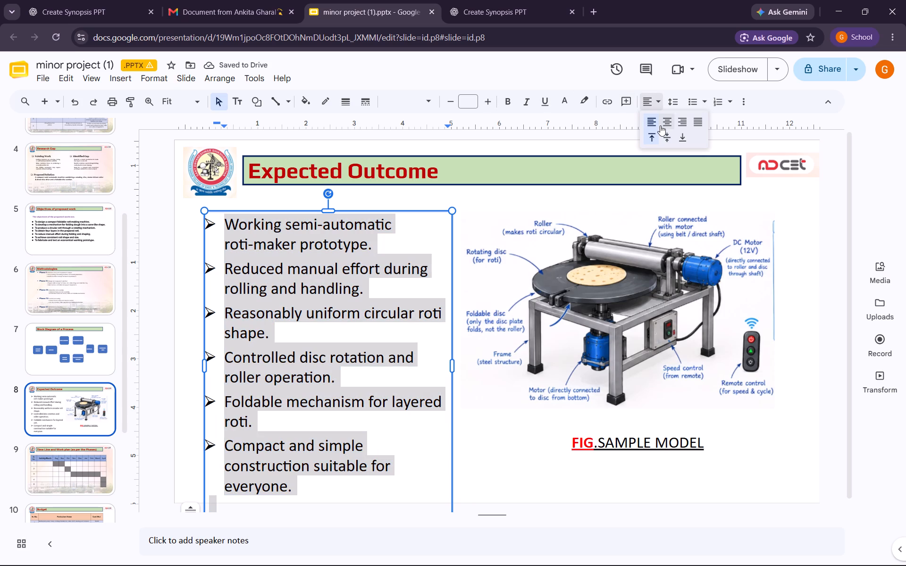
pyautogui.click(704, 128)
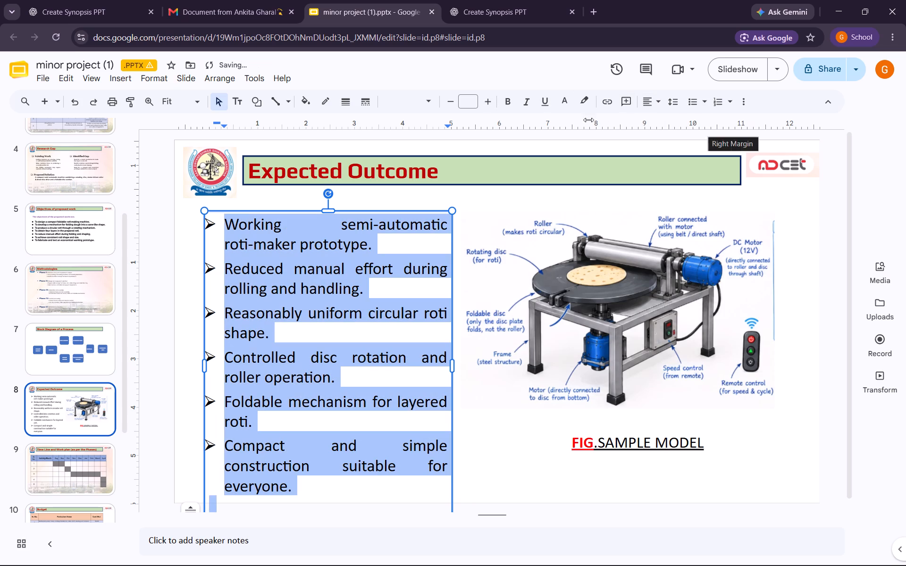
pyautogui.click(516, 96)
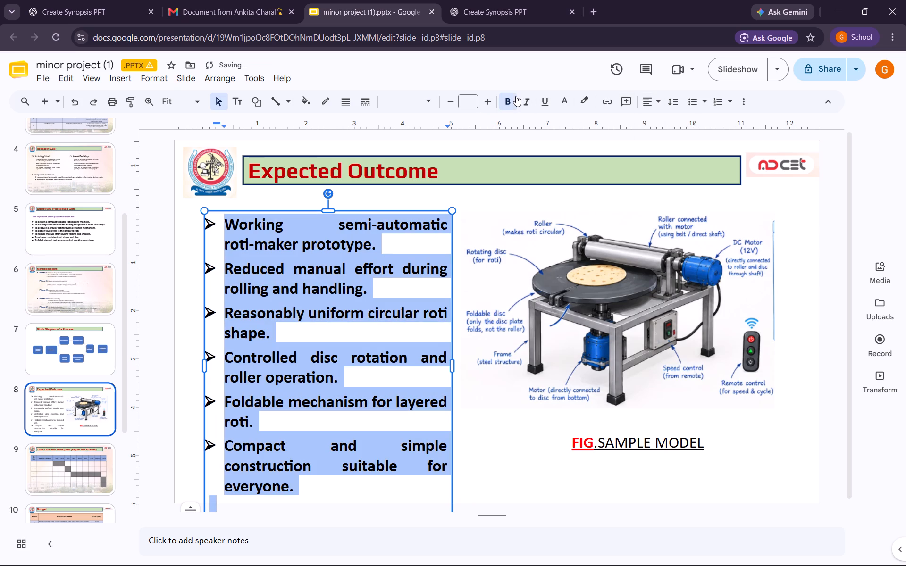
pyautogui.click(663, 101)
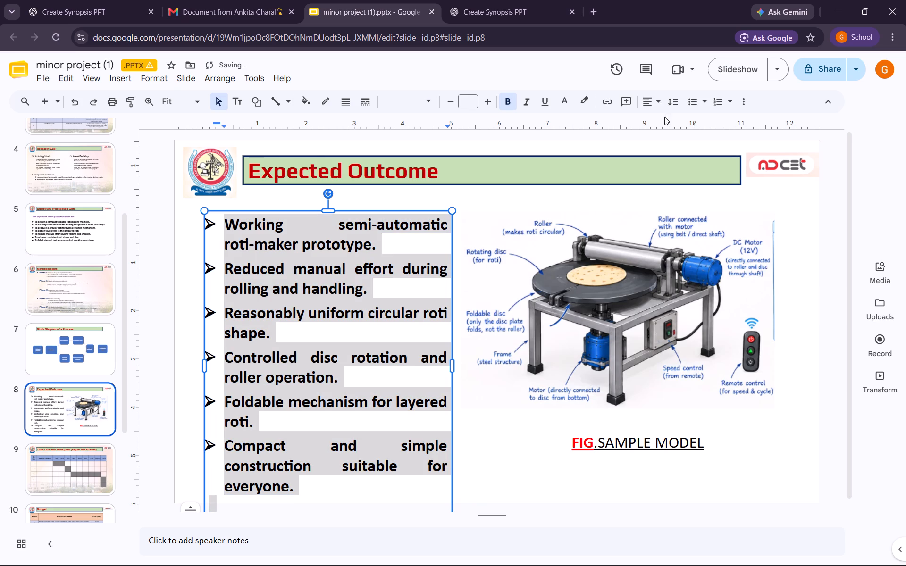
pyautogui.moveTo(662, 100); pyautogui.dragTo(696, 126)
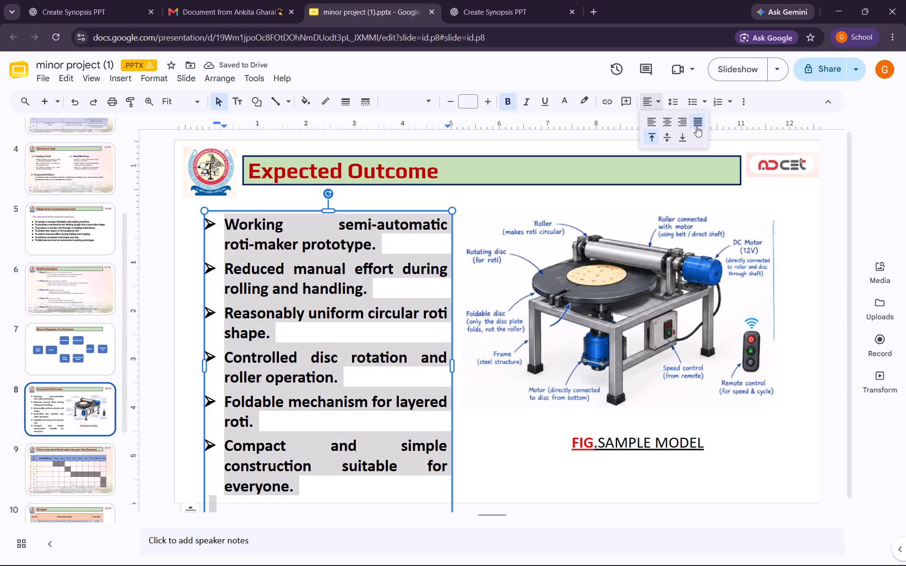
pyautogui.moveTo(696, 126); pyautogui.dragTo(697, 126)
pyautogui.click(697, 126)
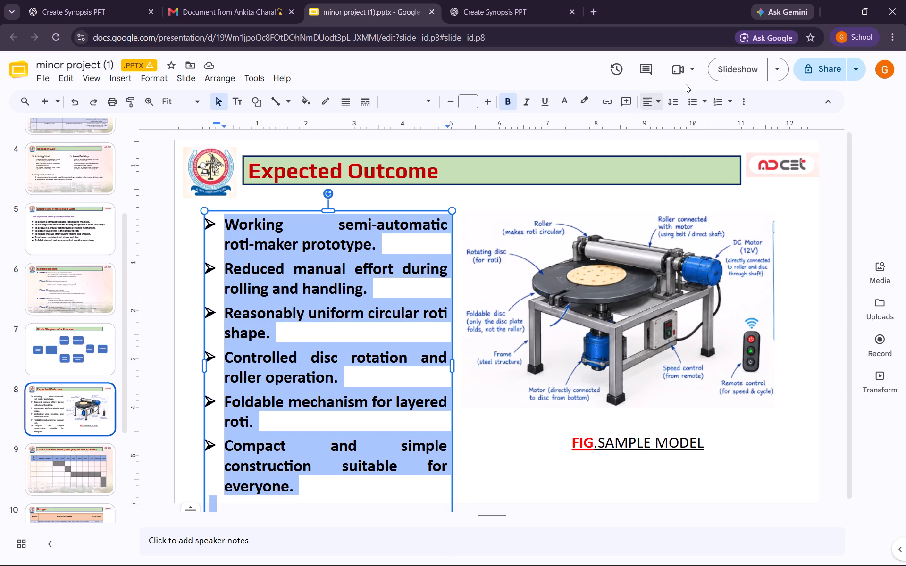
pyautogui.click(655, 98)
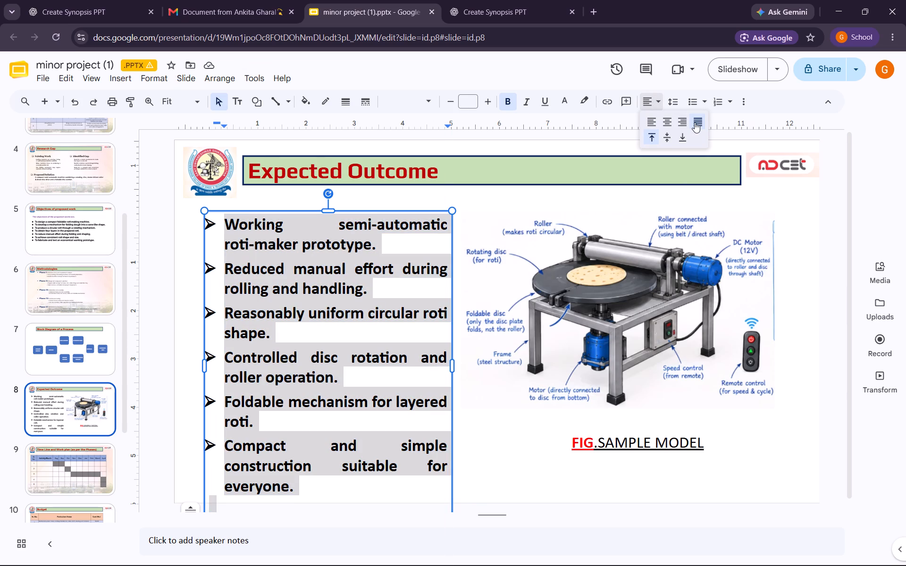
pyautogui.click(696, 123)
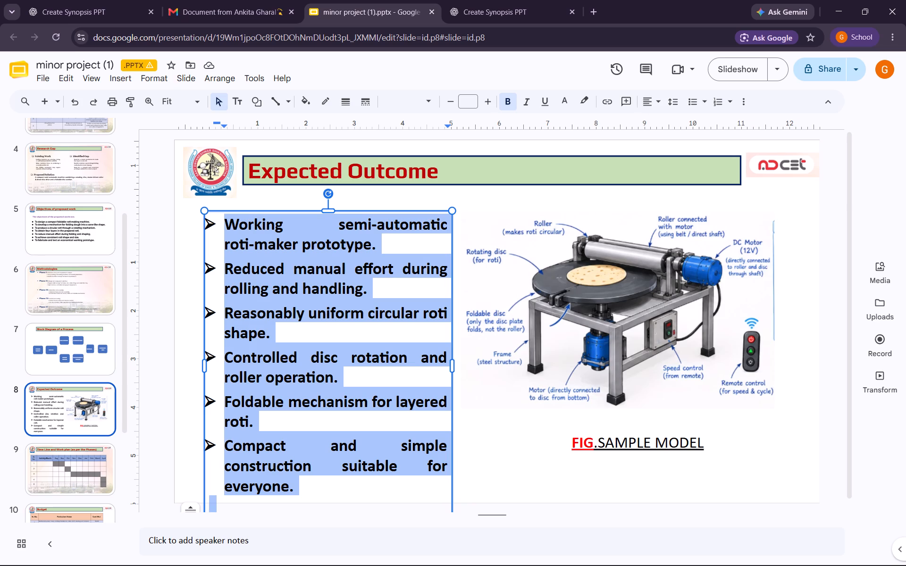
pyautogui.click(475, 440)
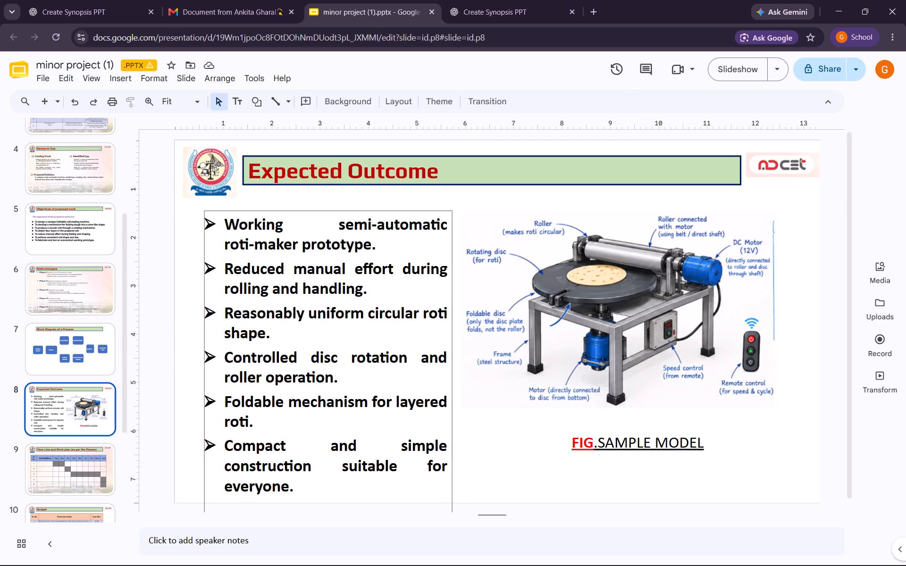
pyautogui.click(206, 476)
pyautogui.click(177, 456)
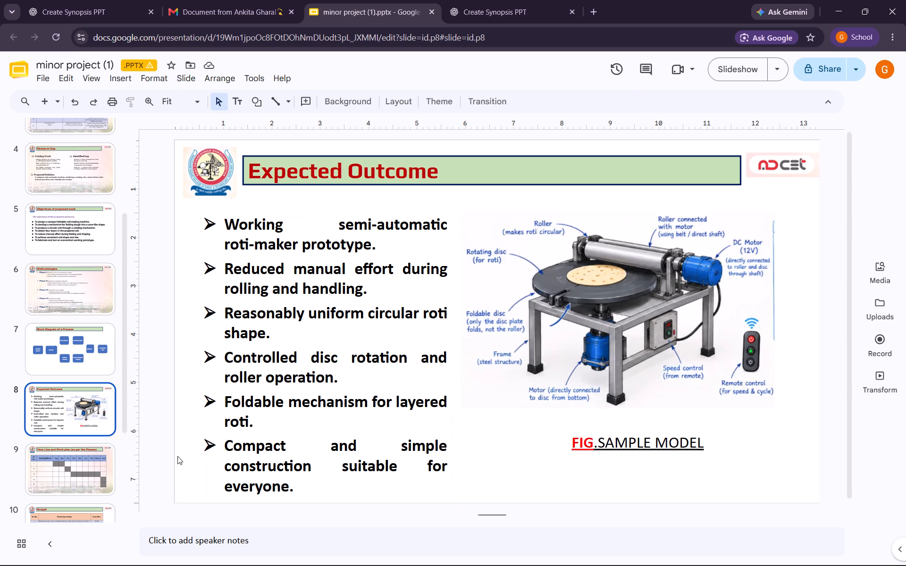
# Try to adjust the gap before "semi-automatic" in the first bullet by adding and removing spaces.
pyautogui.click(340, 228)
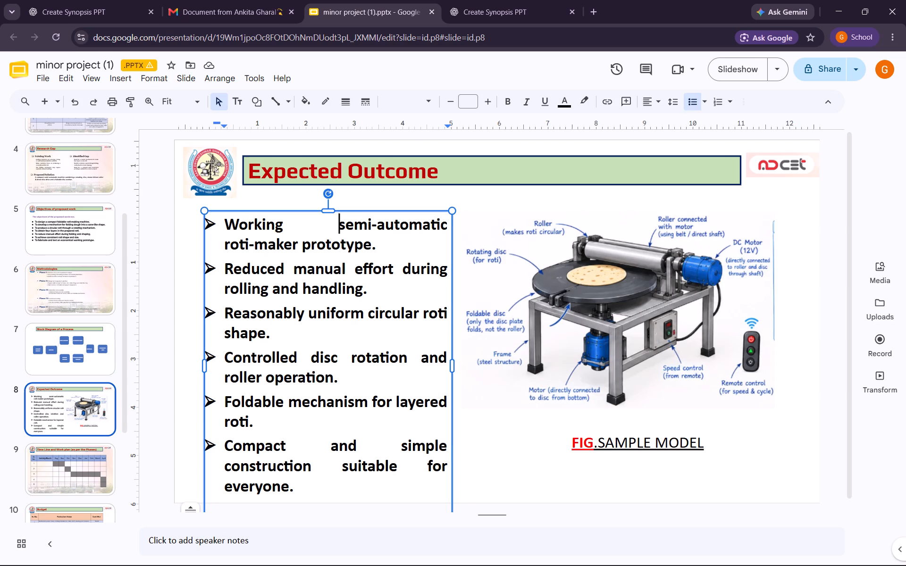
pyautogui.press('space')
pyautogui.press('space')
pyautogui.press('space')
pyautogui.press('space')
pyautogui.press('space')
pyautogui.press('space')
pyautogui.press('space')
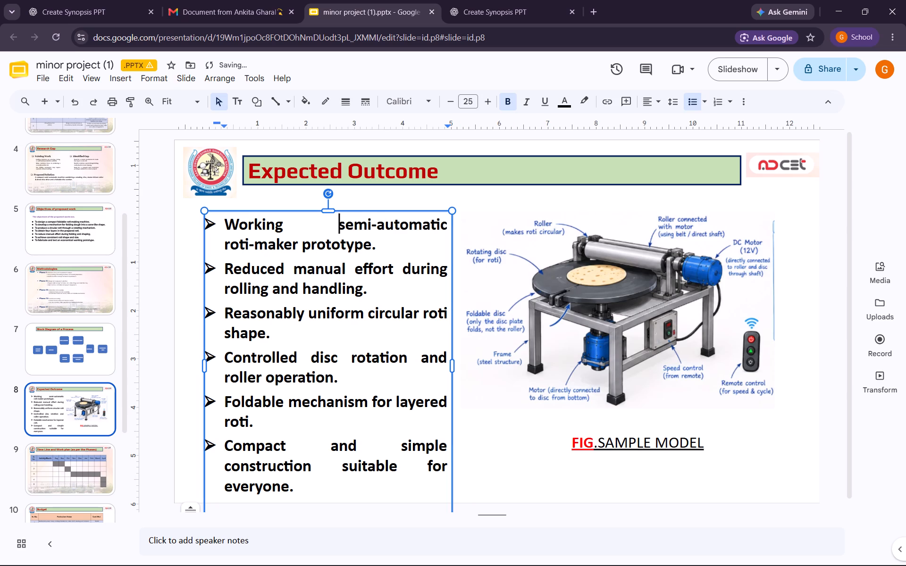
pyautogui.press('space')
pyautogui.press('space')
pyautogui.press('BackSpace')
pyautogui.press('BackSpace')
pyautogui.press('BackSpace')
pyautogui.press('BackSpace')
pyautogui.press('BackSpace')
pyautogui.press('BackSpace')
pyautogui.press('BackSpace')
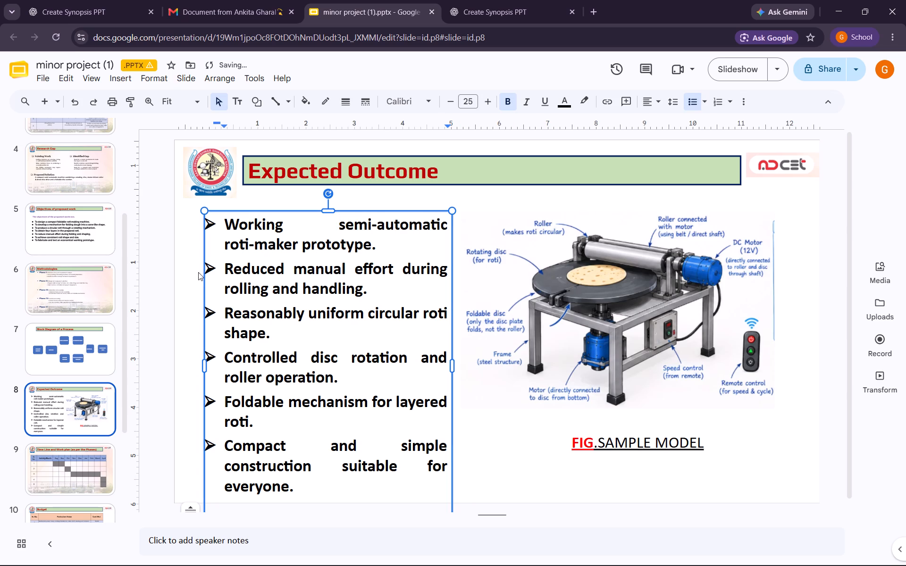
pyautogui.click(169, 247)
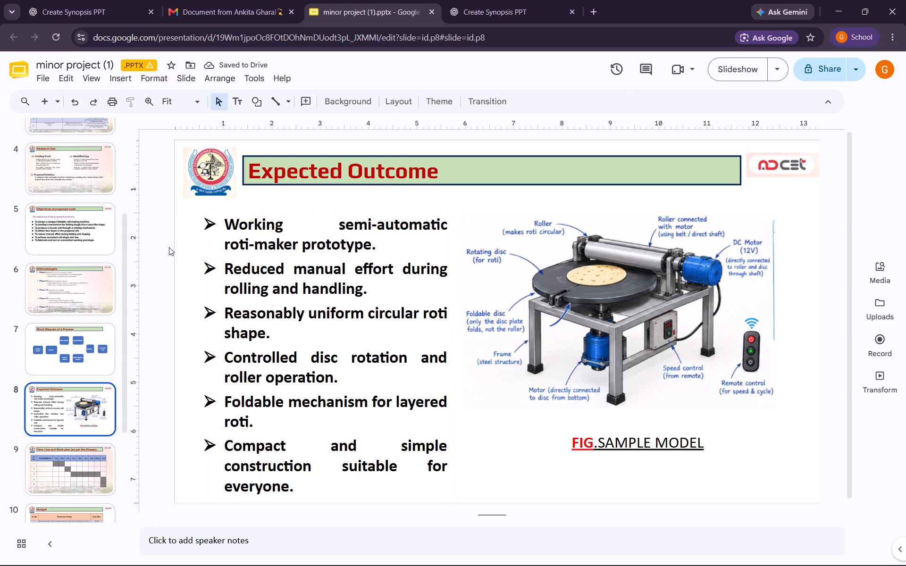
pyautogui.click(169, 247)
# Review the Time Line and Work plan, Budget, References and Thank You slides for remaining formatting work.
pyautogui.scroll(-3, 291, 222)
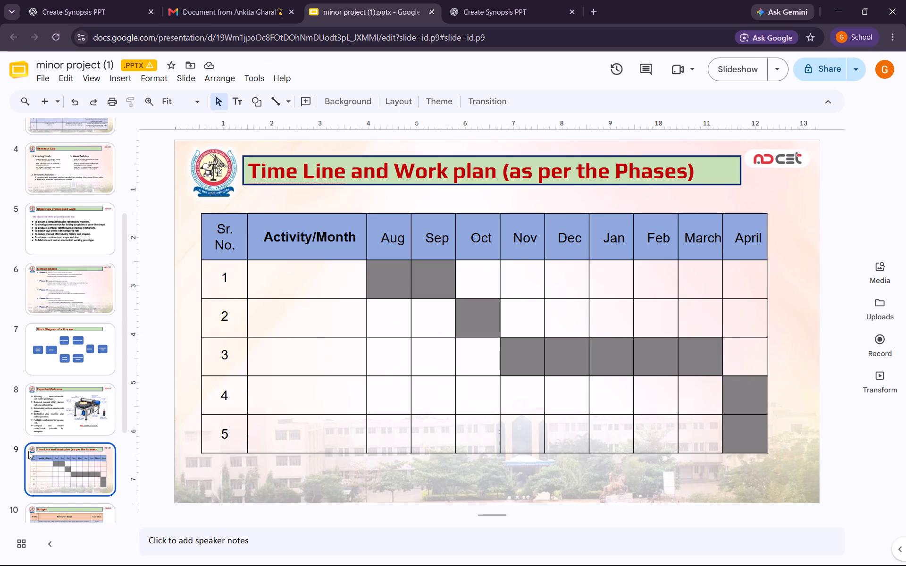
pyautogui.scroll(-2, 91, 443)
pyautogui.click(82, 428)
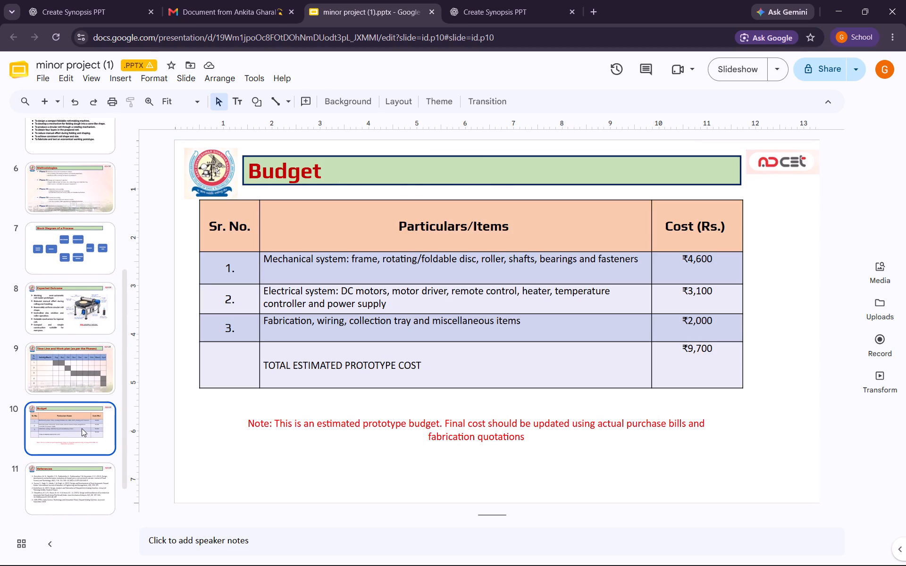
pyautogui.scroll(-2, 82, 428)
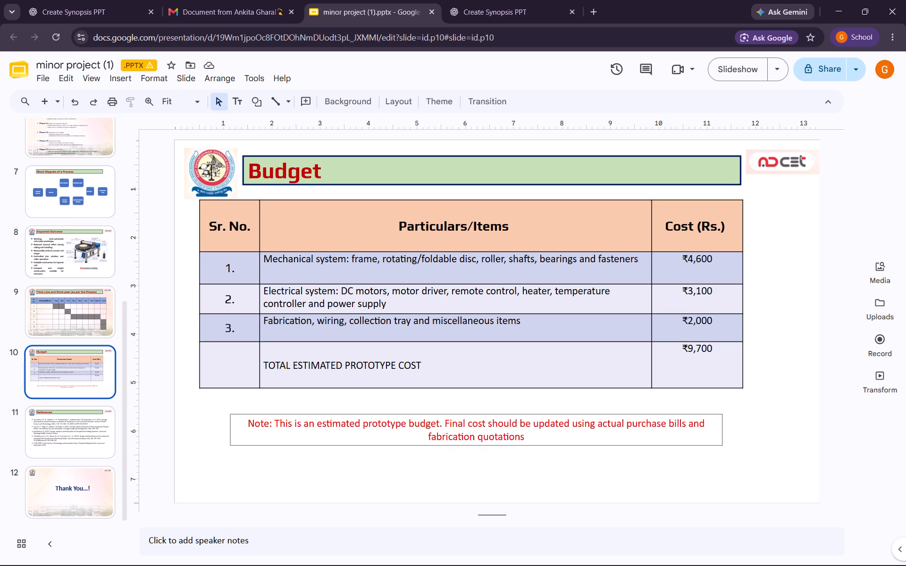
pyautogui.click(72, 424)
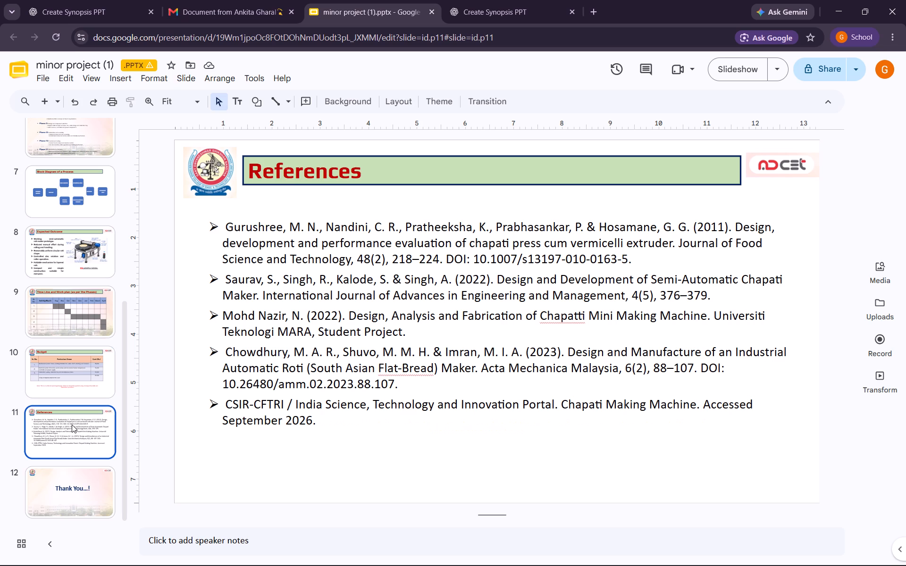
pyautogui.click(61, 490)
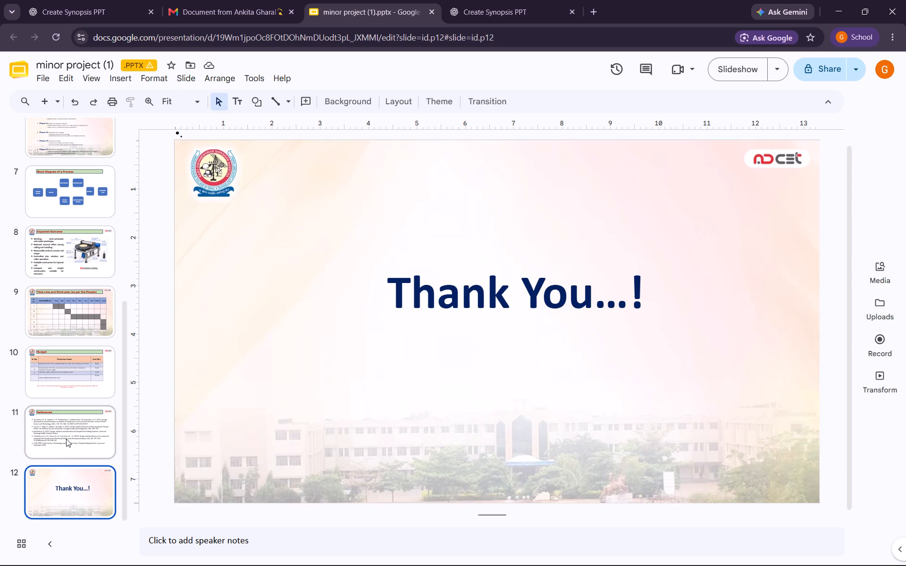
pyautogui.click(66, 439)
# On the Budget slide, move the red estimated-budget note down near the slide's bottom edge, shifting it slightly right.
pyautogui.click(67, 367)
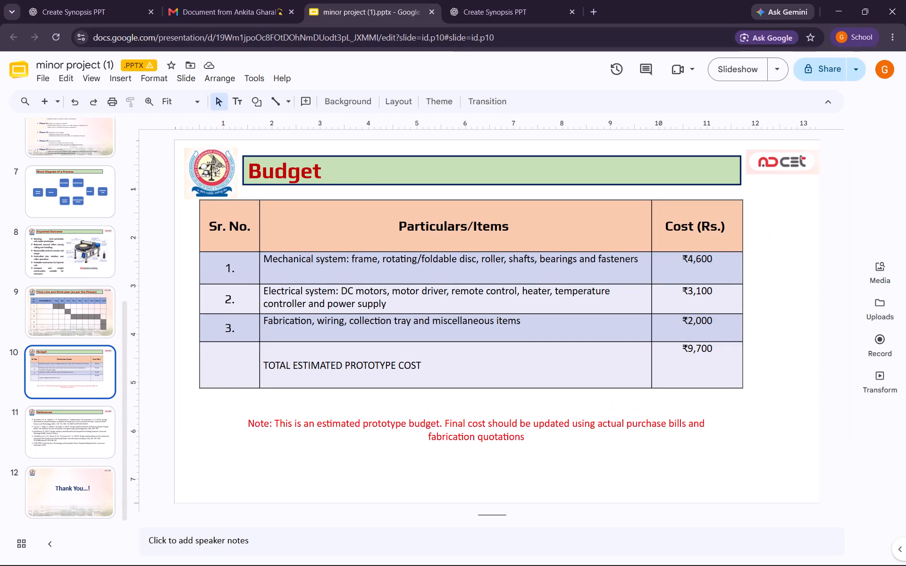
pyautogui.click(525, 386)
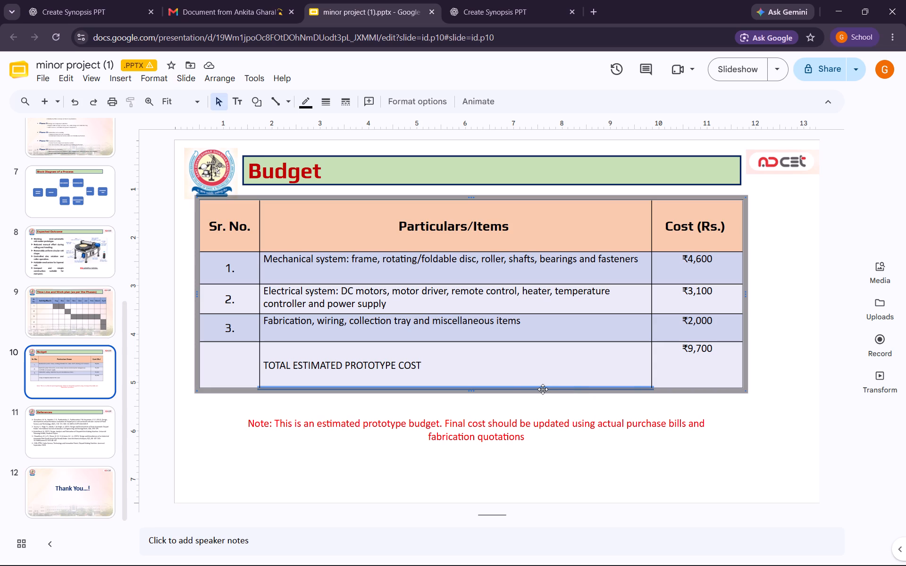
pyautogui.click(593, 419)
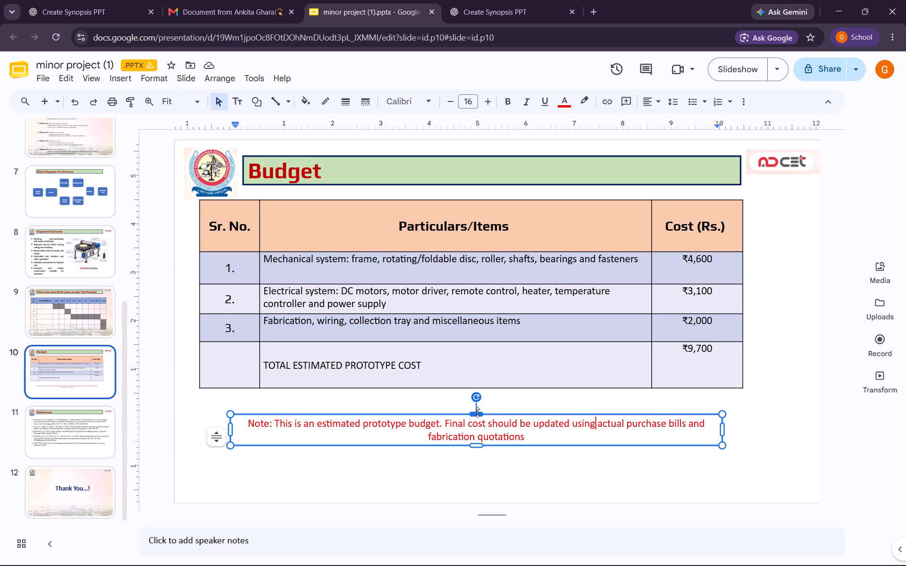
pyautogui.moveTo(460, 414); pyautogui.dragTo(460, 422)
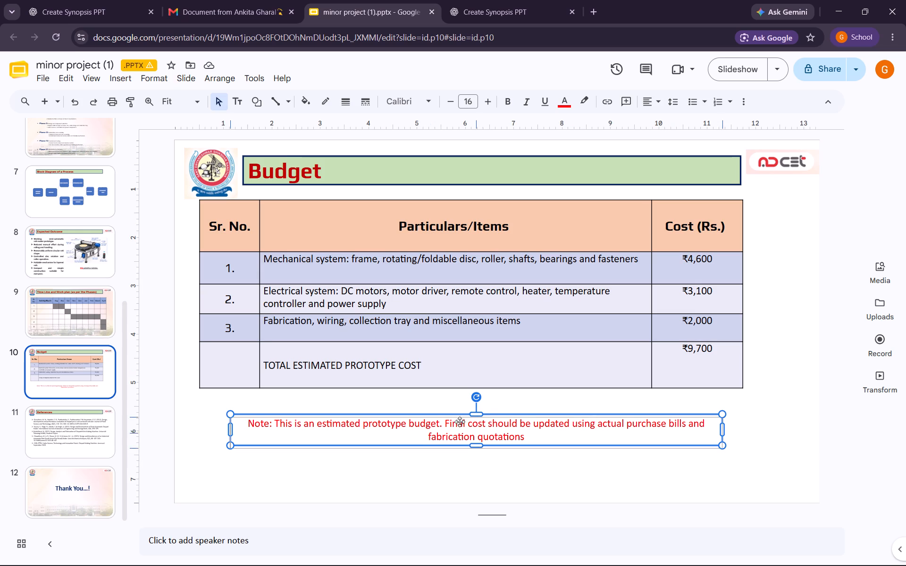
pyautogui.moveTo(460, 422); pyautogui.dragTo(461, 458)
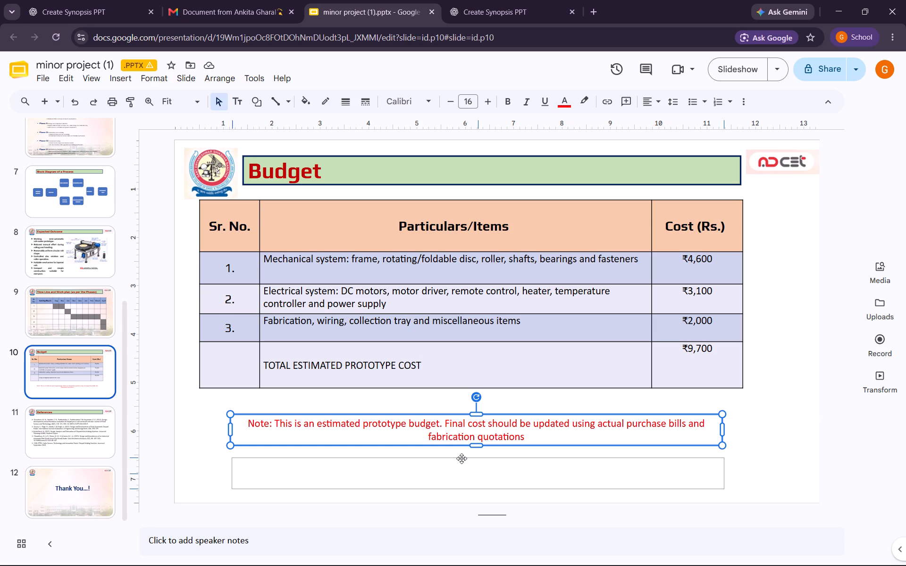
pyautogui.moveTo(461, 458); pyautogui.dragTo(475, 465)
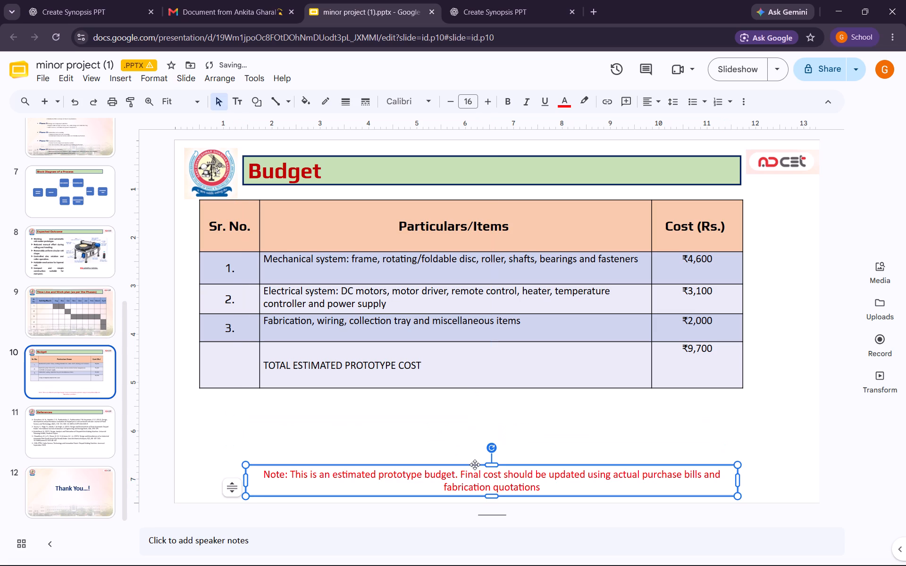
# Move the budget table down and slightly right so it is centred horizontally on the slide between title and note.
pyautogui.click(460, 385)
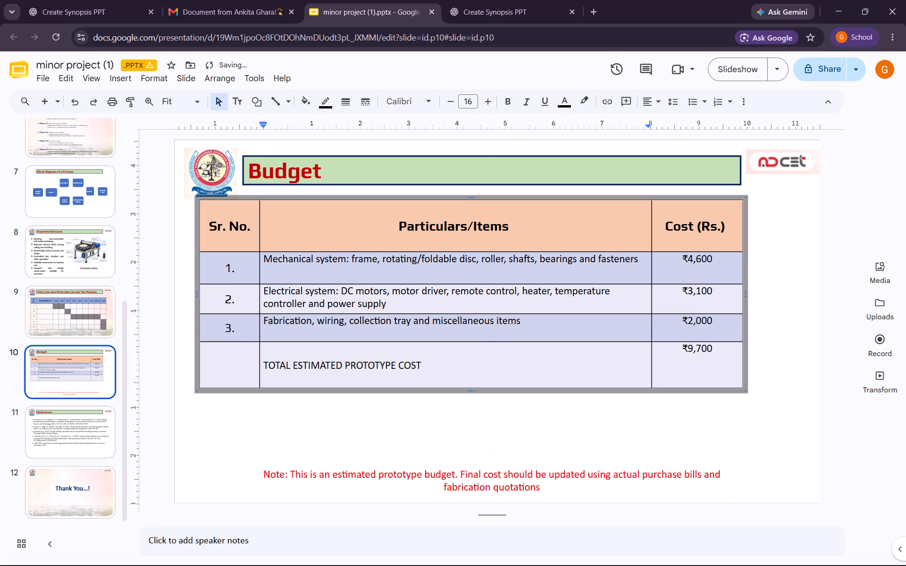
pyautogui.moveTo(358, 442); pyautogui.dragTo(216, 391)
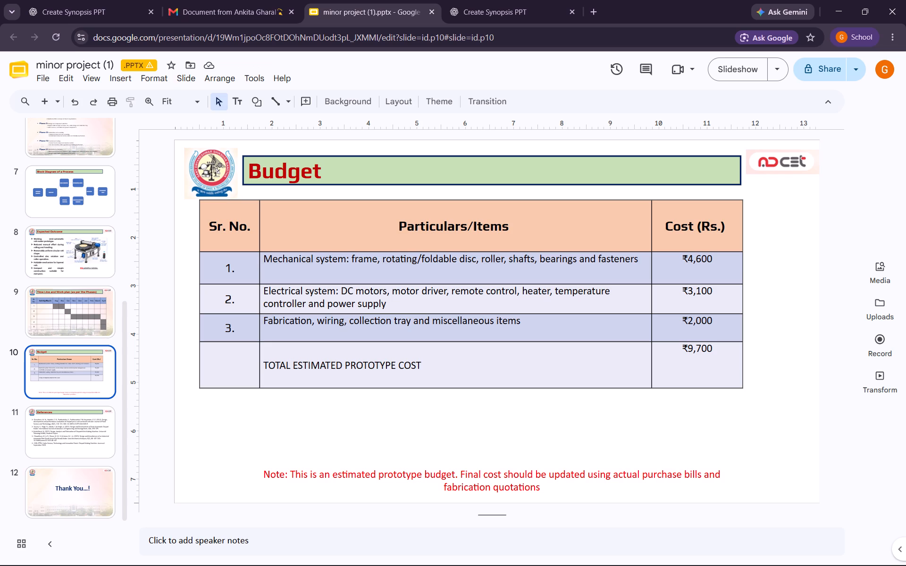
pyautogui.click(199, 386)
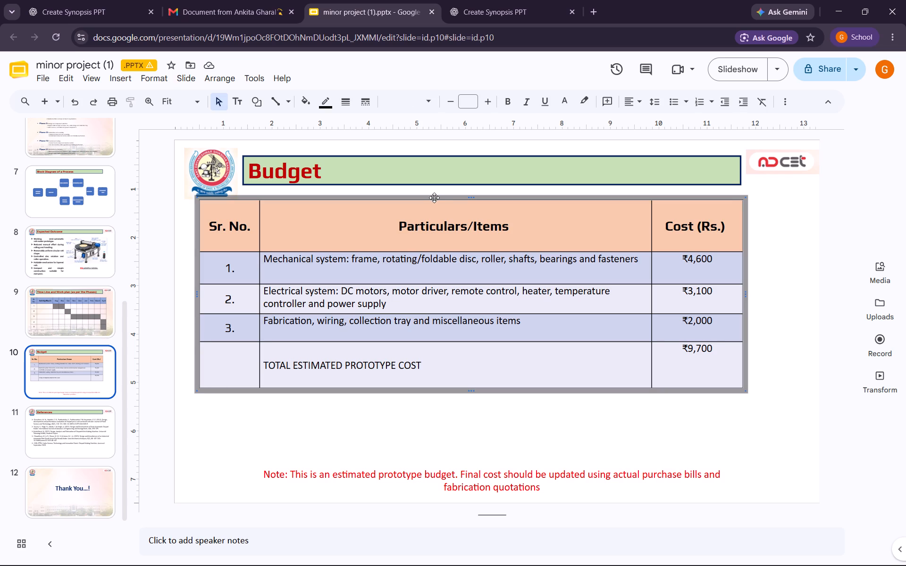
pyautogui.moveTo(434, 197); pyautogui.dragTo(441, 231)
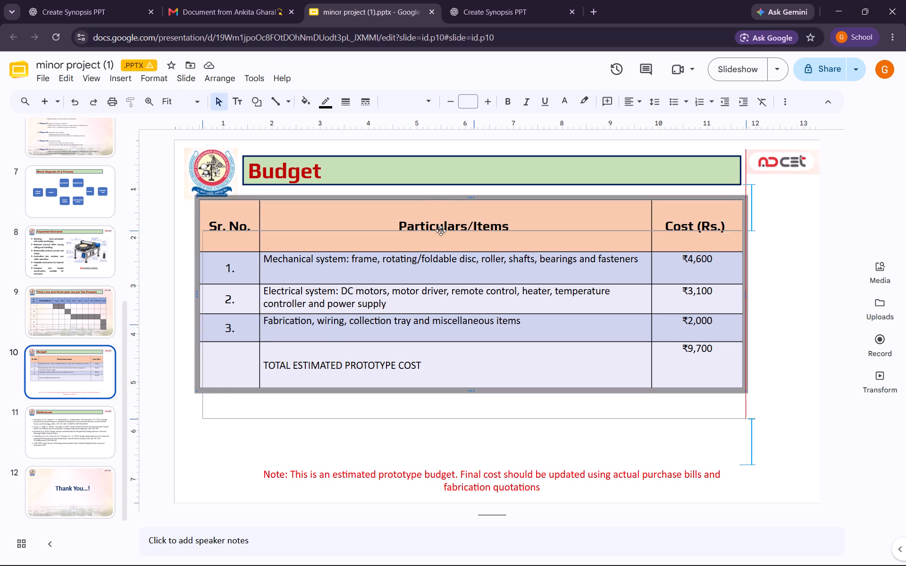
pyautogui.moveTo(441, 231); pyautogui.dragTo(441, 233)
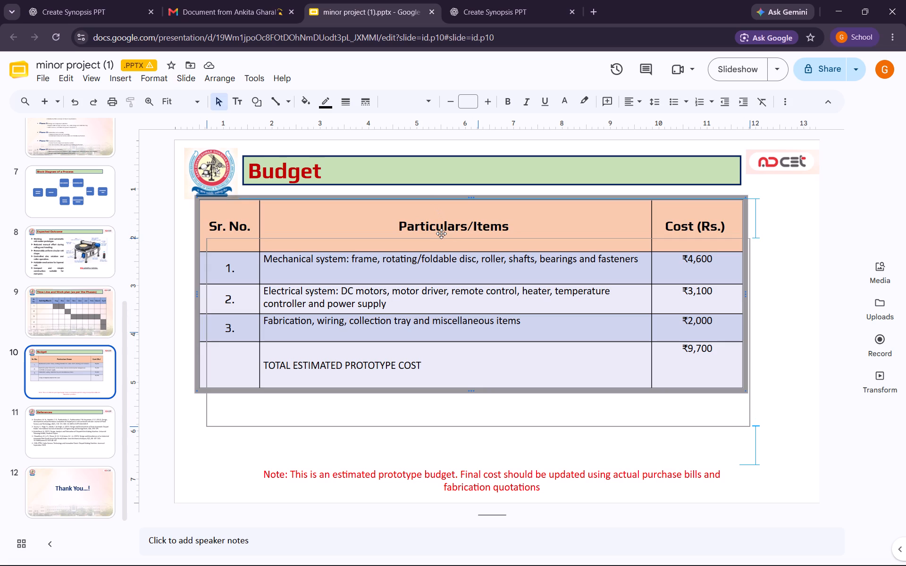
pyautogui.moveTo(441, 233); pyautogui.dragTo(439, 239)
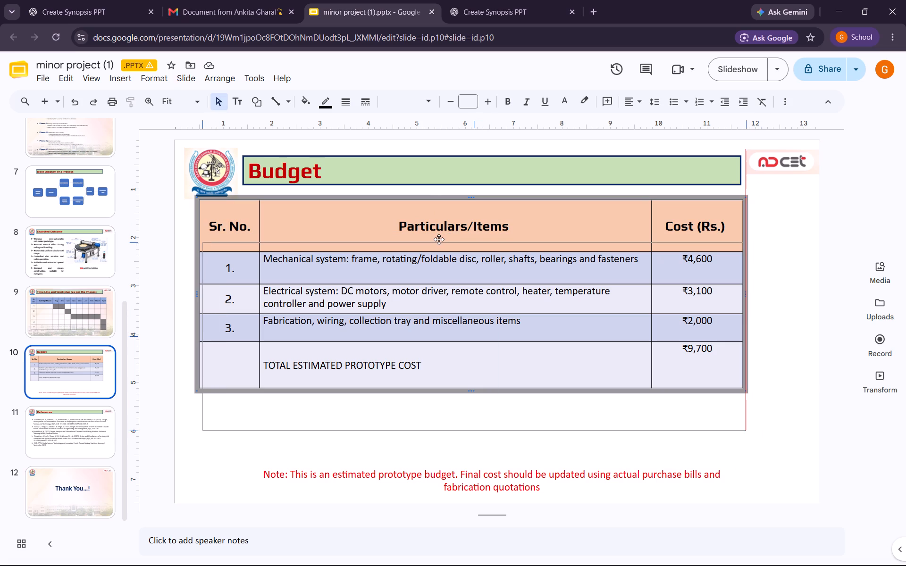
pyautogui.moveTo(439, 239); pyautogui.dragTo(461, 236)
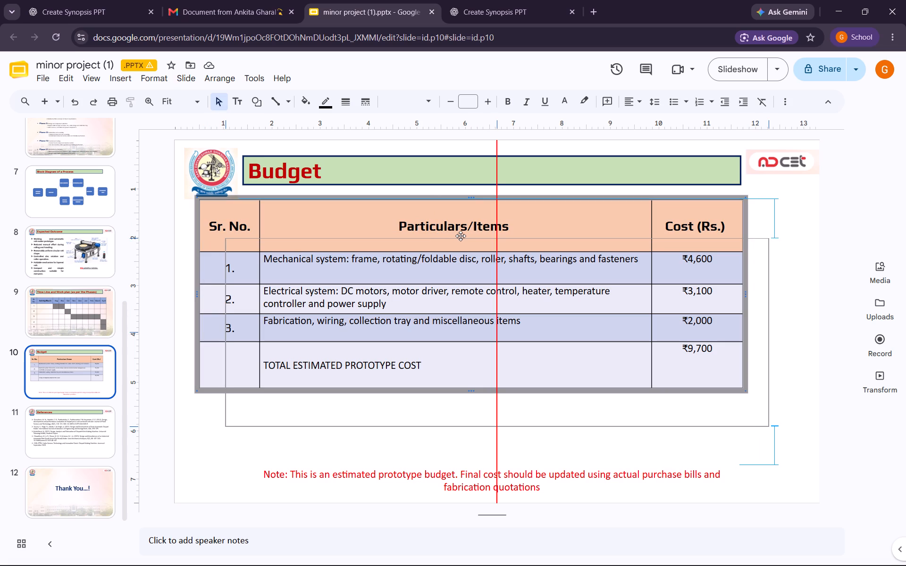
pyautogui.moveTo(461, 236); pyautogui.dragTo(460, 238)
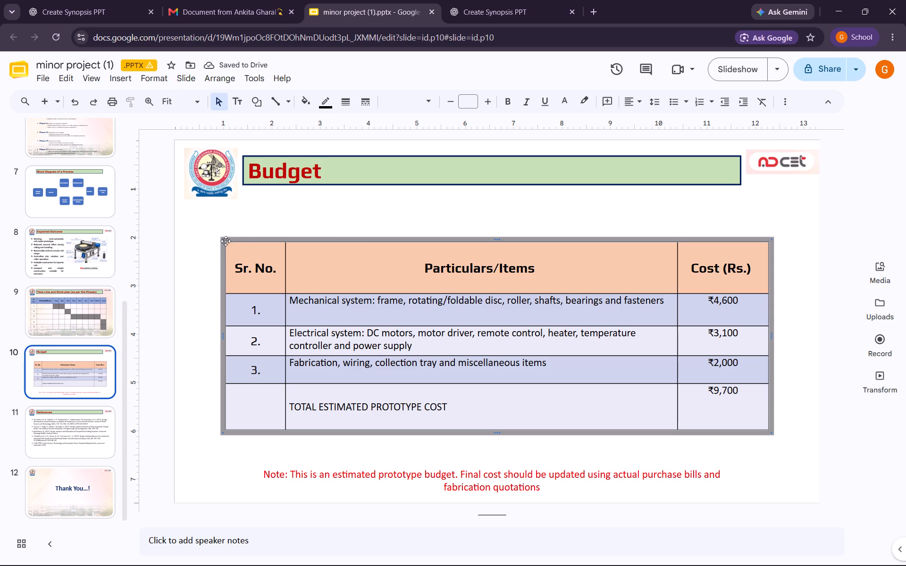
# Enlarge the budget table by extending its top-left corner upward toward the Budget title.
pyautogui.moveTo(225, 241); pyautogui.dragTo(220, 219)
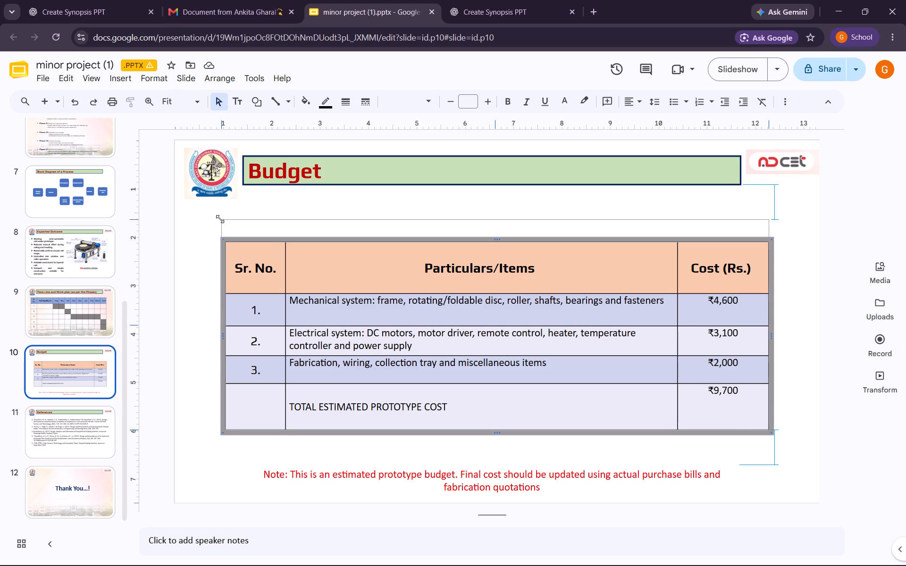
pyautogui.moveTo(220, 219); pyautogui.dragTo(222, 207)
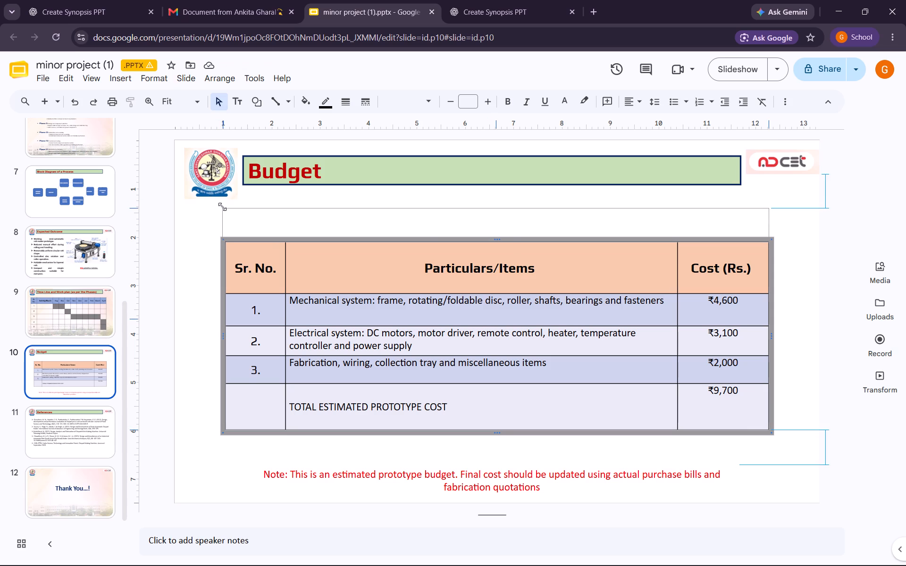
pyautogui.moveTo(222, 207); pyautogui.dragTo(223, 207)
pyautogui.click(157, 337)
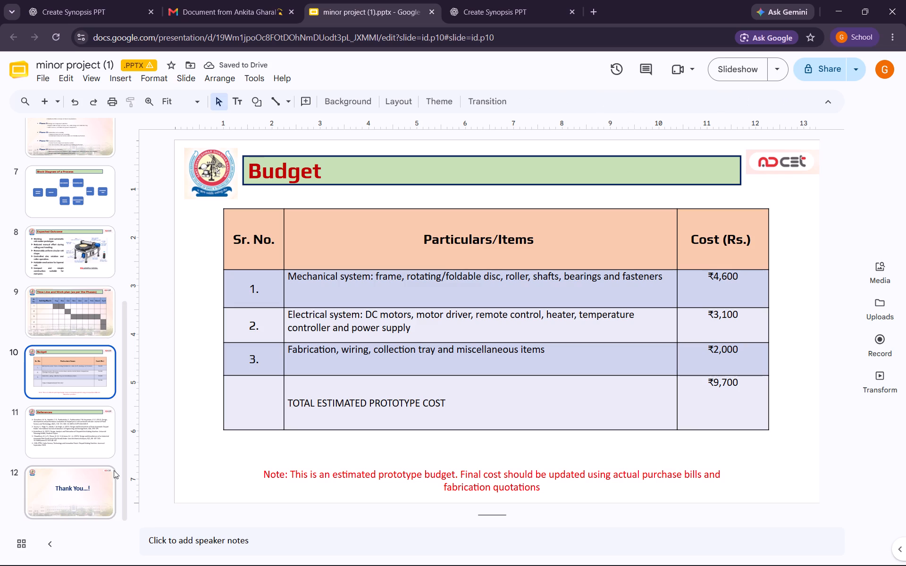
# Review the References, Expected Outcome, Methodologies, Objectives, Research Gap and Literature review slides for text size and layout consistency.
pyautogui.click(78, 428)
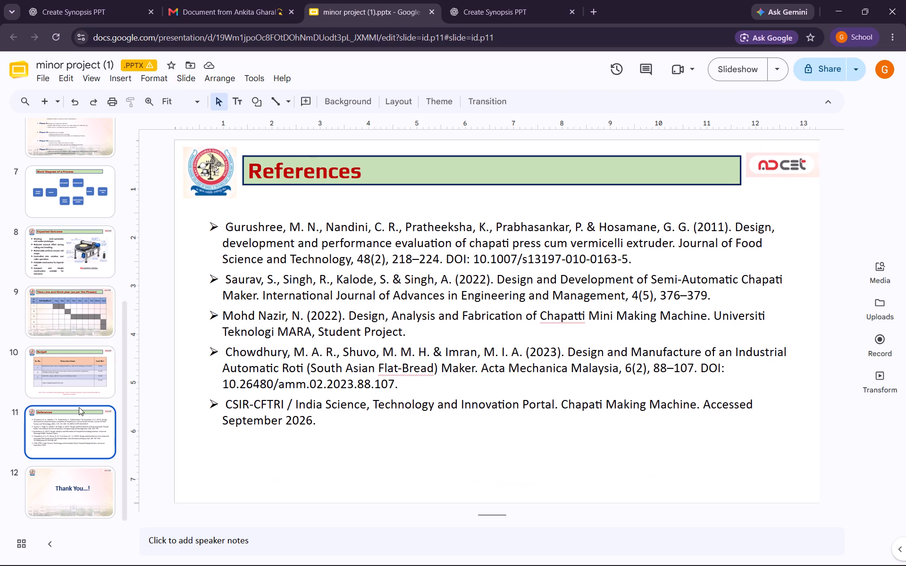
pyautogui.click(67, 249)
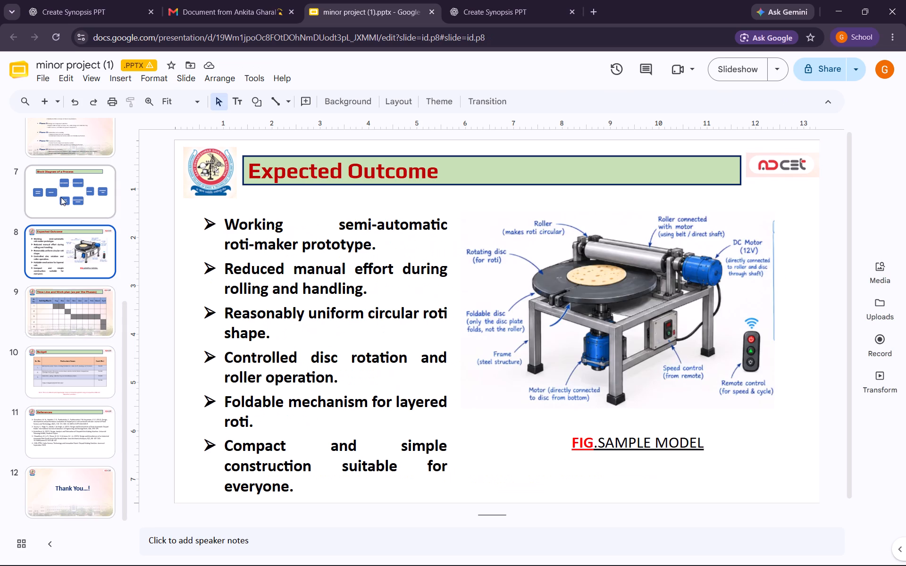
pyautogui.click(61, 197)
pyautogui.click(61, 147)
pyautogui.click(61, 147)
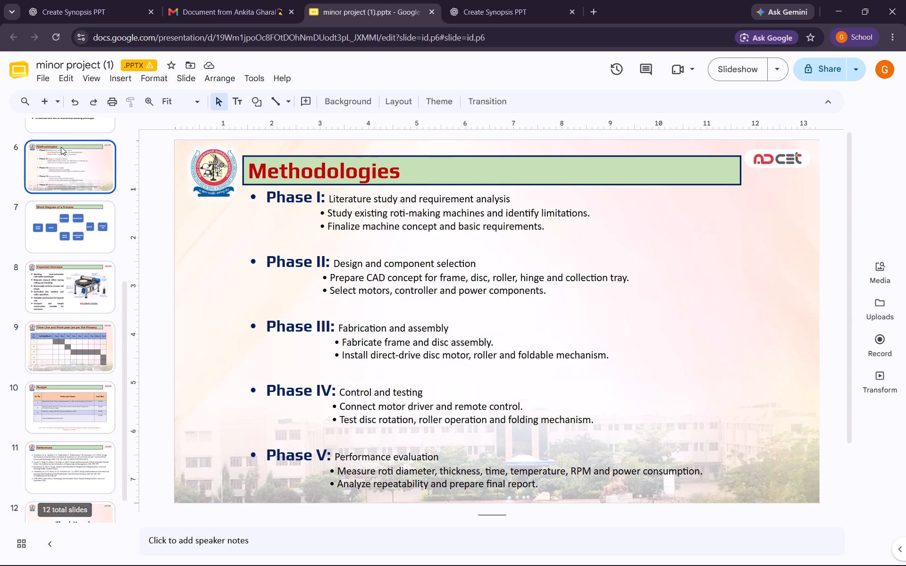
pyautogui.scroll(1, 61, 147)
pyautogui.click(64, 181)
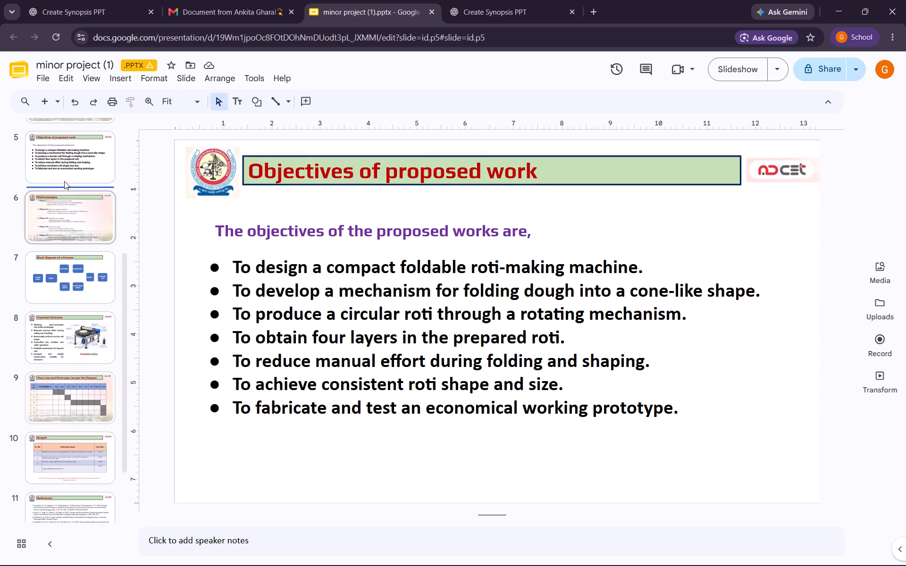
pyautogui.scroll(1, 64, 181)
pyautogui.click(71, 152)
pyautogui.scroll(1, 71, 152)
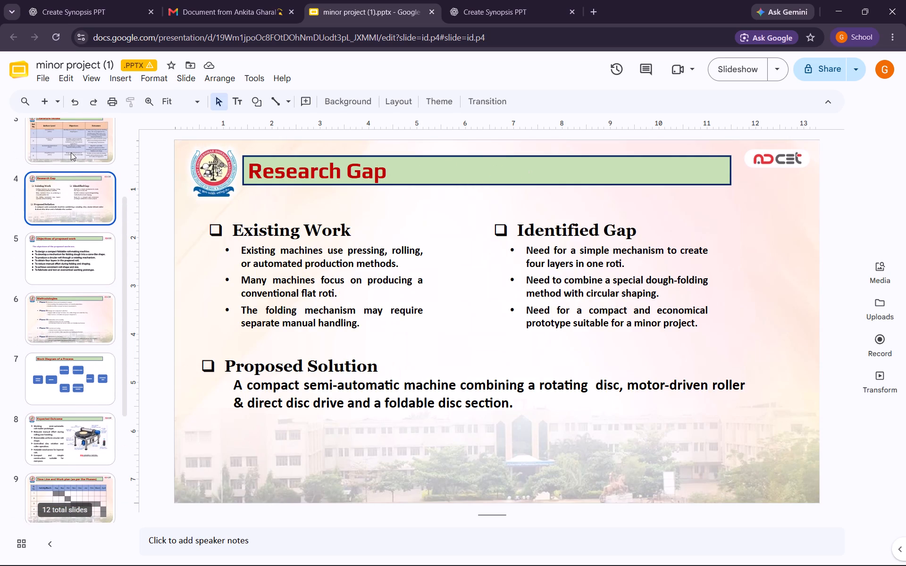
pyautogui.scroll(1, 71, 152)
pyautogui.click(67, 128)
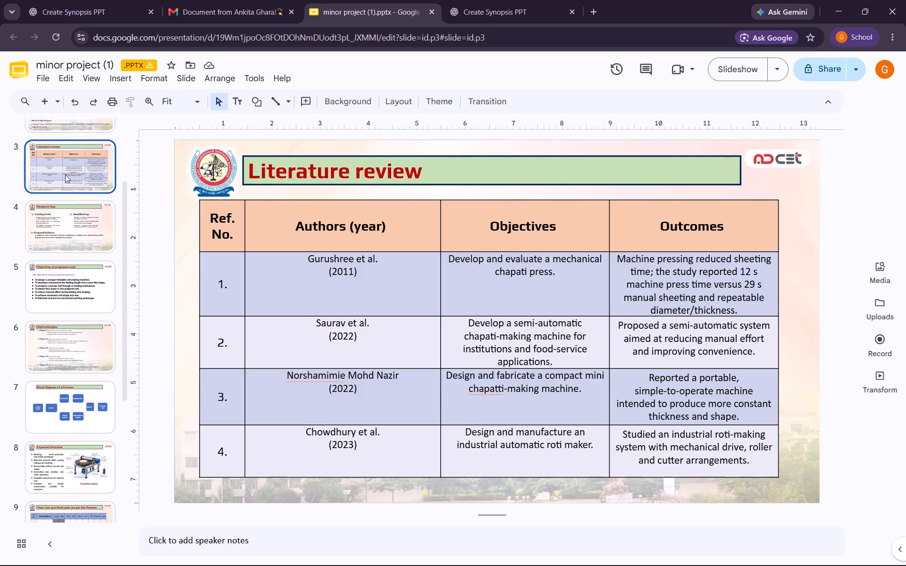
pyautogui.click(68, 292)
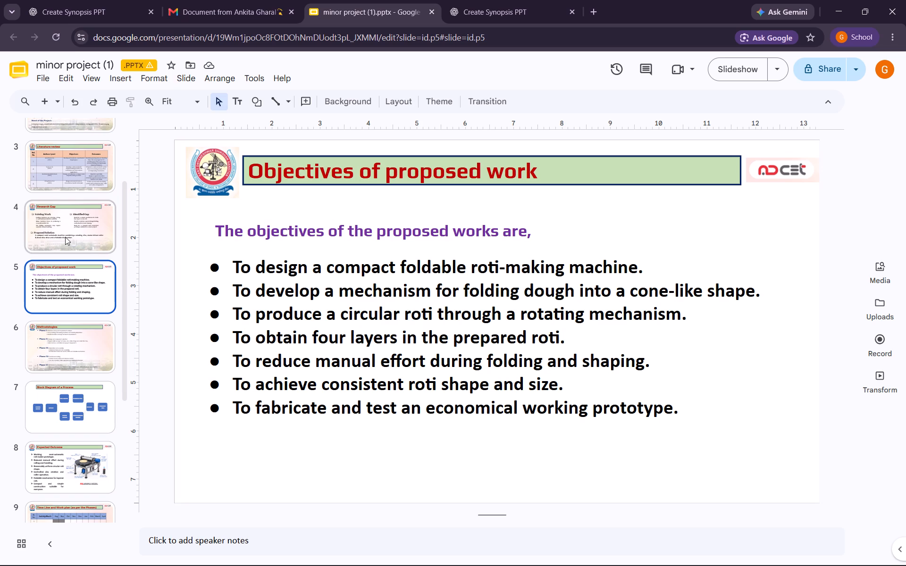
# On the Research Gap slide, set the three Existing Work bullets to font size 22 and widen their text box.
pyautogui.click(65, 237)
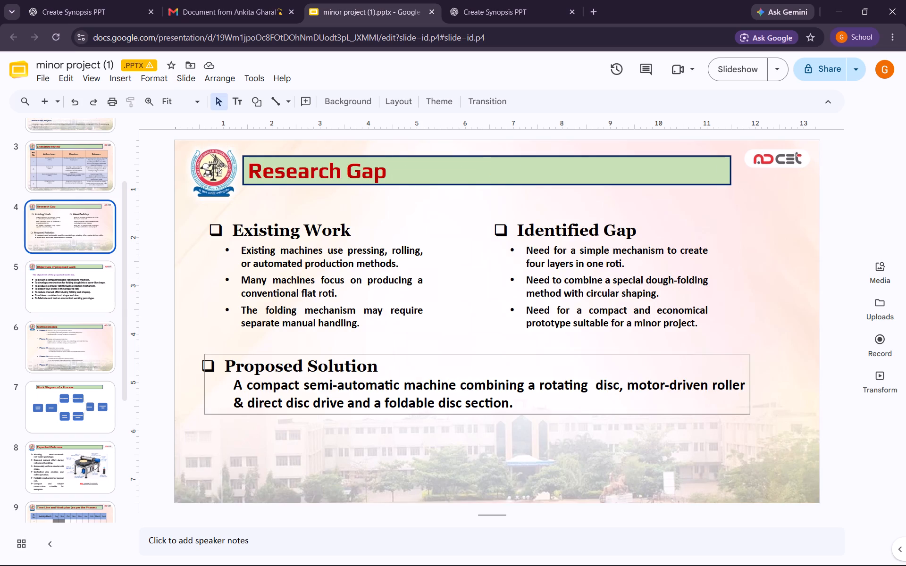
pyautogui.moveTo(230, 388); pyautogui.dragTo(310, 418)
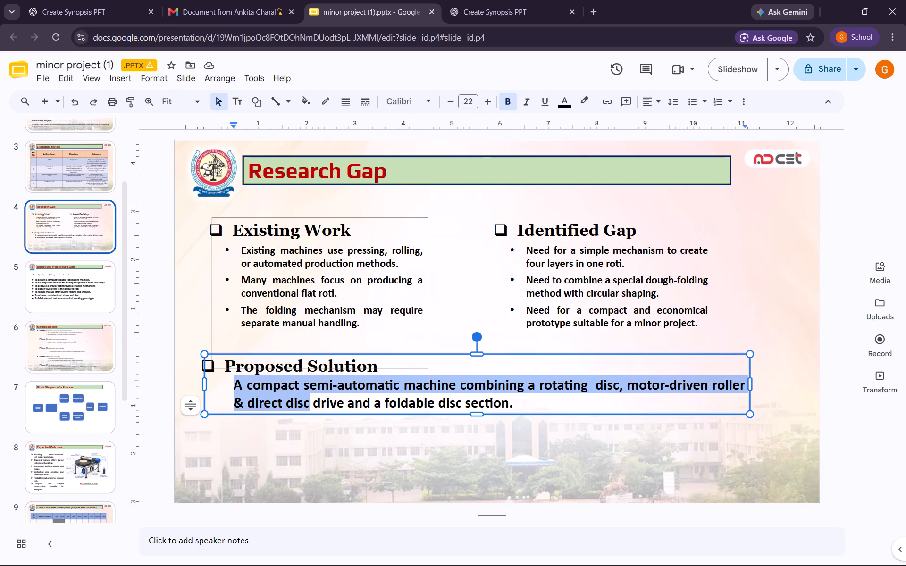
pyautogui.moveTo(240, 250); pyautogui.dragTo(373, 342)
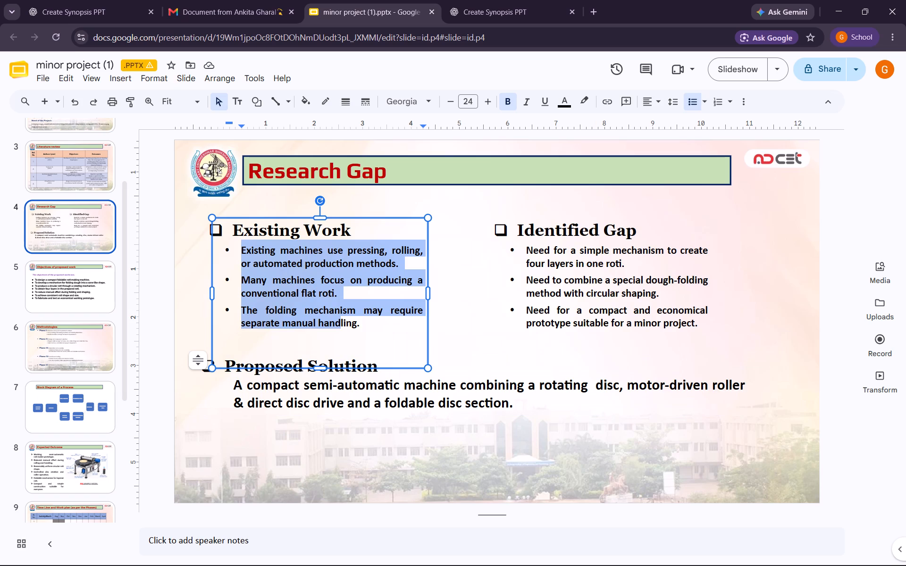
pyautogui.moveTo(373, 342); pyautogui.dragTo(363, 322)
pyautogui.moveTo(363, 322); pyautogui.dragTo(364, 322)
pyautogui.click(468, 99)
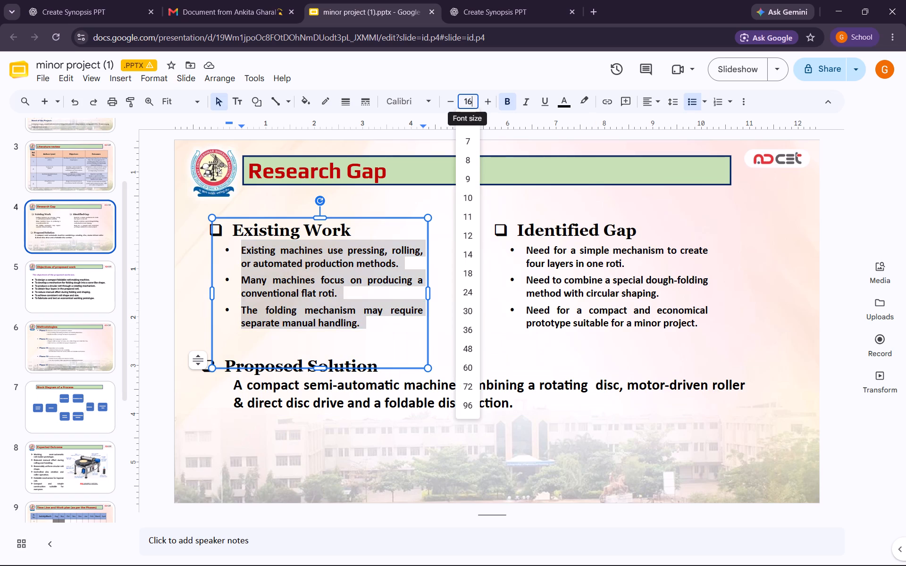
pyautogui.write('22')
pyautogui.press('Return')
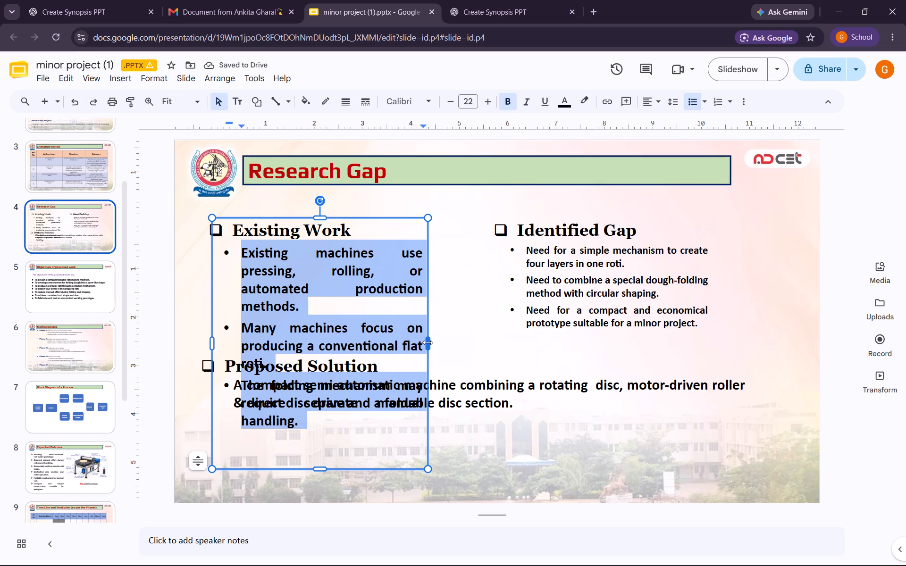
pyautogui.moveTo(428, 342); pyautogui.dragTo(467, 338)
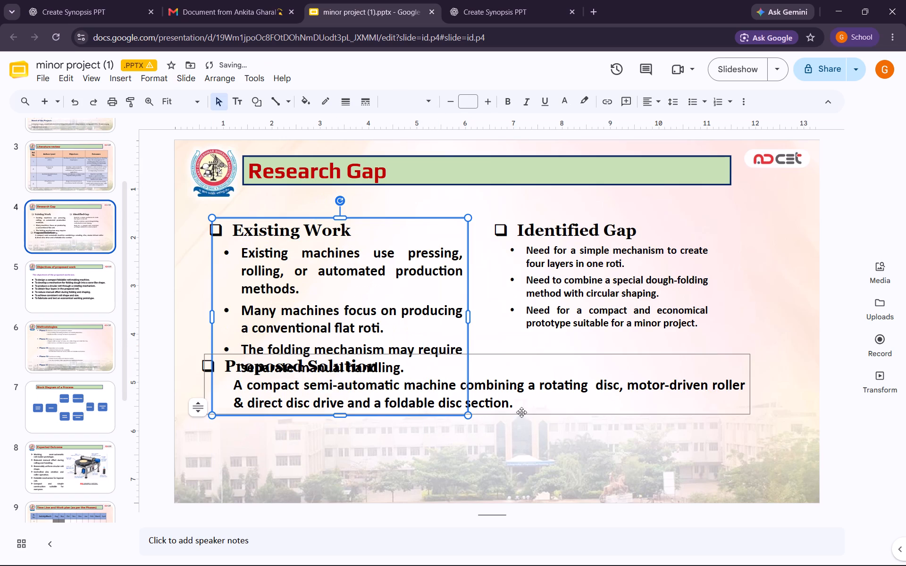
# Move the Proposed Solution text box down below the Existing Work bullets, aligning its left edge with the Existing Work box.
pyautogui.moveTo(520, 411); pyautogui.dragTo(530, 484)
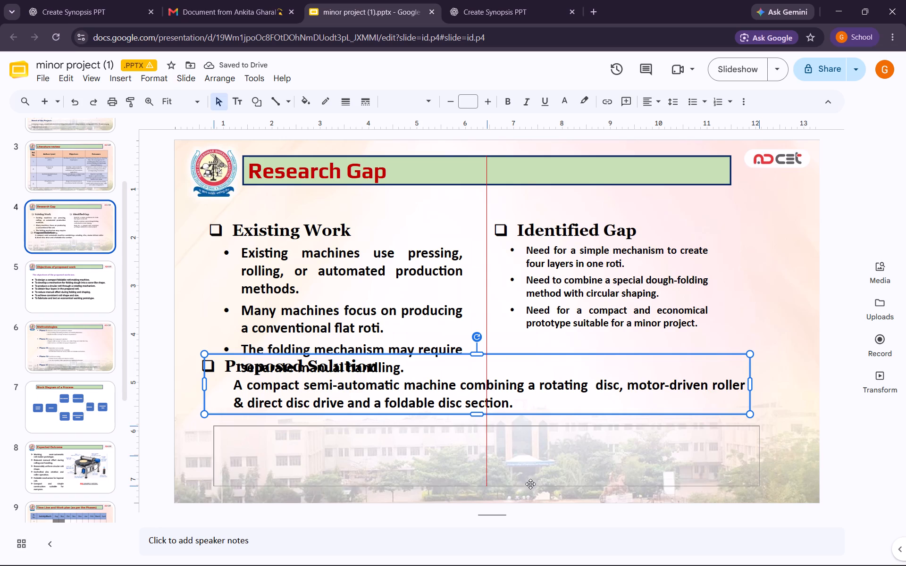
pyautogui.moveTo(530, 484); pyautogui.dragTo(529, 488)
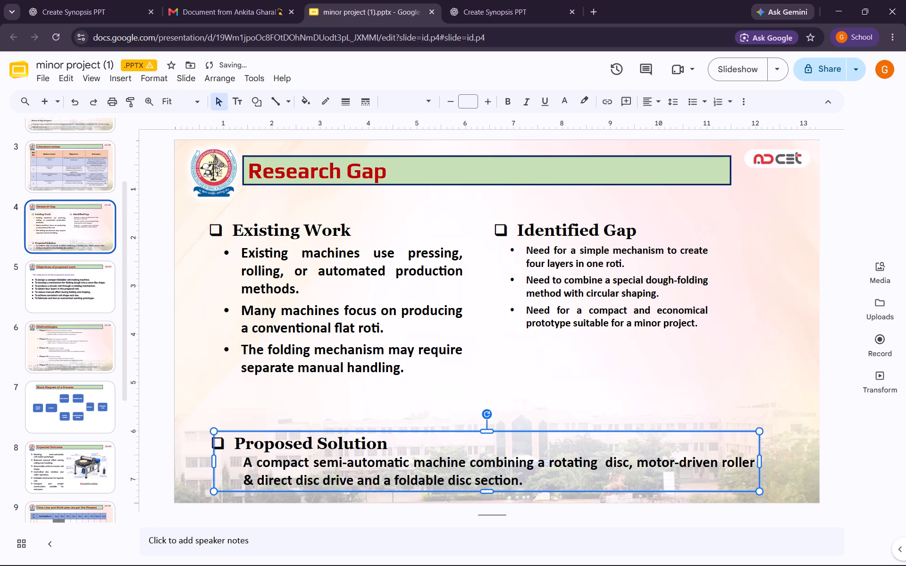
pyautogui.moveTo(478, 430); pyautogui.dragTo(478, 411)
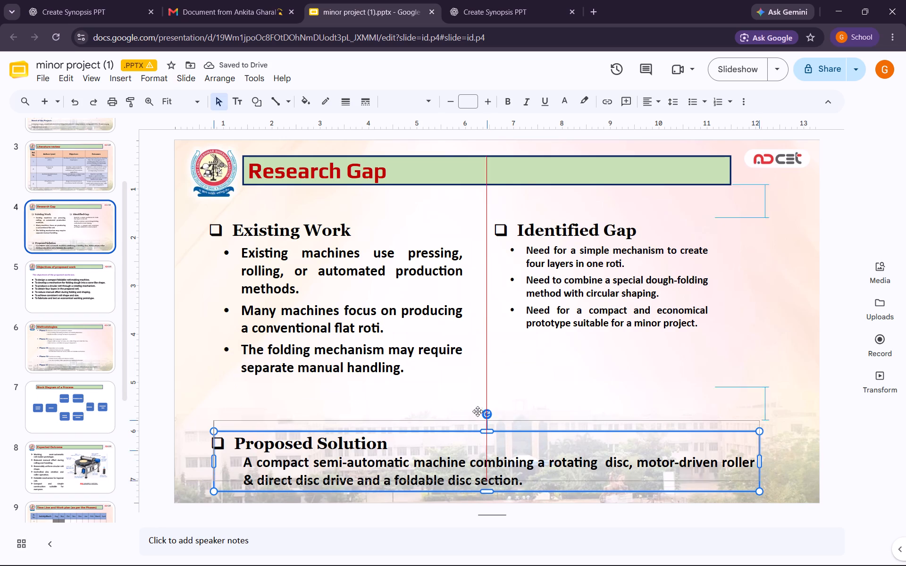
pyautogui.moveTo(478, 411); pyautogui.dragTo(475, 406)
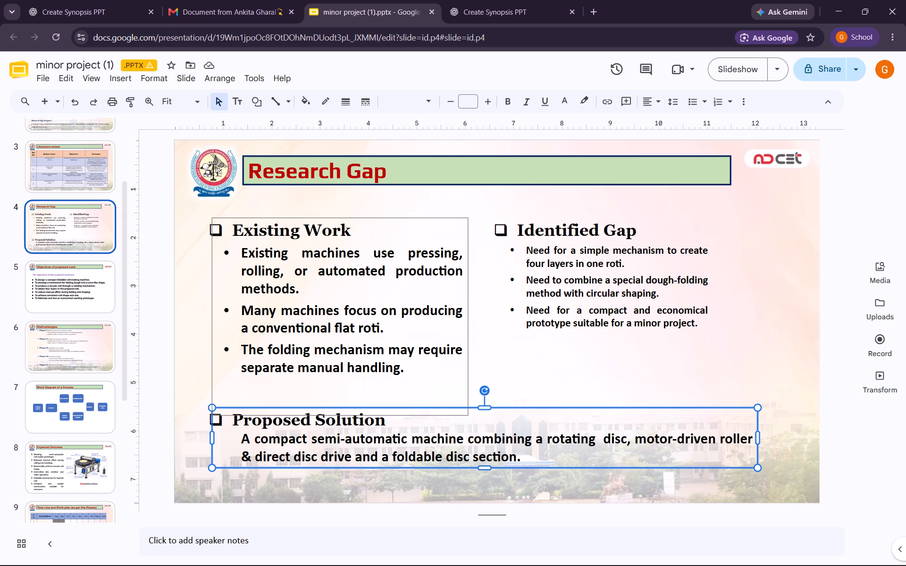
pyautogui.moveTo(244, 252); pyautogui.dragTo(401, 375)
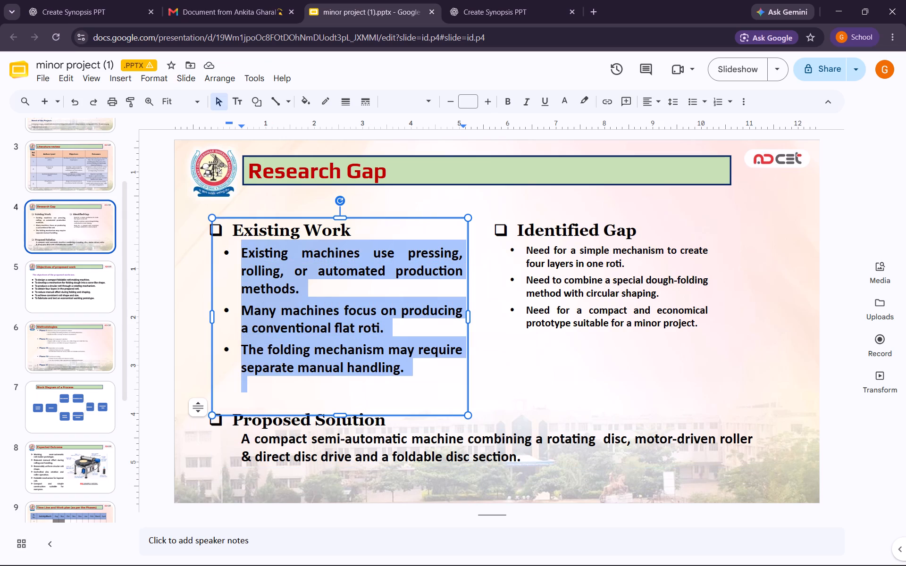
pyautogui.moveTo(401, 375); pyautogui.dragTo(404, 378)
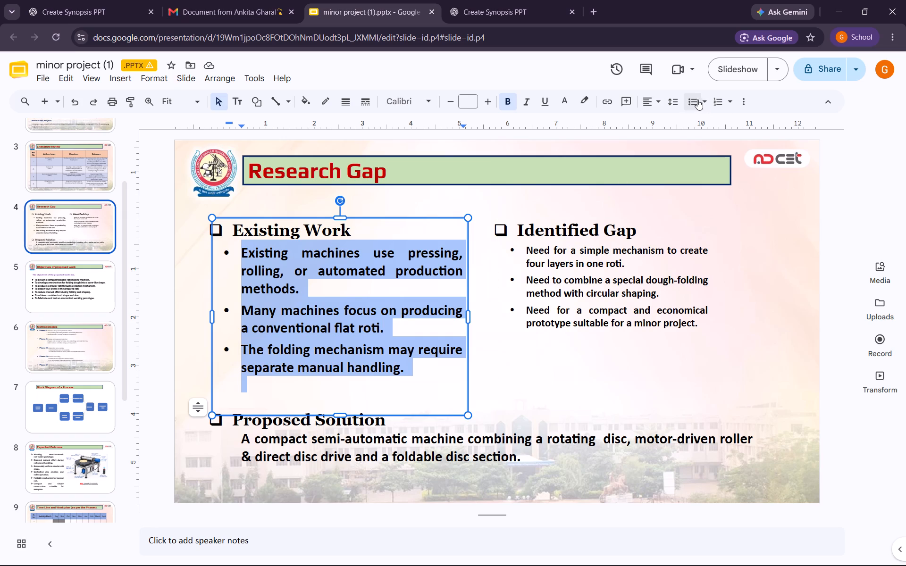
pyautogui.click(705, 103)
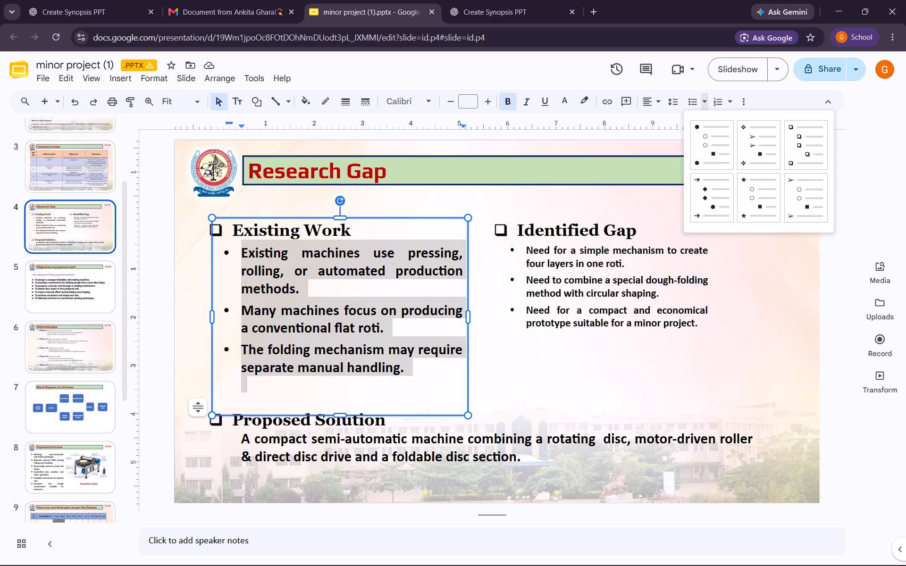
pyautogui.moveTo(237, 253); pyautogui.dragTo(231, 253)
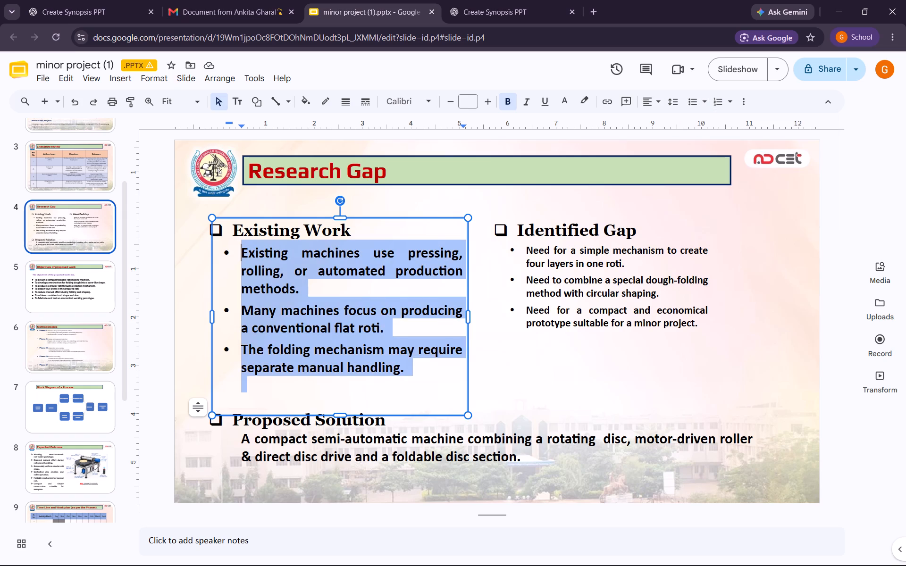
# Enlarge all three bullet markers under Existing Work on the Research Gap slide to font size 28.
pyautogui.moveTo(231, 253); pyautogui.dragTo(225, 253)
pyautogui.tripleClick(225, 253)
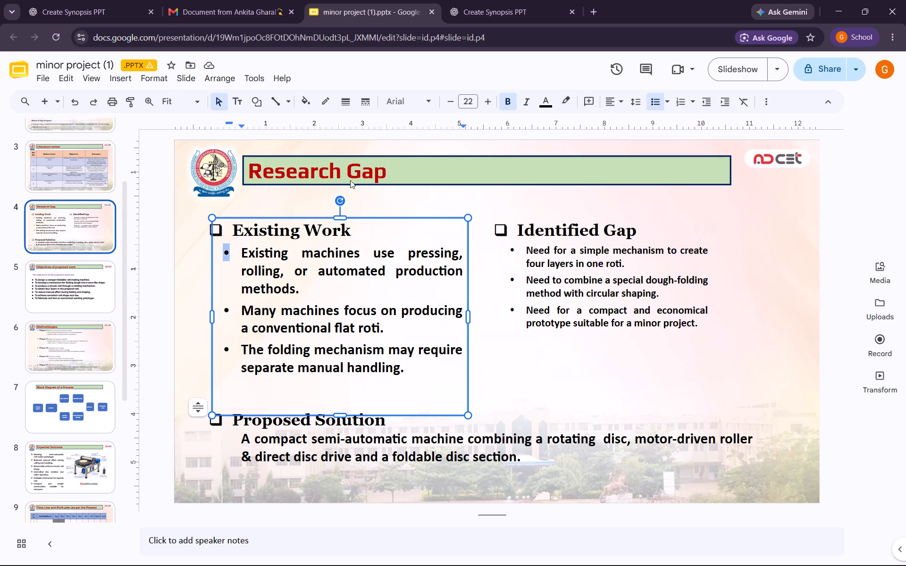
pyautogui.click(488, 102)
pyautogui.click(488, 102)
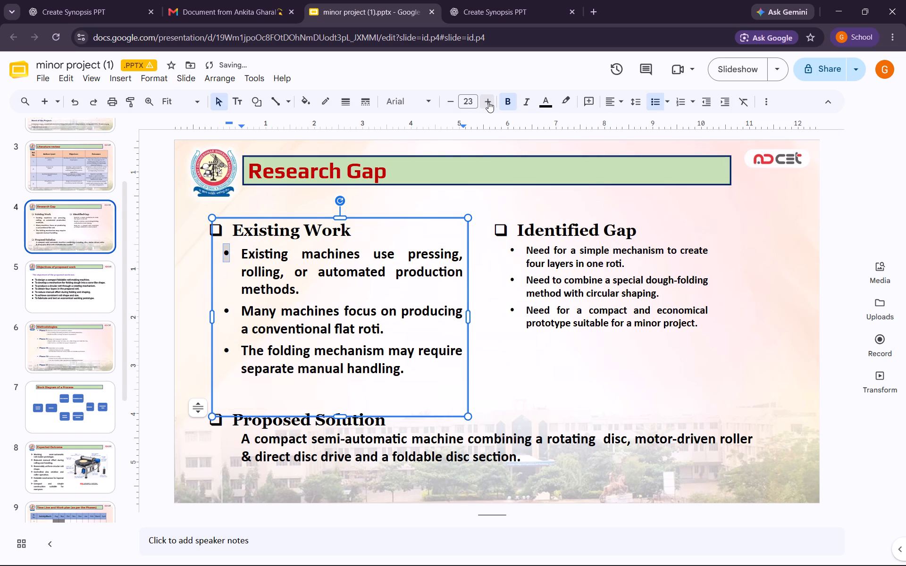
pyautogui.click(488, 102)
pyautogui.tripleClick(488, 102)
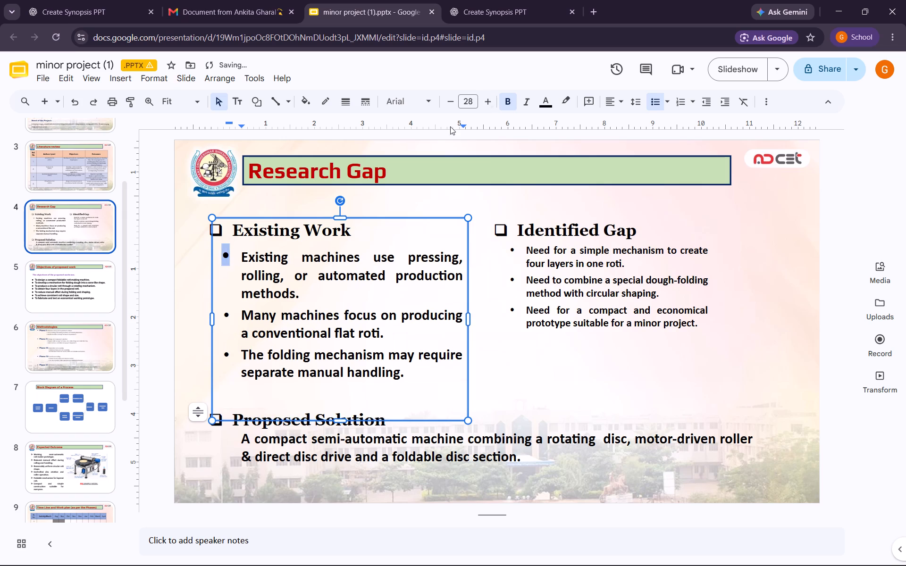
pyautogui.click(229, 317)
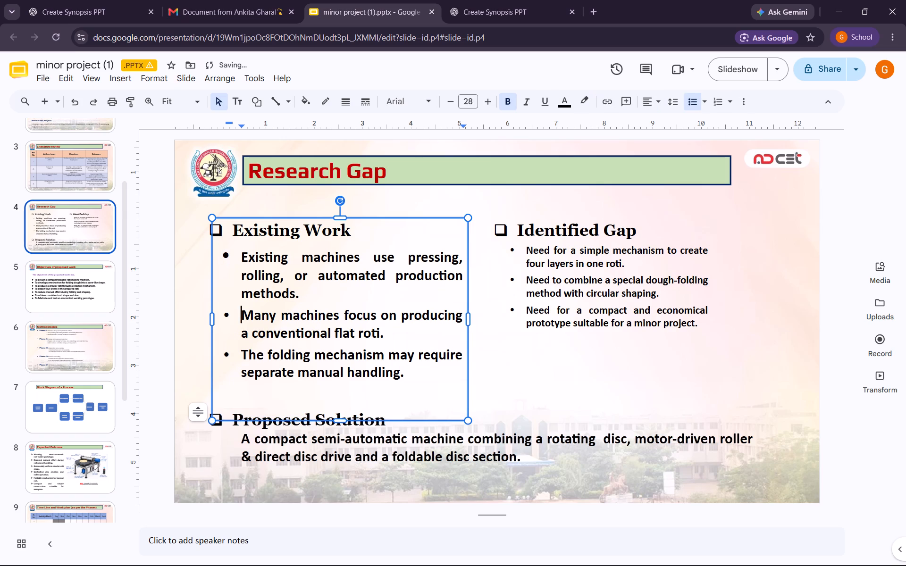
pyautogui.doubleClick(226, 316)
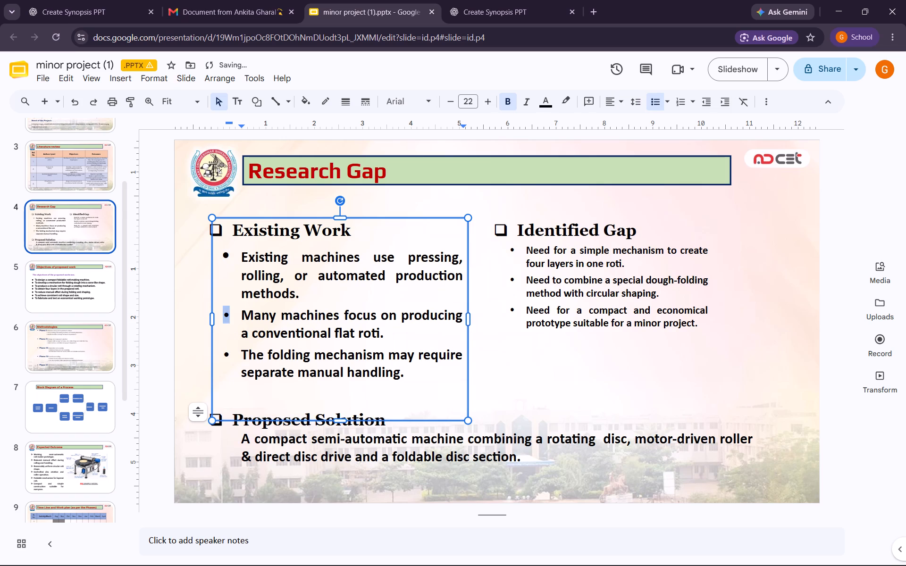
pyautogui.doubleClick(226, 316)
pyautogui.click(226, 316)
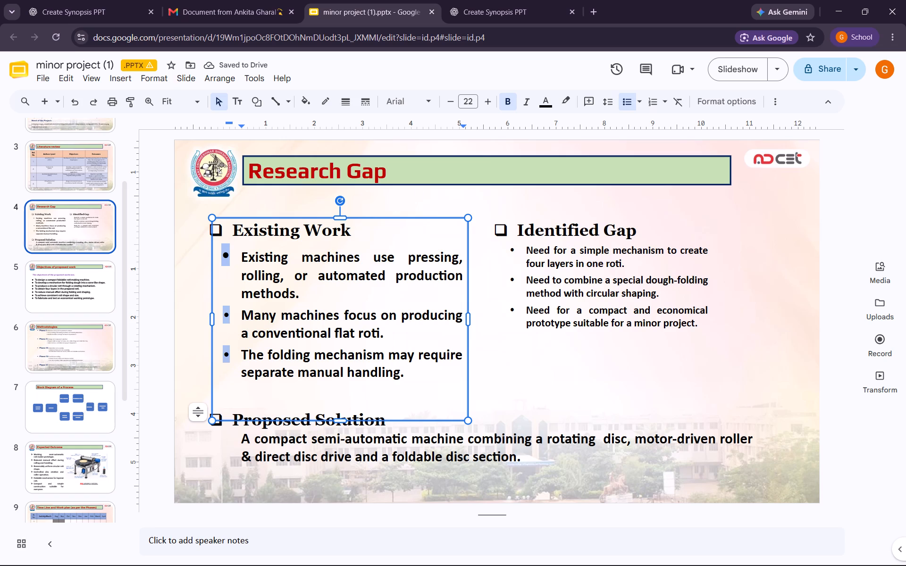
pyautogui.click(471, 101)
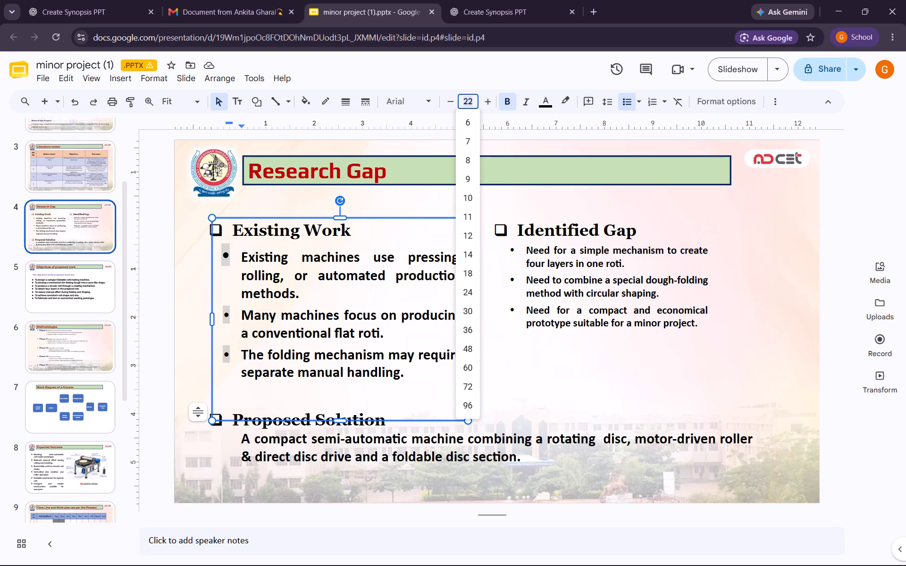
pyautogui.write('28')
pyautogui.press('Return')
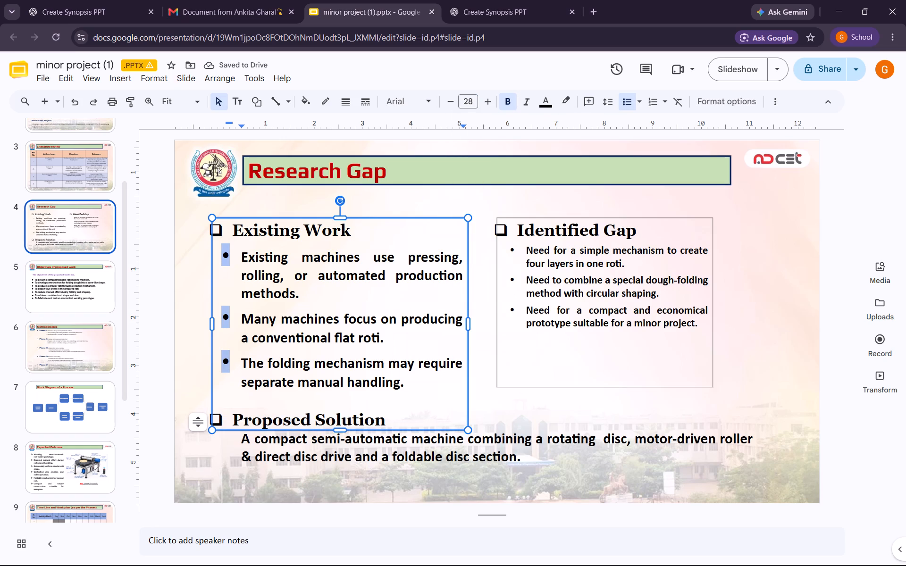
# Set the three Identified Gap bullets to font size 22 and widen their text box toward the slide's right edge.
pyautogui.moveTo(528, 251); pyautogui.dragTo(619, 311)
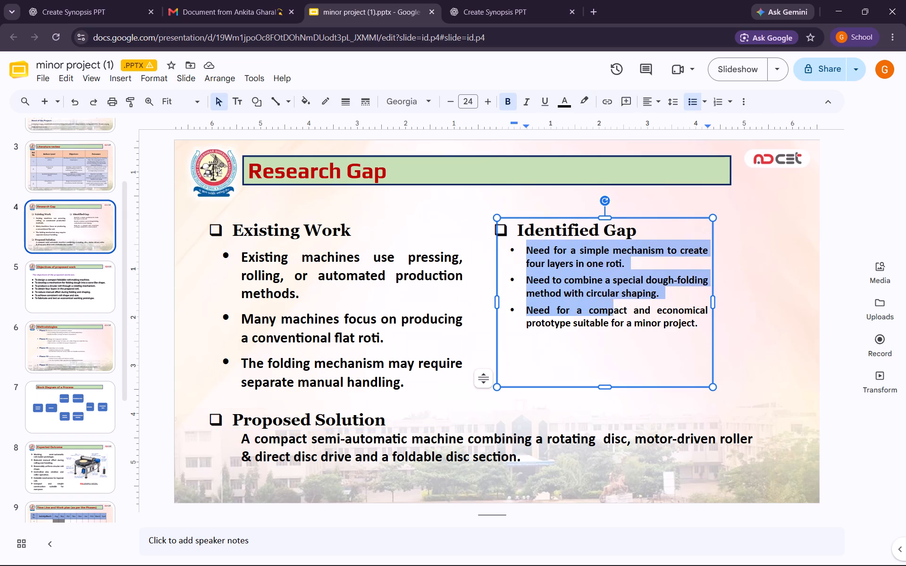
pyautogui.moveTo(619, 311); pyautogui.dragTo(672, 337)
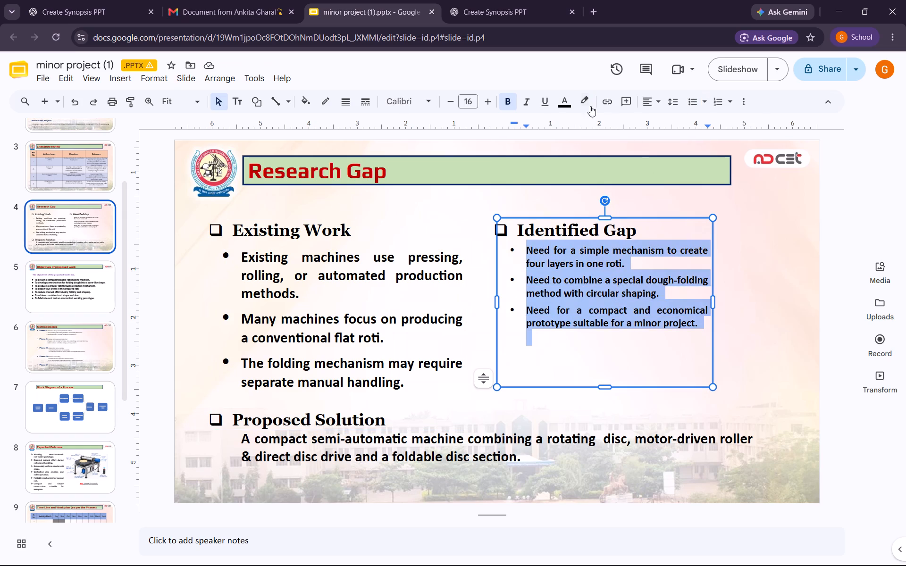
pyautogui.click(468, 104)
pyautogui.write('22')
pyautogui.press('Return')
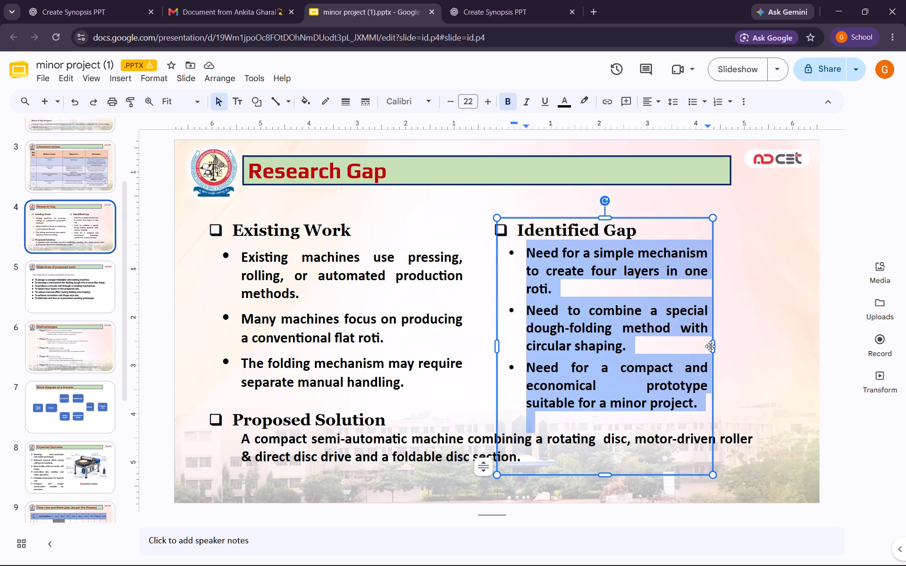
pyautogui.moveTo(714, 345); pyautogui.dragTo(793, 326)
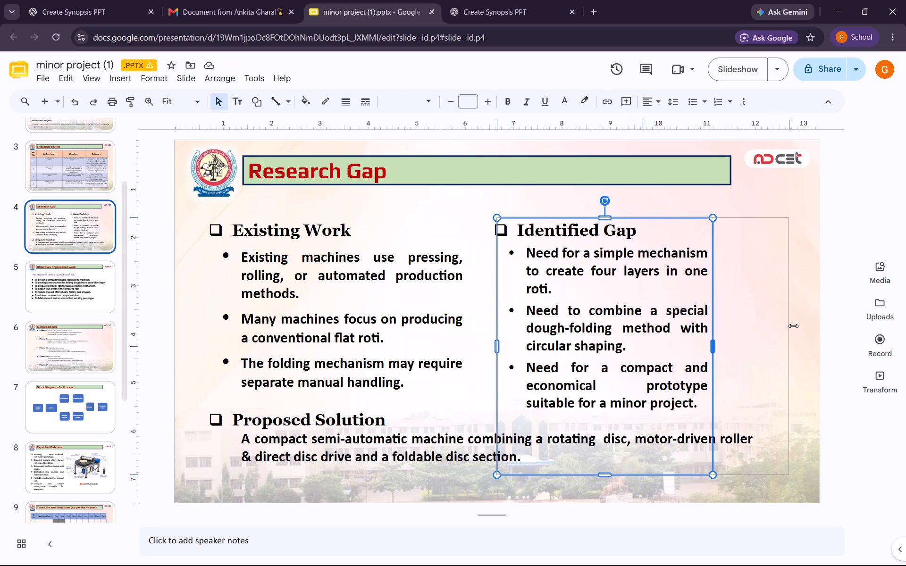
pyautogui.moveTo(793, 326); pyautogui.dragTo(796, 325)
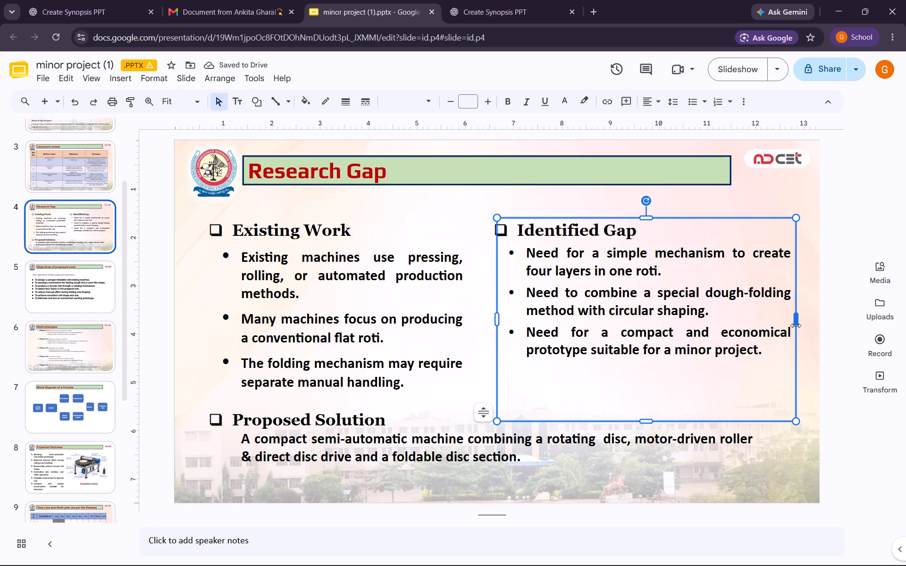
# Enlarge the three Identified Gap bullet markers to size 28, matching those under Existing Work.
pyautogui.click(513, 252)
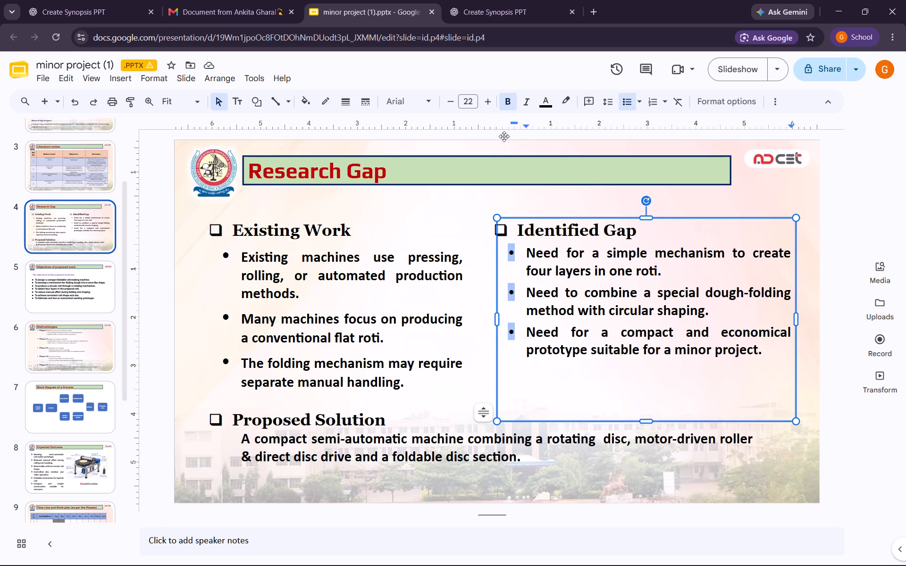
pyautogui.click(469, 99)
pyautogui.write('28')
pyautogui.press('Return')
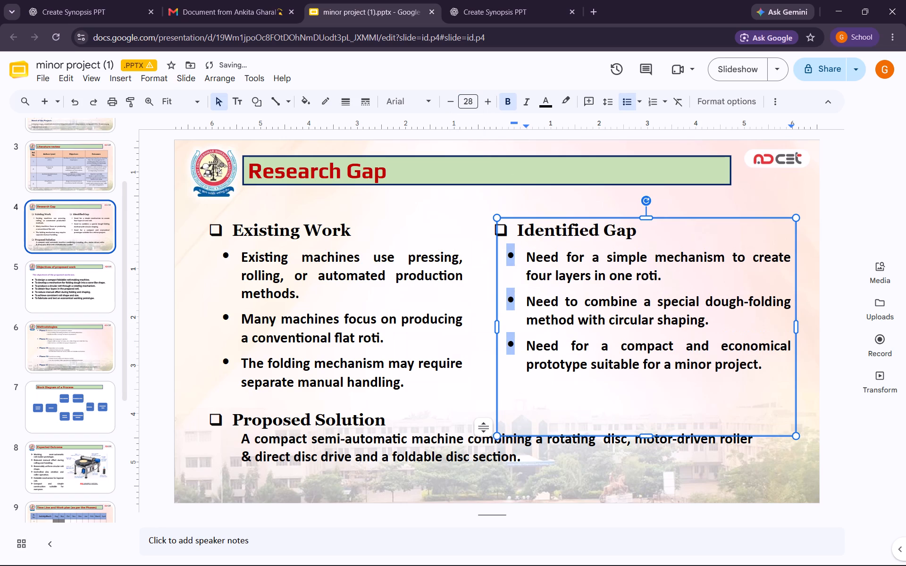
pyautogui.click(612, 458)
pyautogui.click(619, 501)
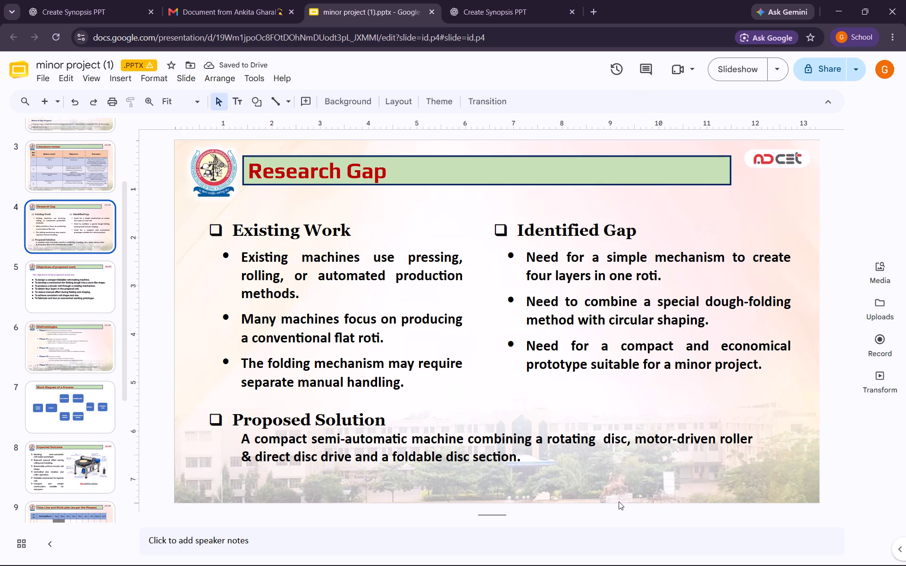
# On the Introduction/Need slide, try the Lexend font on the process line under Traditional Technologies, replacing it with Lobster.
pyautogui.scroll(1, 80, 148)
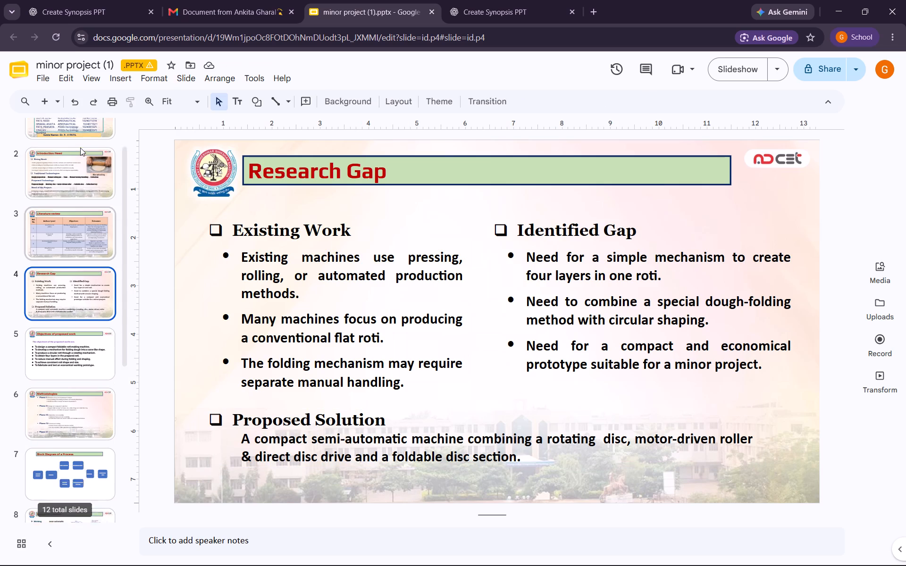
pyautogui.scroll(1, 80, 148)
pyautogui.click(76, 175)
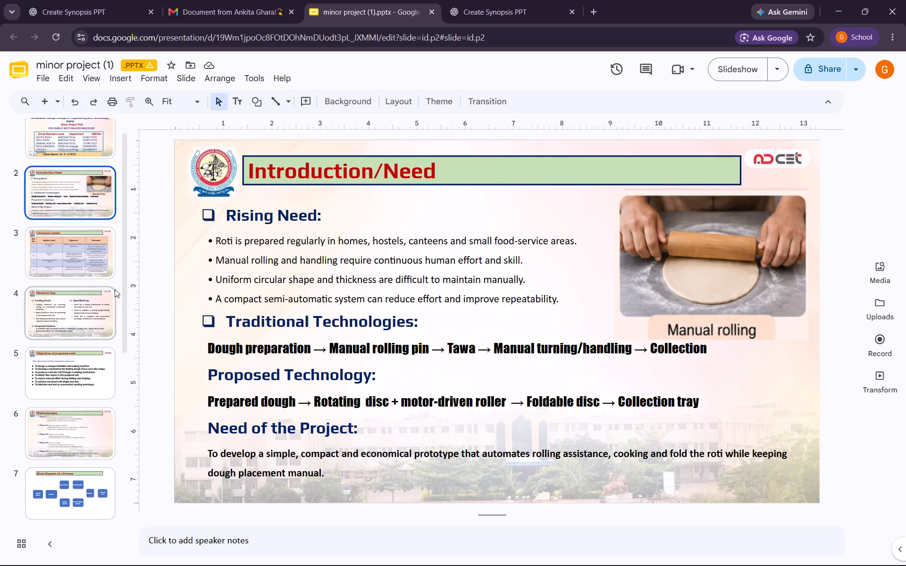
pyautogui.moveTo(209, 348); pyautogui.dragTo(262, 347)
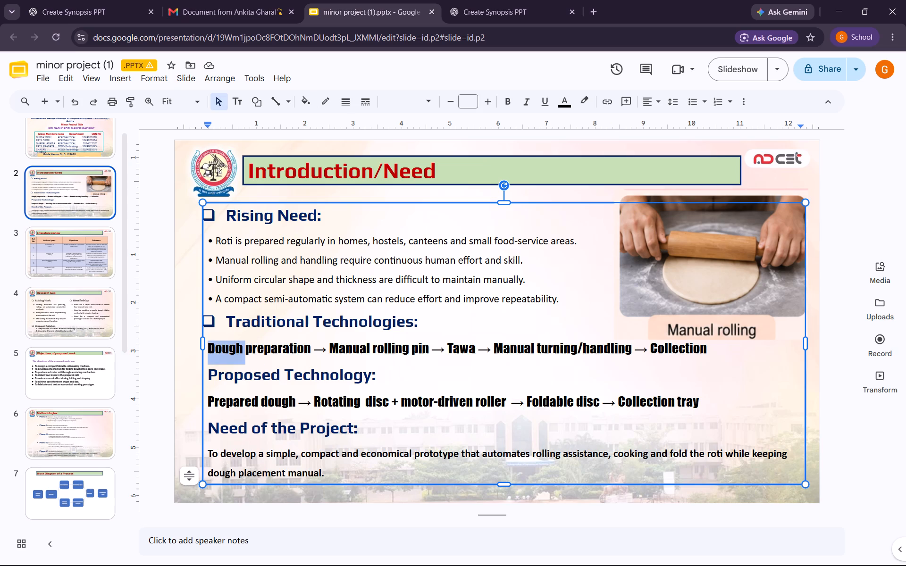
pyautogui.moveTo(262, 347); pyautogui.dragTo(708, 354)
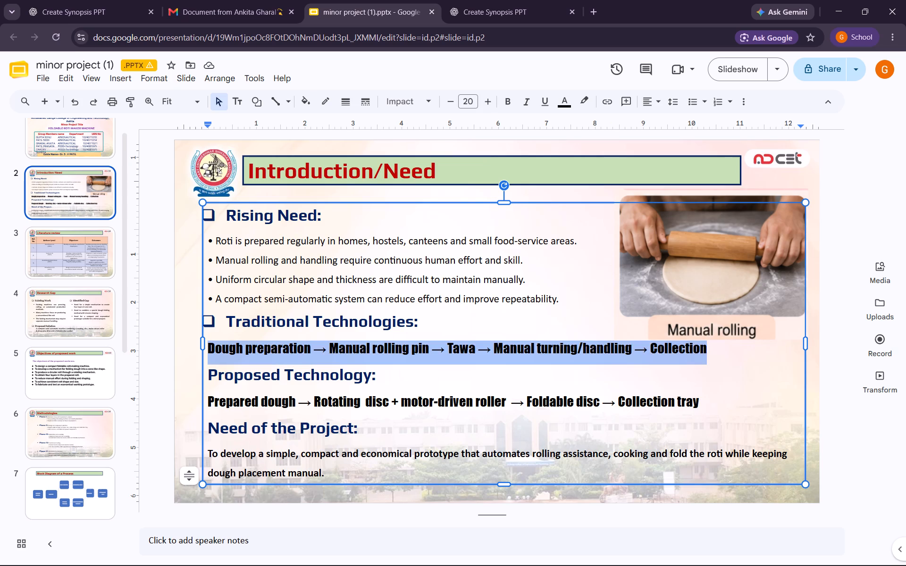
pyautogui.click(429, 102)
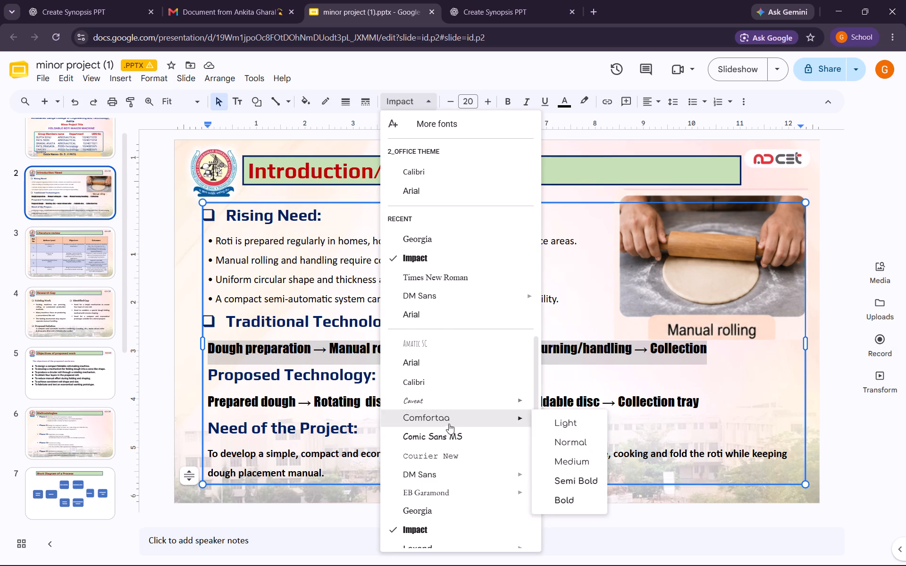
pyautogui.scroll(-3, 444, 519)
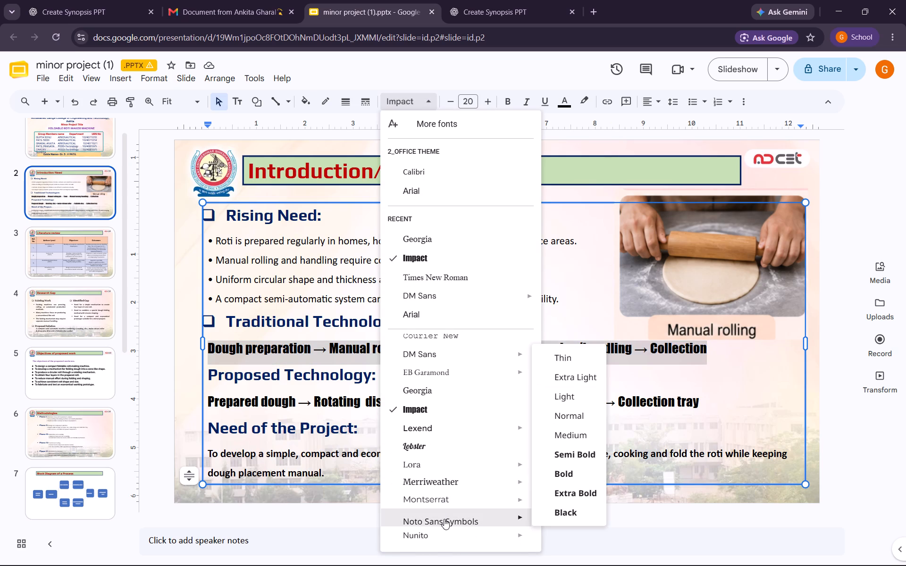
pyautogui.click(426, 424)
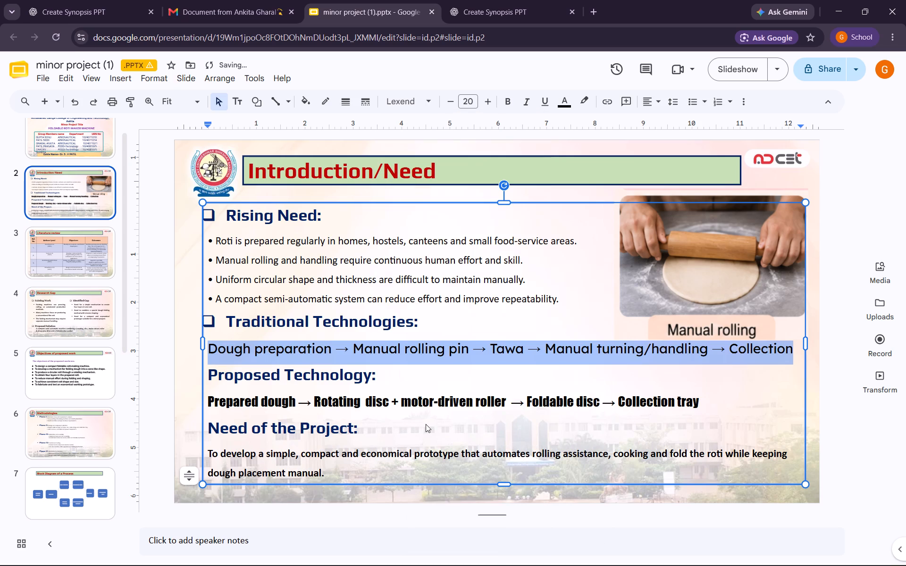
pyautogui.click(427, 94)
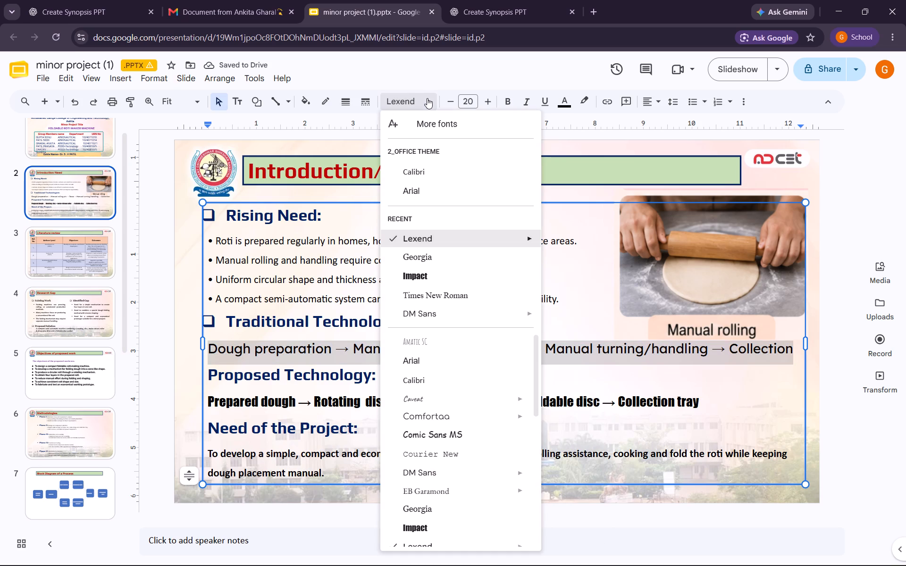
pyautogui.scroll(-3, 458, 471)
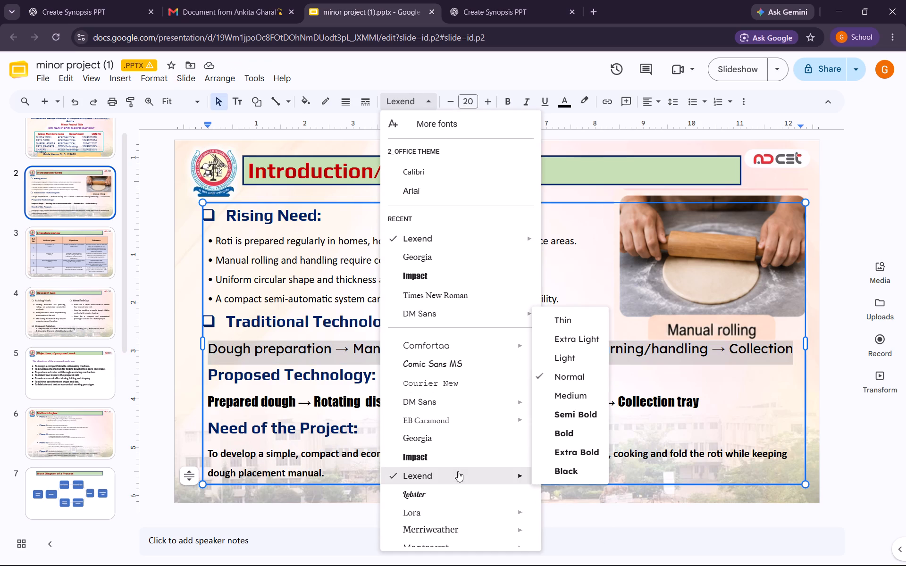
pyautogui.scroll(-1, 458, 471)
pyautogui.click(430, 460)
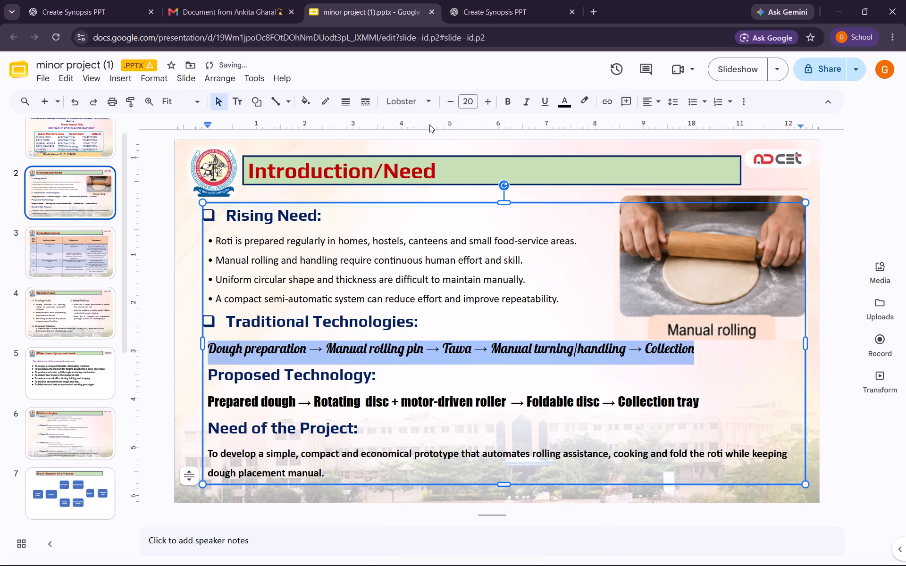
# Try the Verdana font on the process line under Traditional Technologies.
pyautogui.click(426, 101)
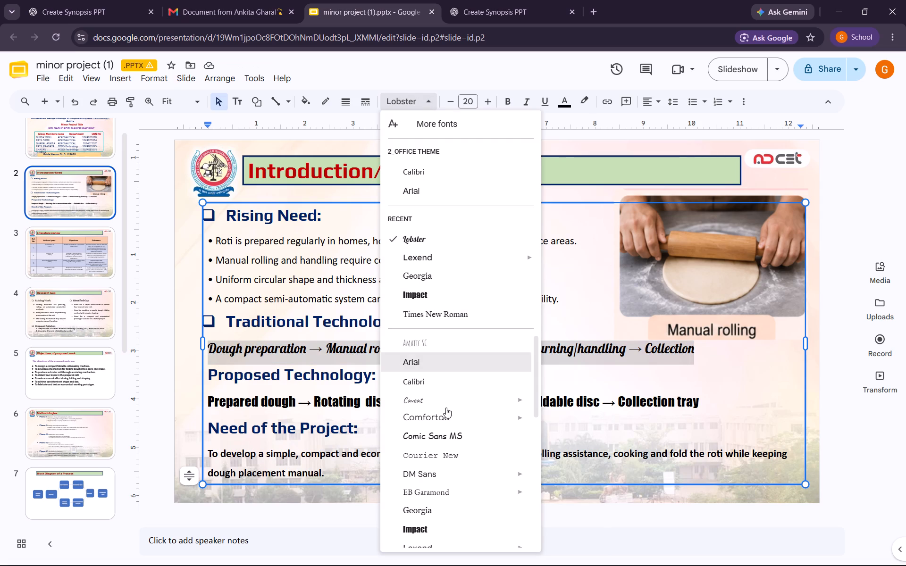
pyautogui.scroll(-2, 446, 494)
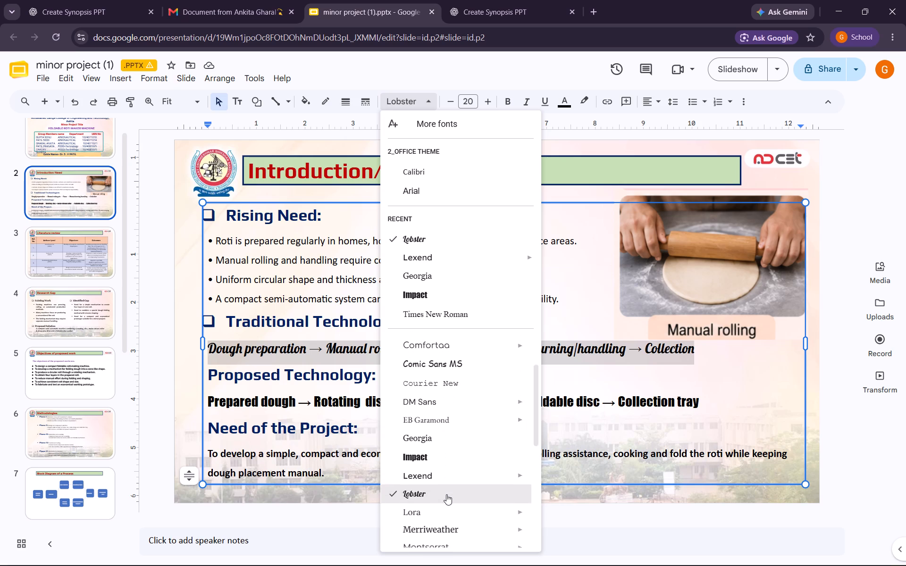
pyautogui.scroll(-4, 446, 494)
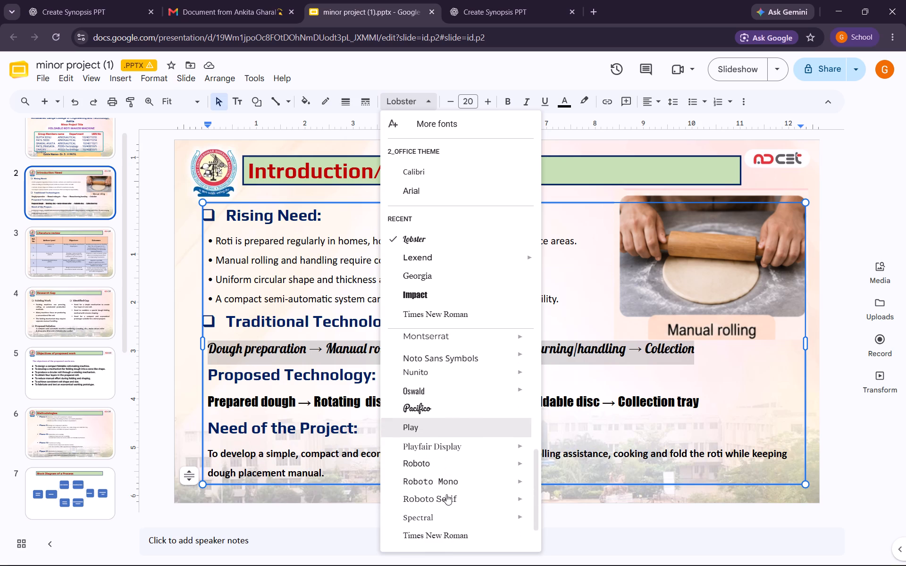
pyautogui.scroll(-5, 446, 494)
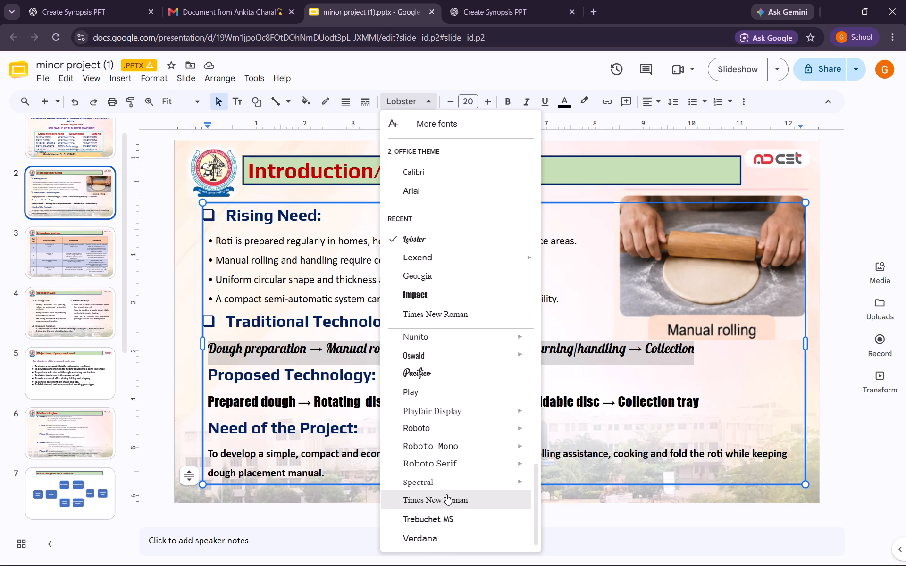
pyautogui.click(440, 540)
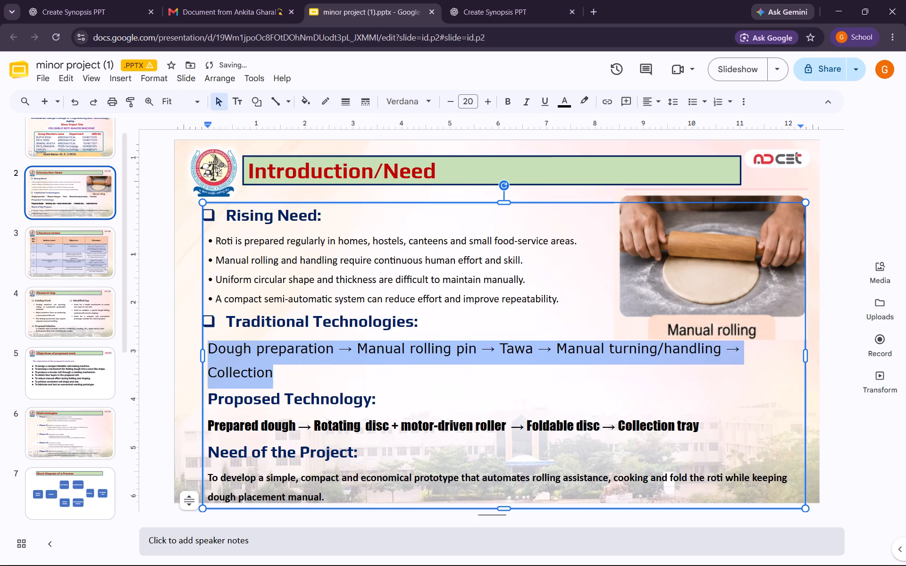
# Make the process line under Traditional Technologies bold and set its font to Calibri.
pyautogui.click(511, 106)
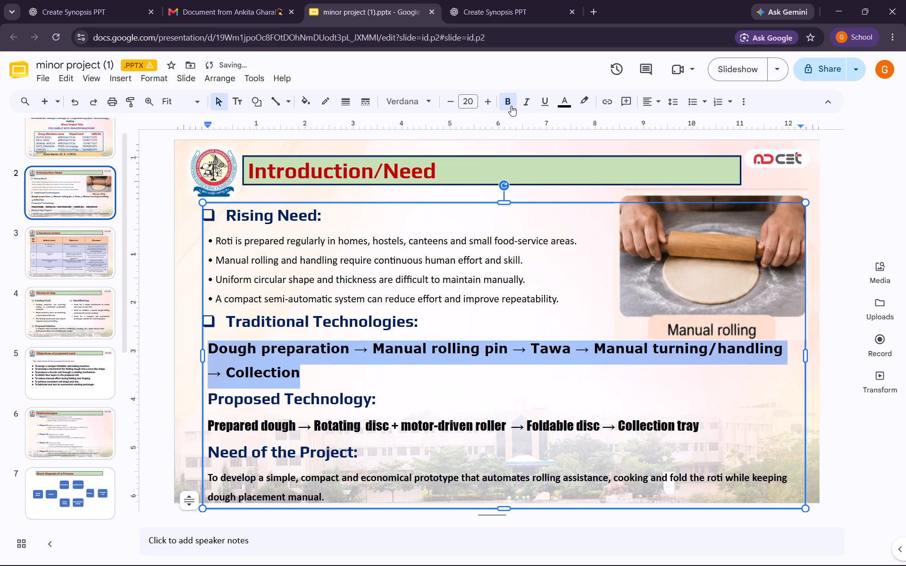
pyautogui.click(428, 98)
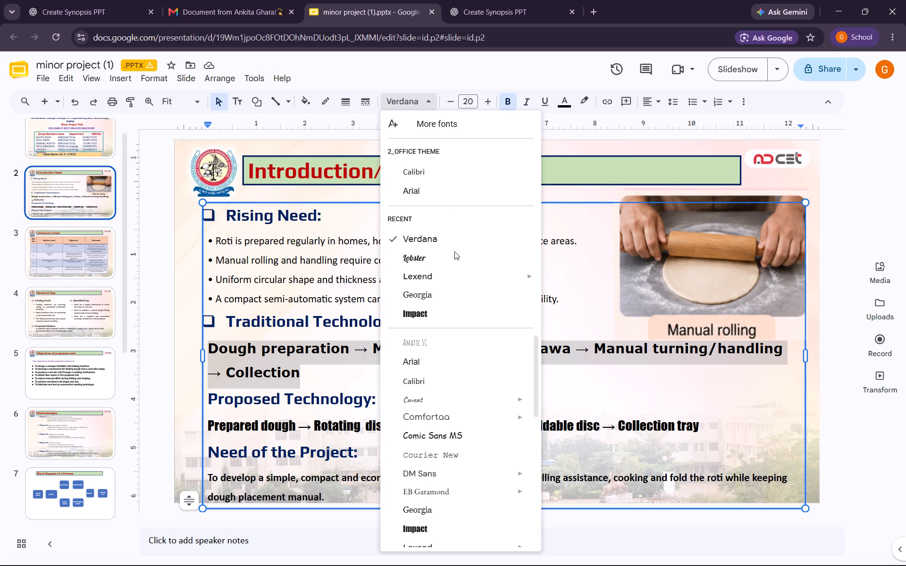
pyautogui.click(441, 385)
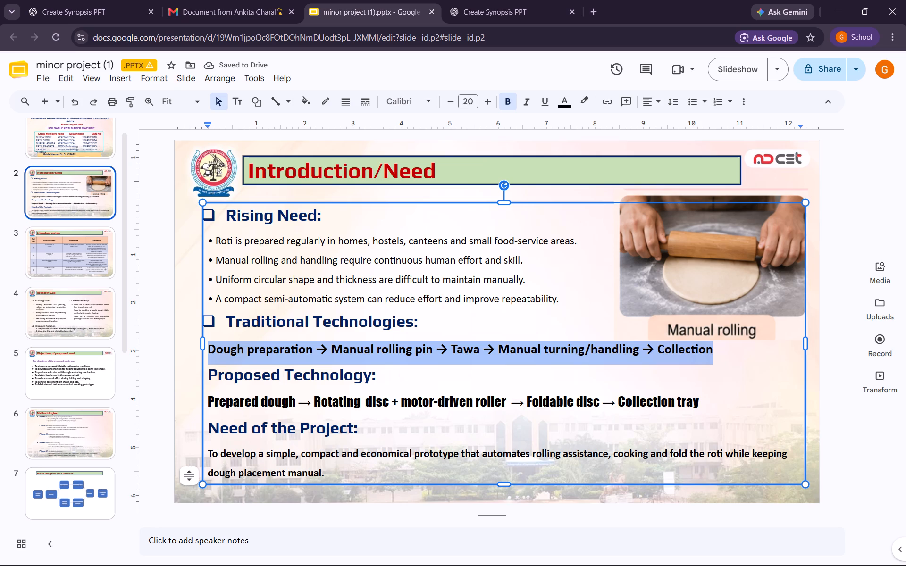
# Set the process line under Proposed Technology to Calibri and make it bold.
pyautogui.moveTo(207, 399); pyautogui.dragTo(264, 399)
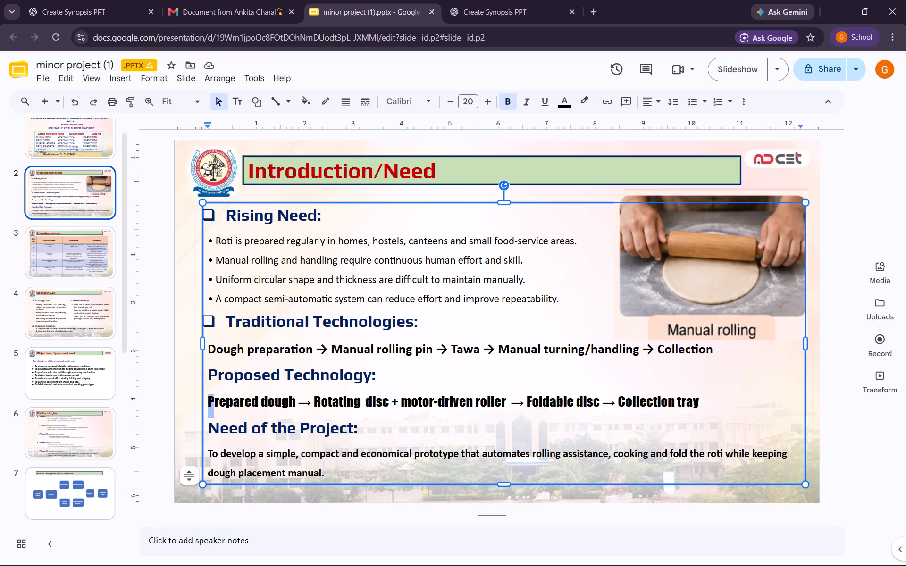
pyautogui.moveTo(264, 399); pyautogui.dragTo(711, 401)
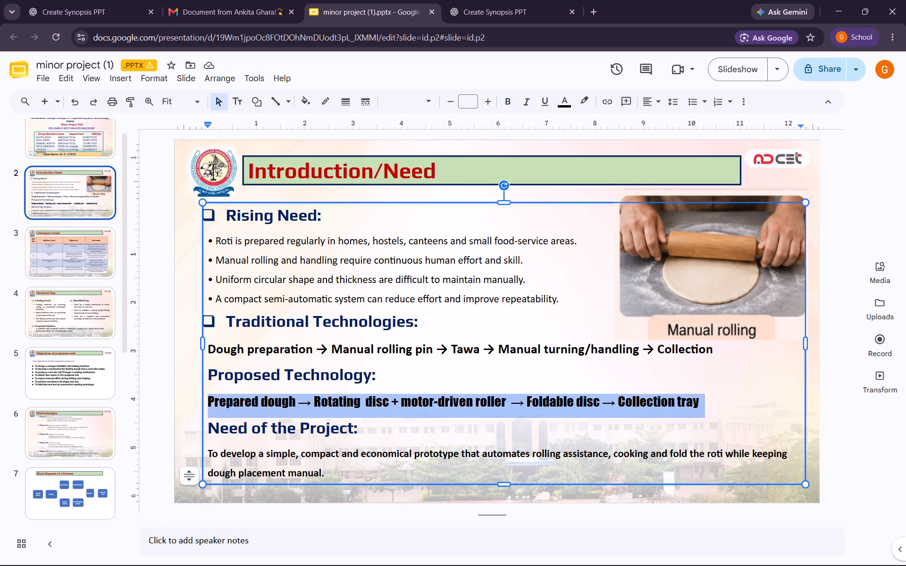
pyautogui.click(433, 102)
pyautogui.click(427, 244)
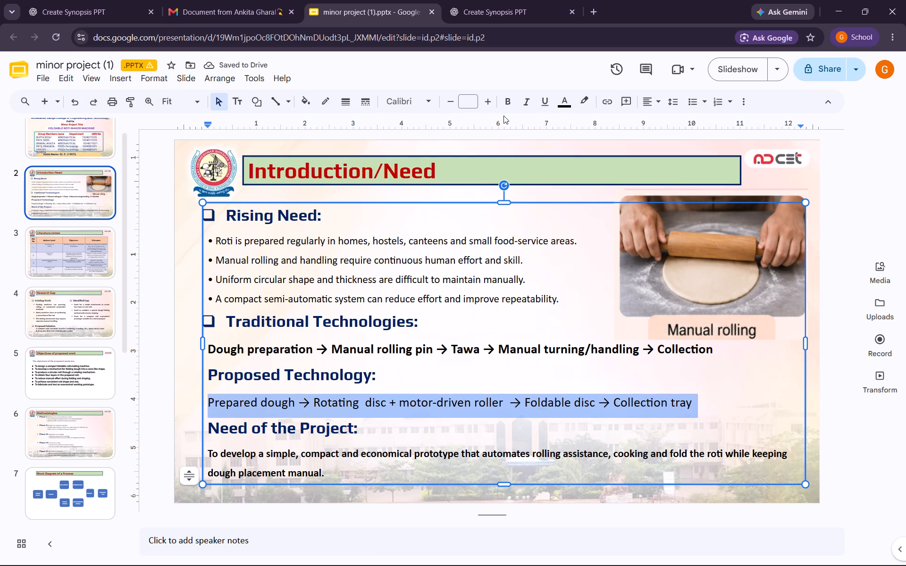
pyautogui.click(511, 99)
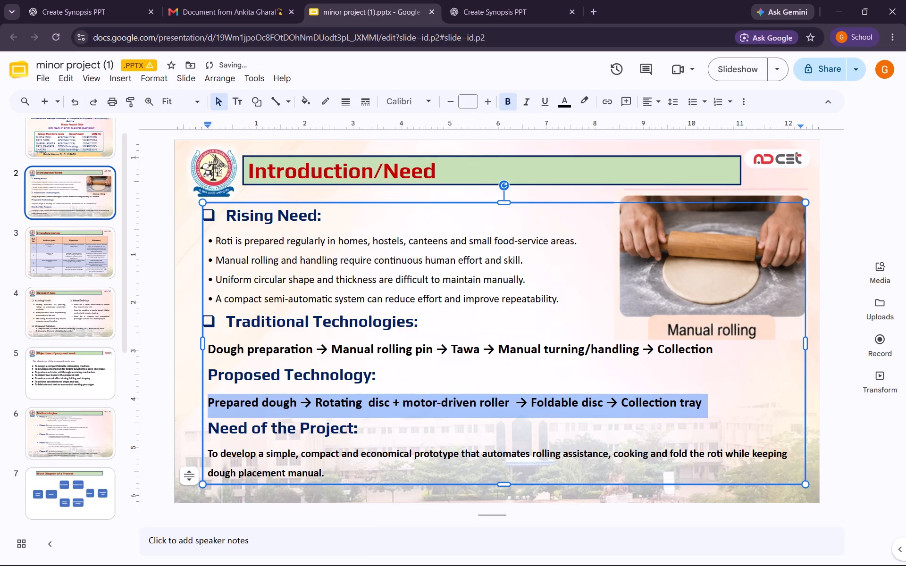
pyautogui.click(188, 363)
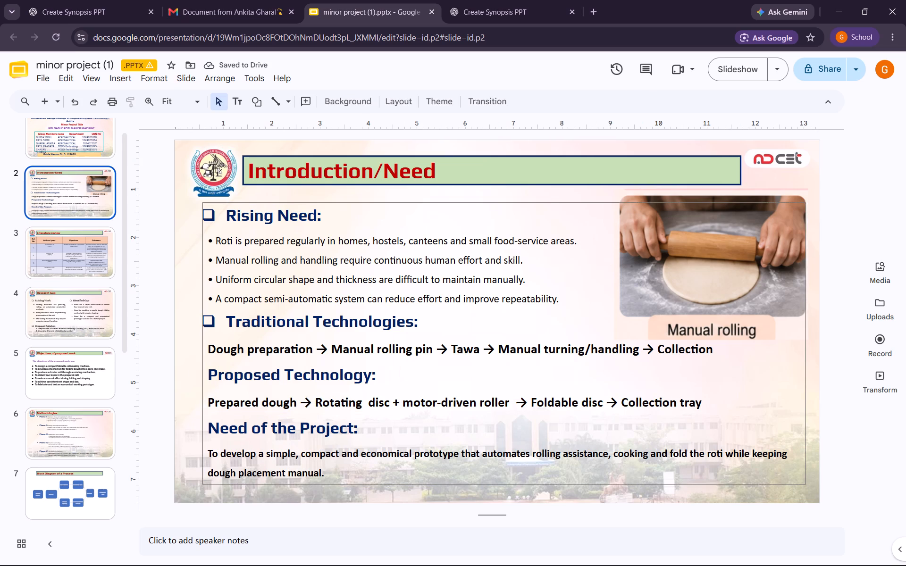
# Set the paragraph under Need of the Project to Calibri at font size 20.
pyautogui.moveTo(209, 453); pyautogui.dragTo(299, 474)
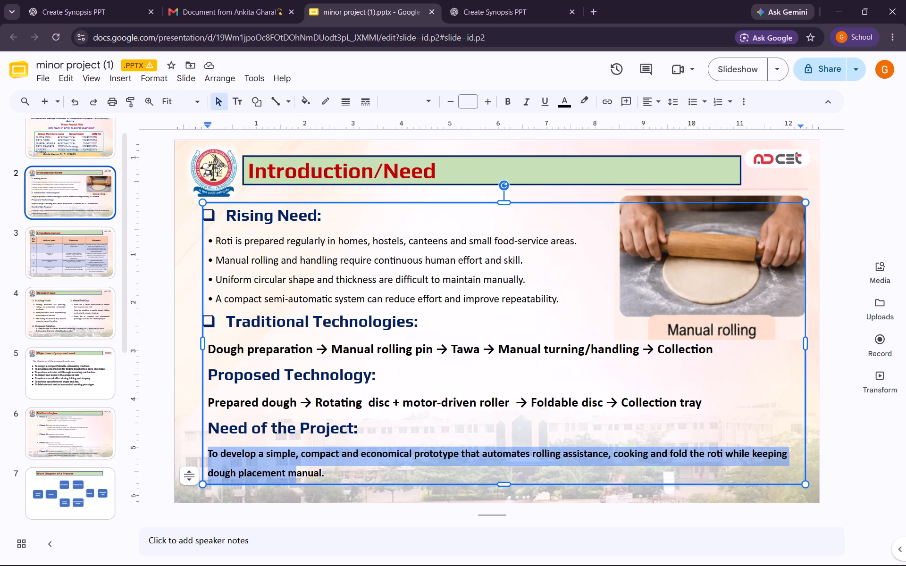
pyautogui.moveTo(299, 474); pyautogui.dragTo(334, 482)
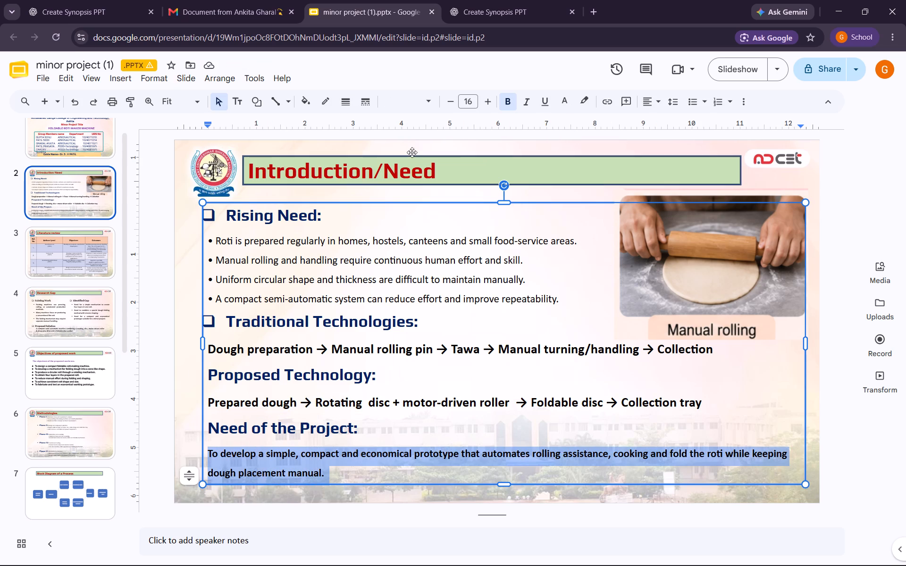
pyautogui.click(423, 98)
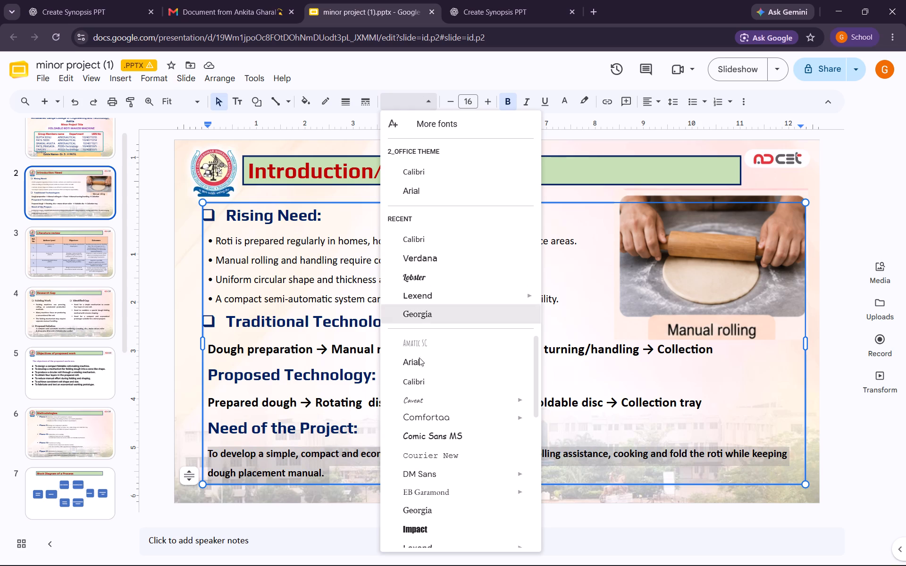
pyautogui.click(429, 244)
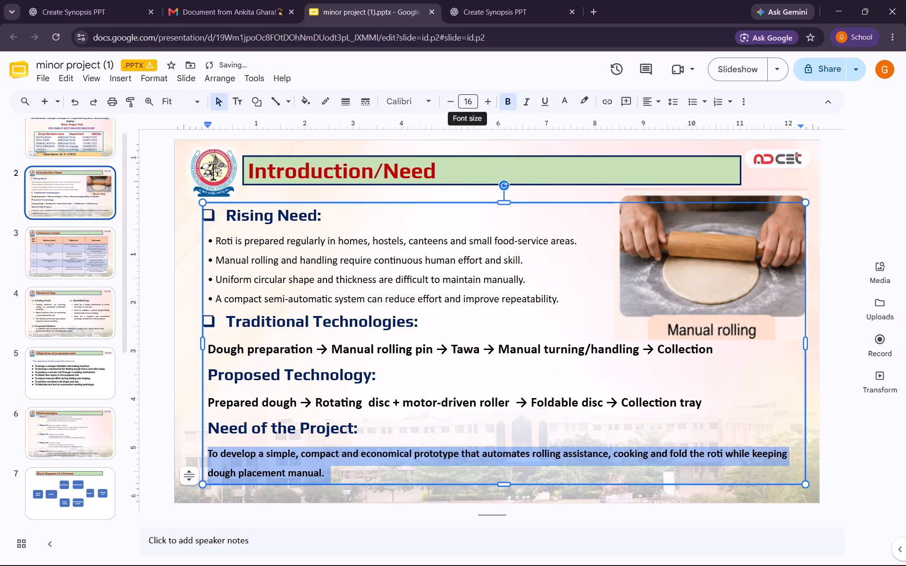
pyautogui.moveTo(270, 354); pyautogui.dragTo(335, 353)
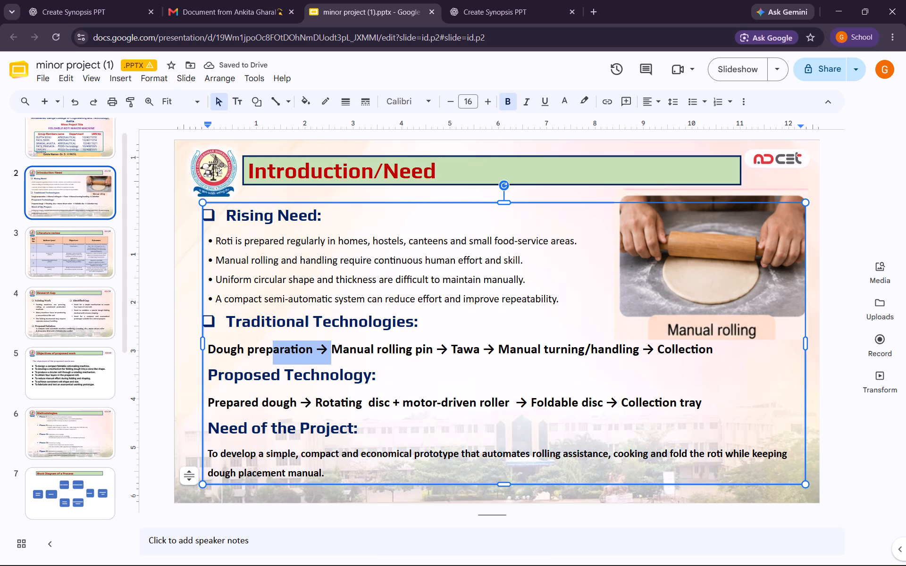
pyautogui.moveTo(335, 353); pyautogui.dragTo(336, 353)
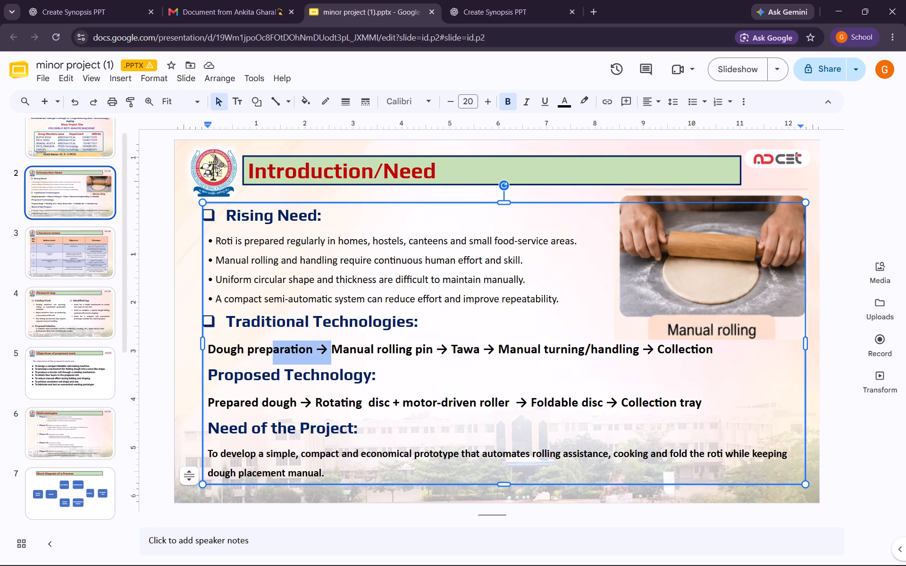
pyautogui.moveTo(210, 450); pyautogui.dragTo(217, 453)
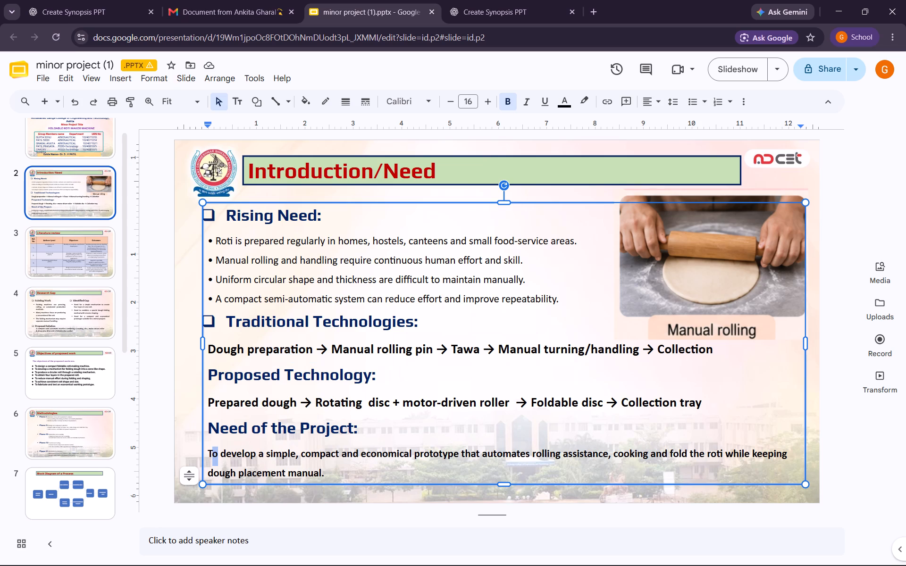
pyautogui.moveTo(207, 450); pyautogui.dragTo(336, 484)
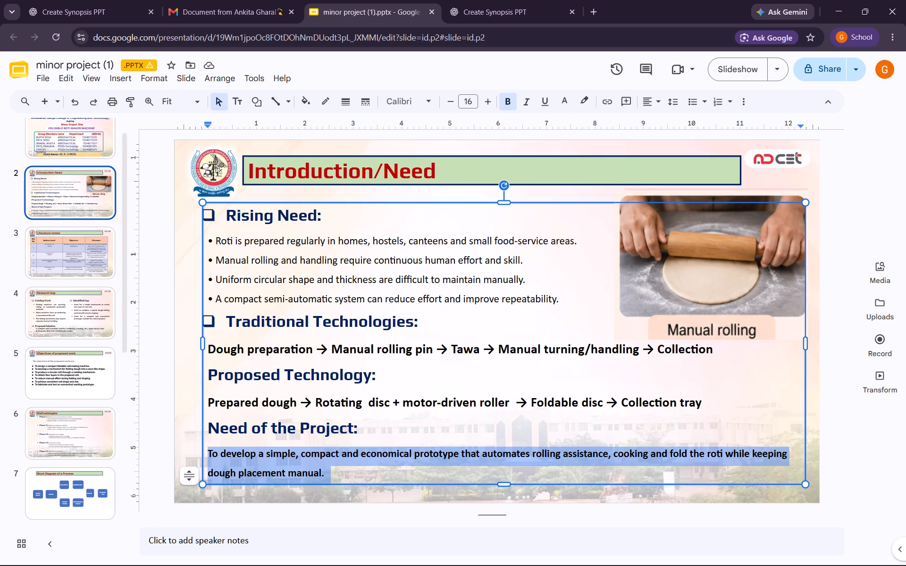
pyautogui.click(468, 103)
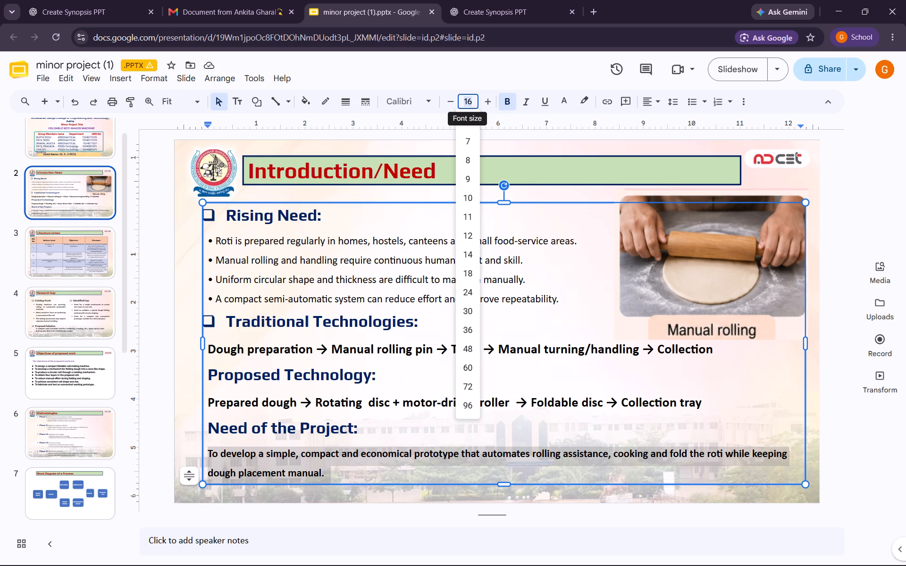
pyautogui.write('20')
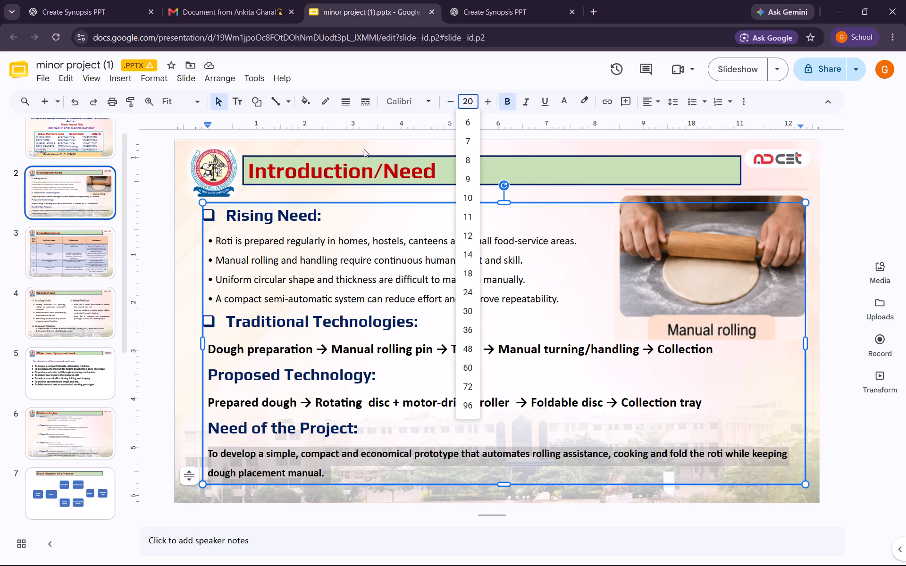
pyautogui.press('Return')
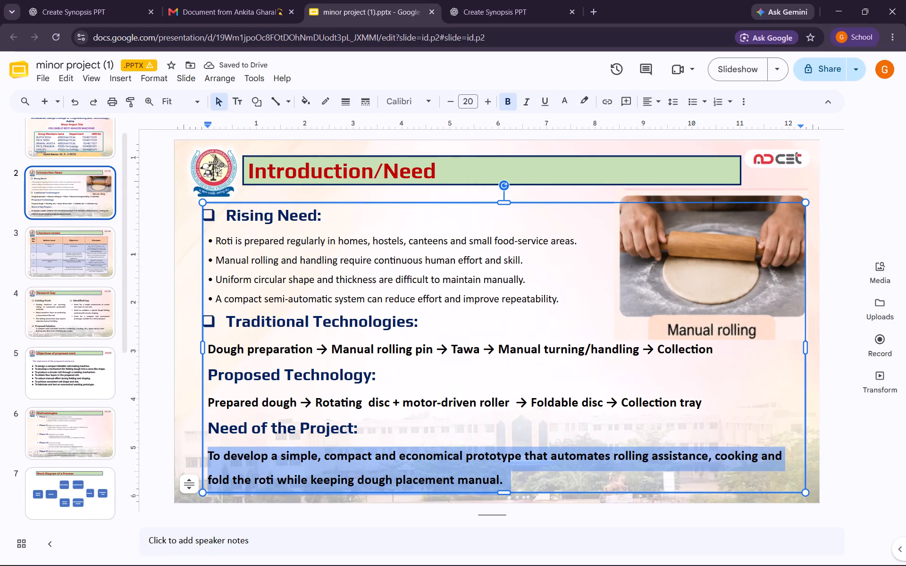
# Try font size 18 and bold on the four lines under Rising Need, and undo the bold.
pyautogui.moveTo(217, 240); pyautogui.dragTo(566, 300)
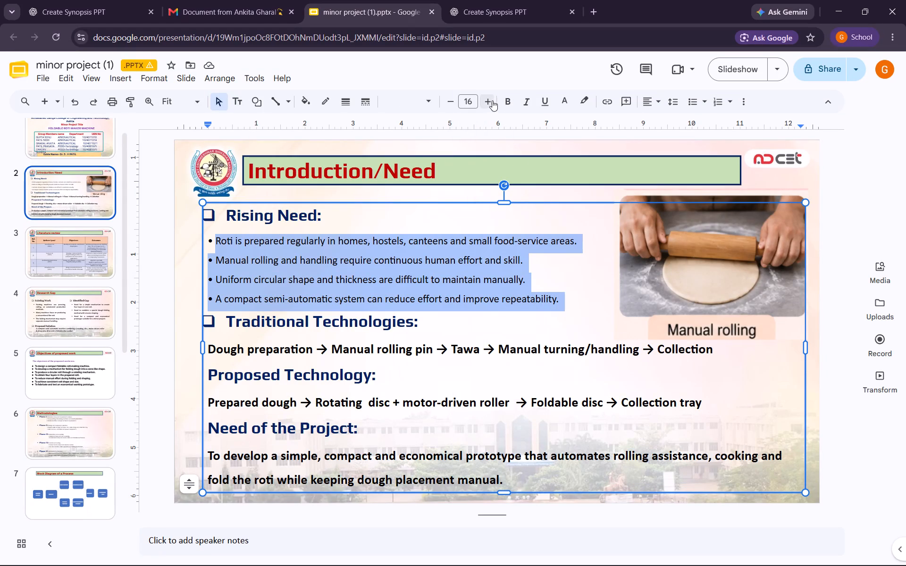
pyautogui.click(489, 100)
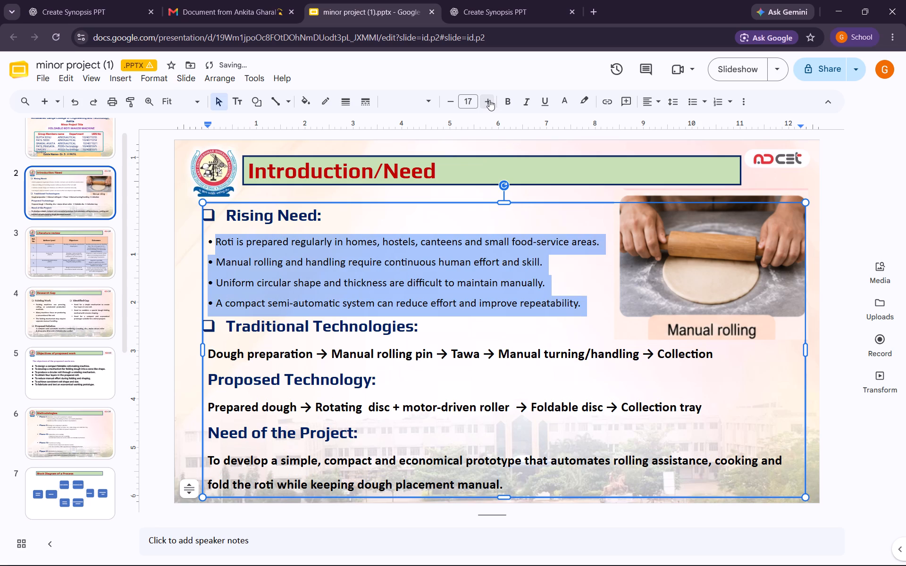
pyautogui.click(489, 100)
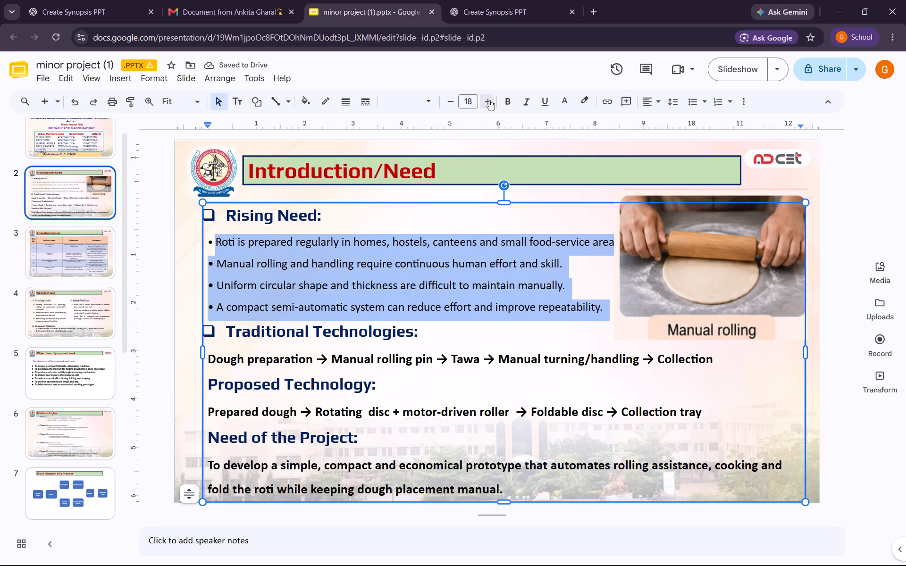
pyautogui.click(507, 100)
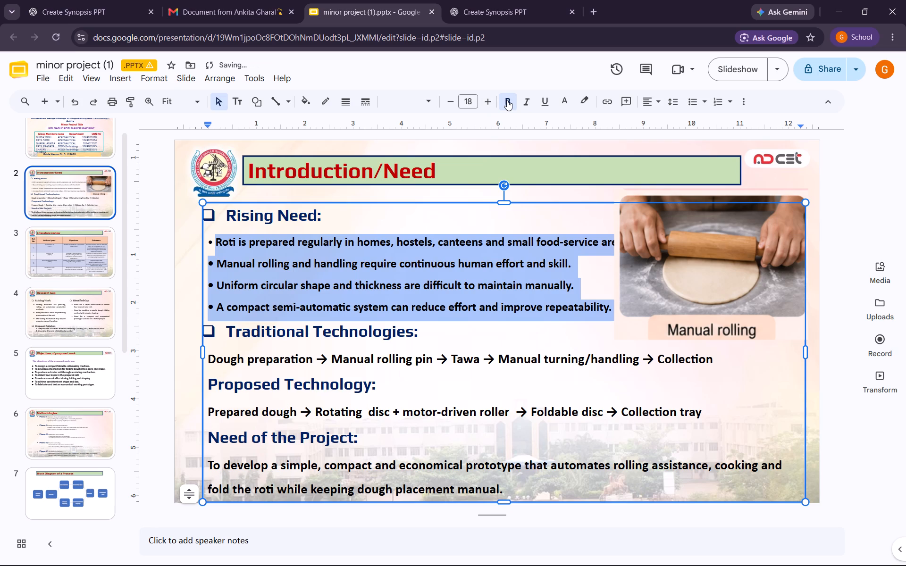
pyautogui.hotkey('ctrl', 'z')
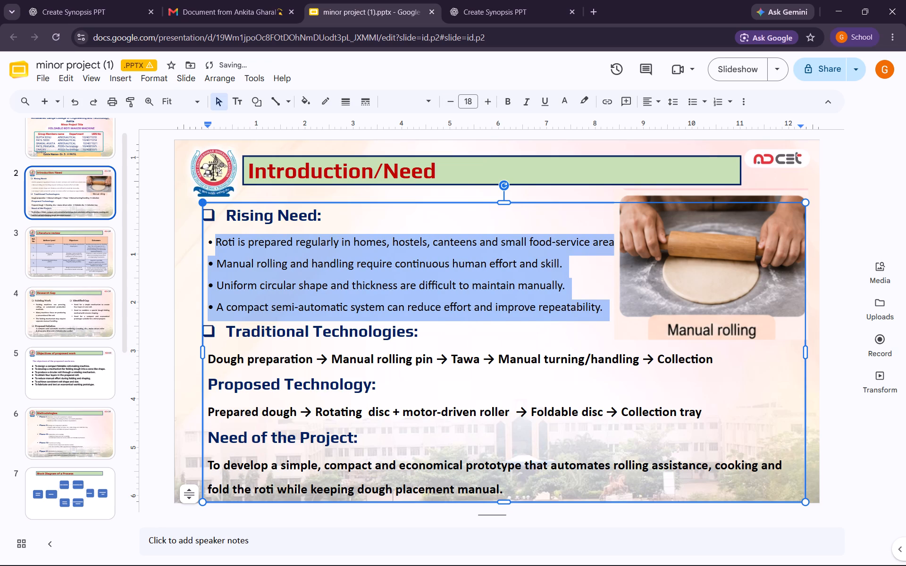
# Set the four lines under Rising Need, including their bullet markers, to font size 20.
pyautogui.moveTo(205, 242); pyautogui.dragTo(622, 315)
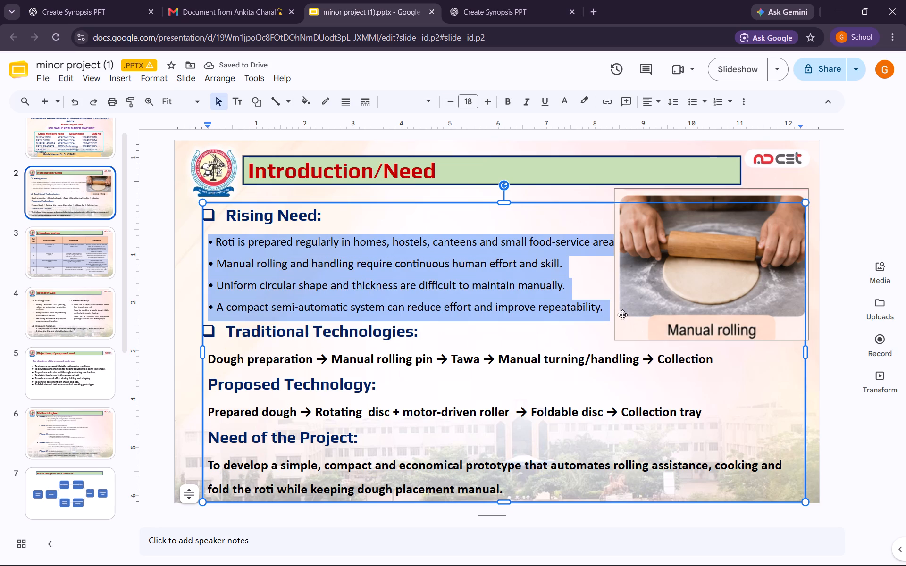
pyautogui.moveTo(622, 315); pyautogui.dragTo(615, 313)
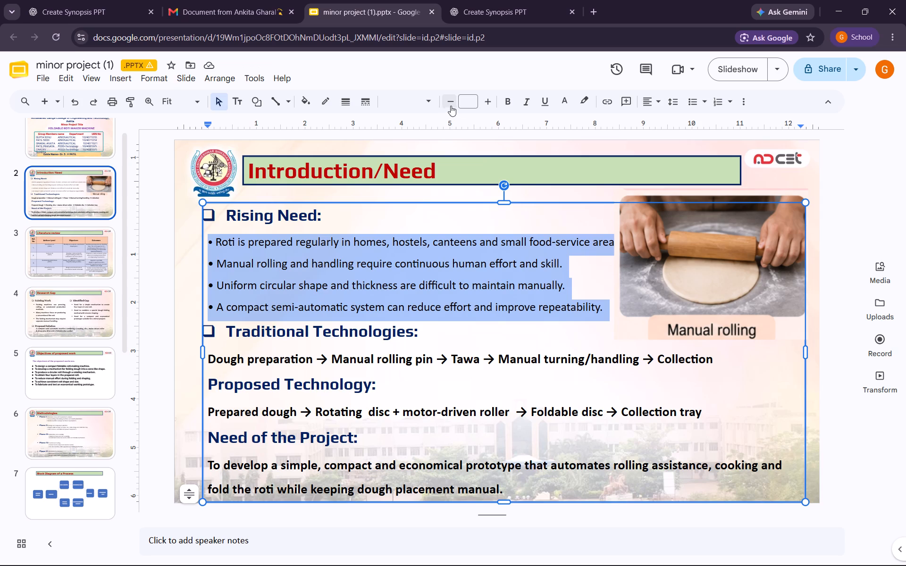
pyautogui.click(467, 101)
pyautogui.write('20')
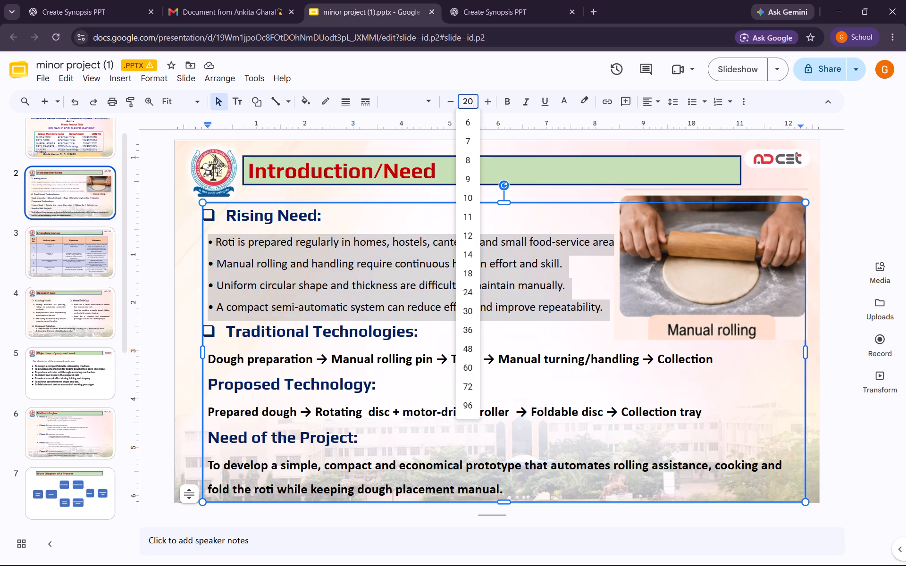
pyautogui.press('Return')
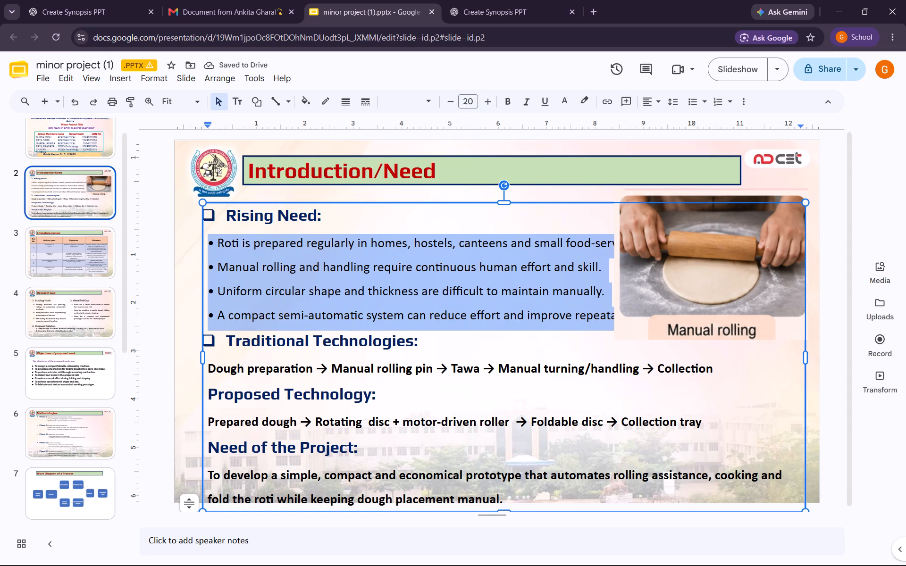
# Move the Introduction/Need slide's main text box slightly upward, closer to the title bar.
pyautogui.moveTo(429, 200); pyautogui.dragTo(428, 193)
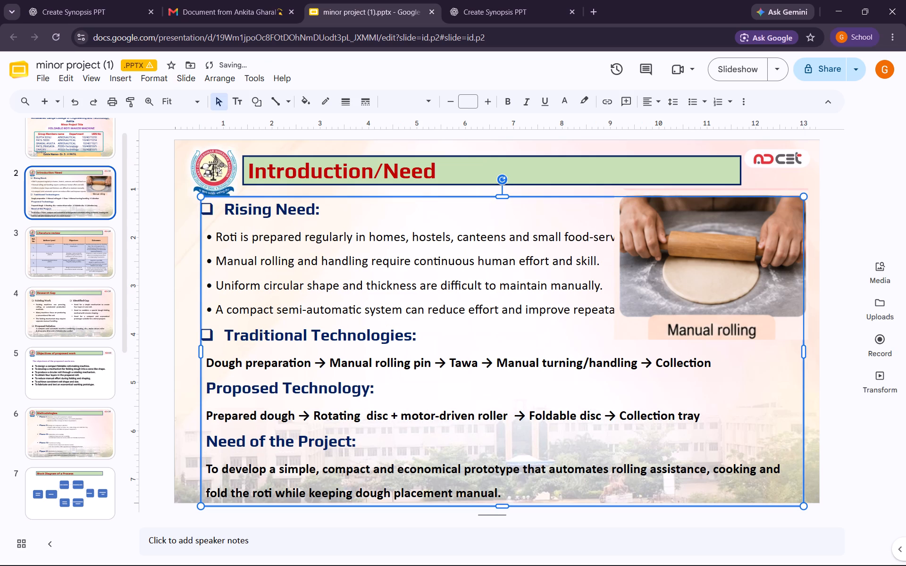
# Make the four lines under Rising Need bold on the Introduction/Need slide, including their bullet markers.
pyautogui.moveTo(216, 234); pyautogui.dragTo(567, 331)
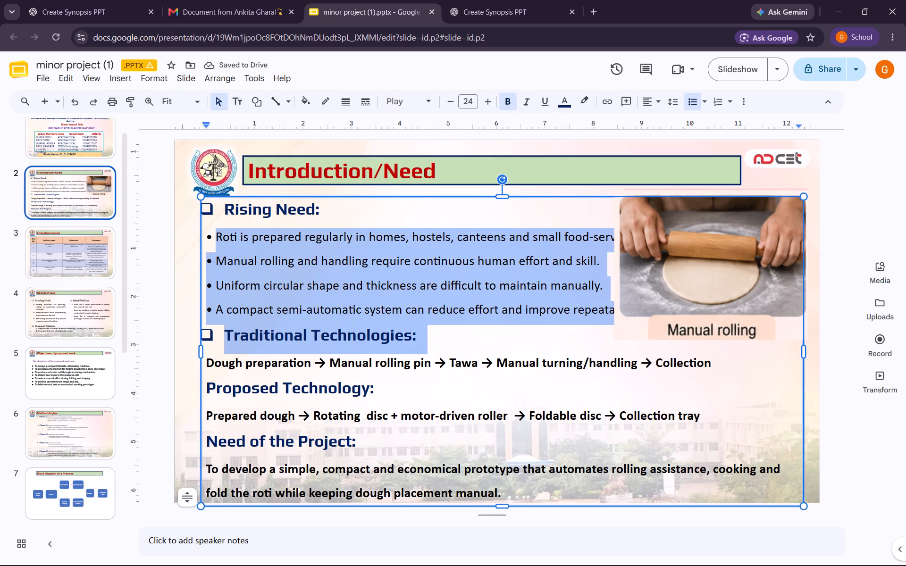
pyautogui.moveTo(567, 331); pyautogui.dragTo(620, 310)
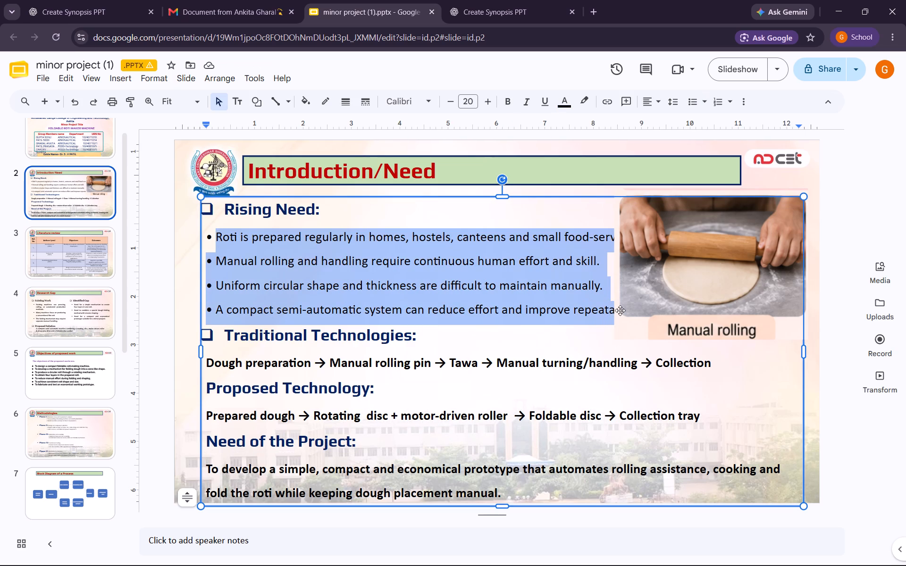
pyautogui.hotkey('ctrl', 'b')
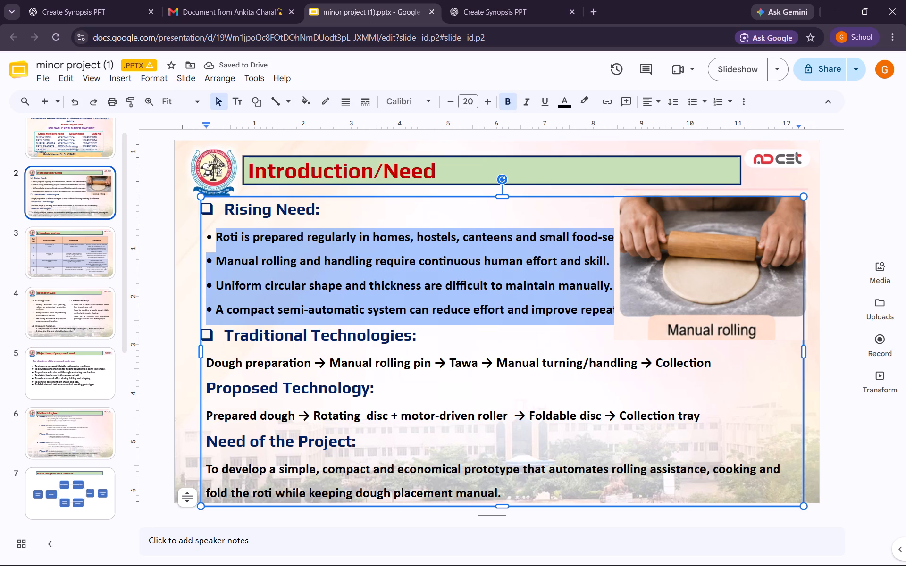
pyautogui.moveTo(207, 233); pyautogui.dragTo(241, 270)
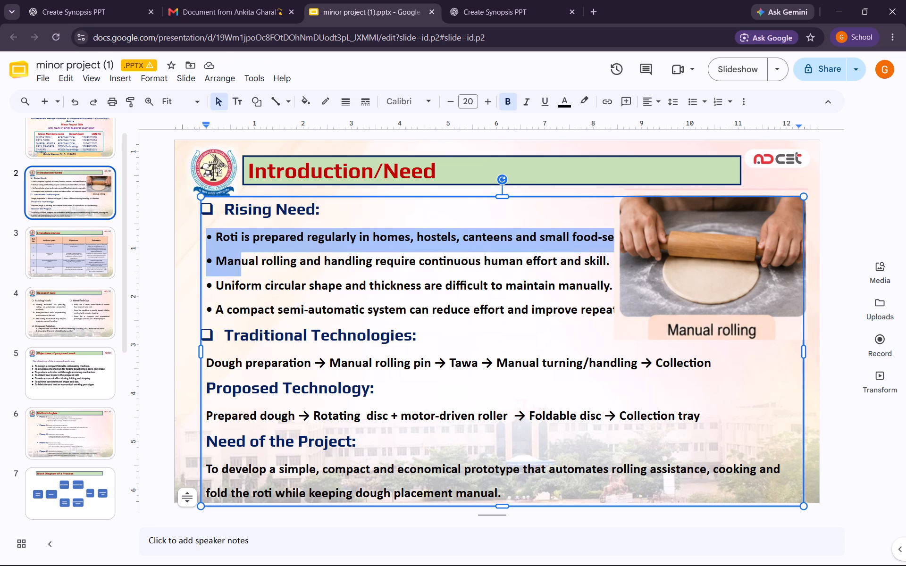
pyautogui.moveTo(241, 270); pyautogui.dragTo(559, 301)
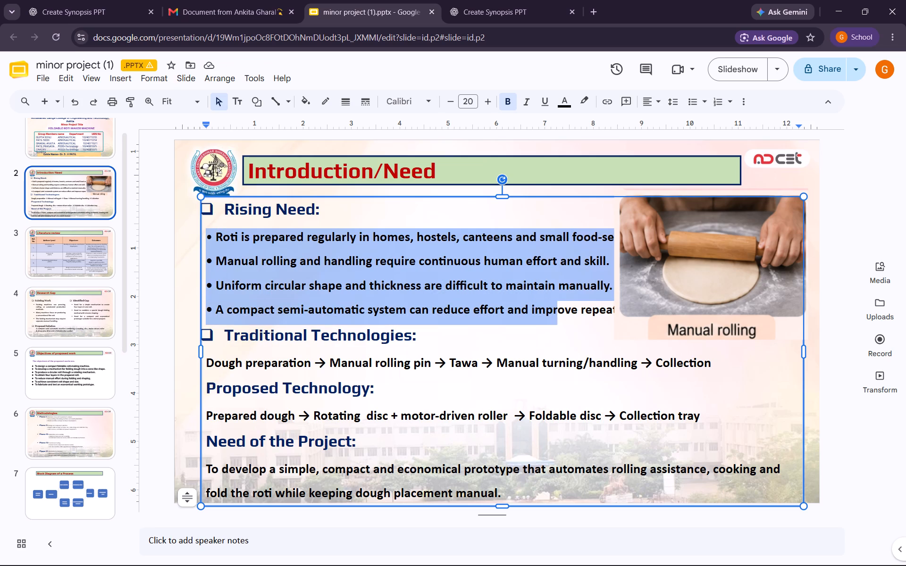
pyautogui.moveTo(559, 301); pyautogui.dragTo(638, 310)
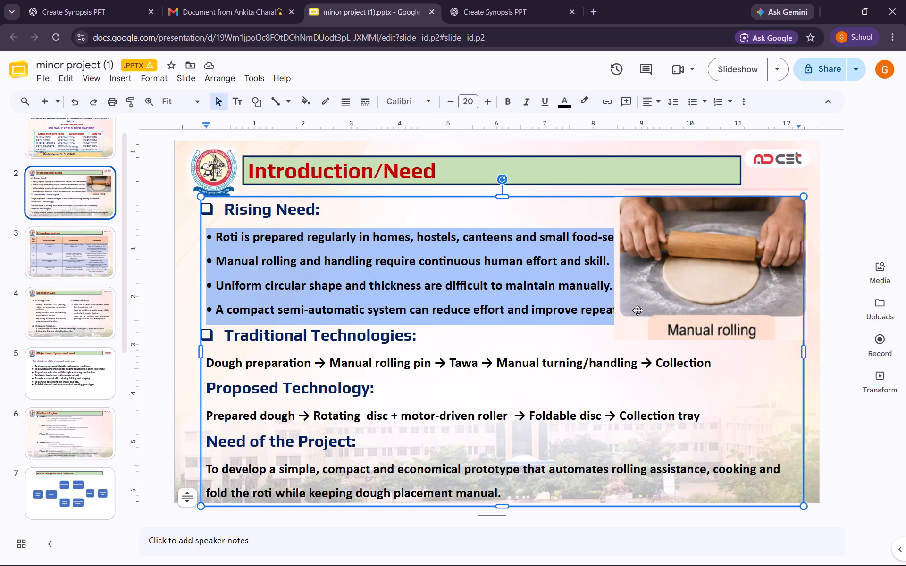
pyautogui.hotkey('ctrl', 'b')
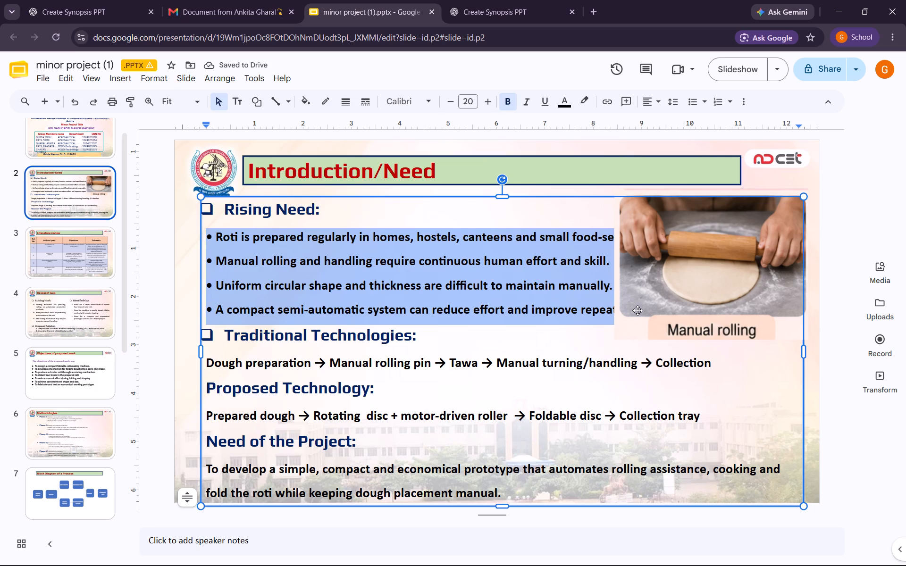
# Shift the Manual rolling picture slightly right and down, so it covers less of the Rising Need lines.
pyautogui.click(700, 310)
pyautogui.moveTo(700, 310); pyautogui.dragTo(737, 354)
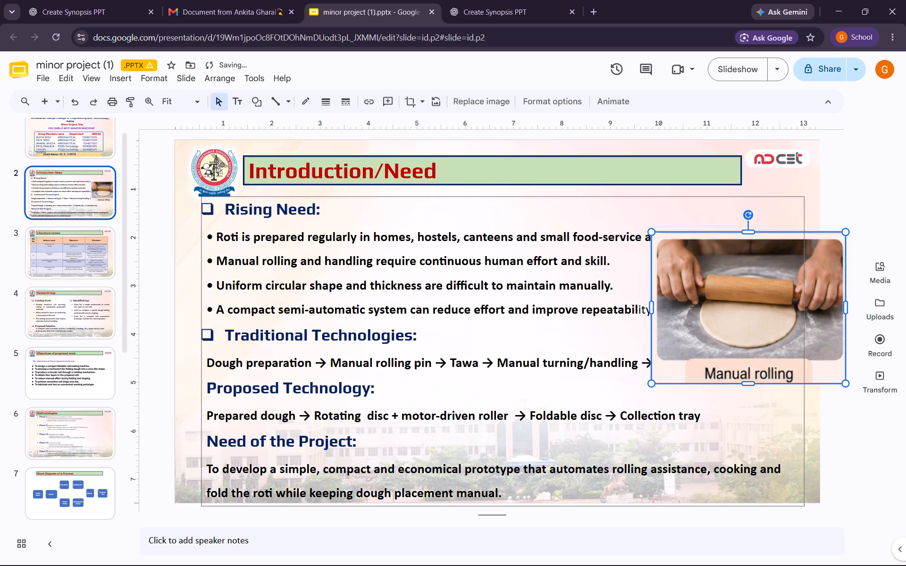
pyautogui.moveTo(711, 303); pyautogui.dragTo(711, 302)
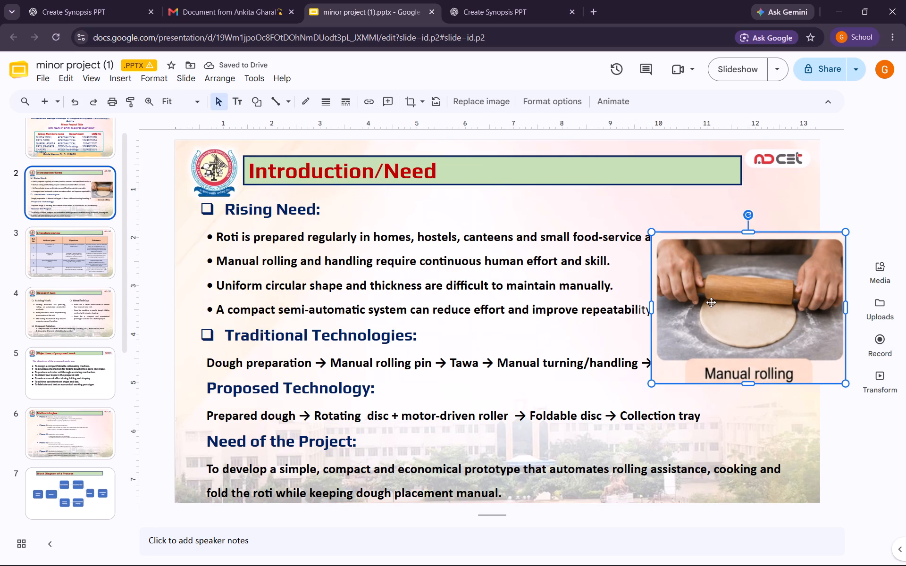
pyautogui.moveTo(711, 302); pyautogui.dragTo(696, 271)
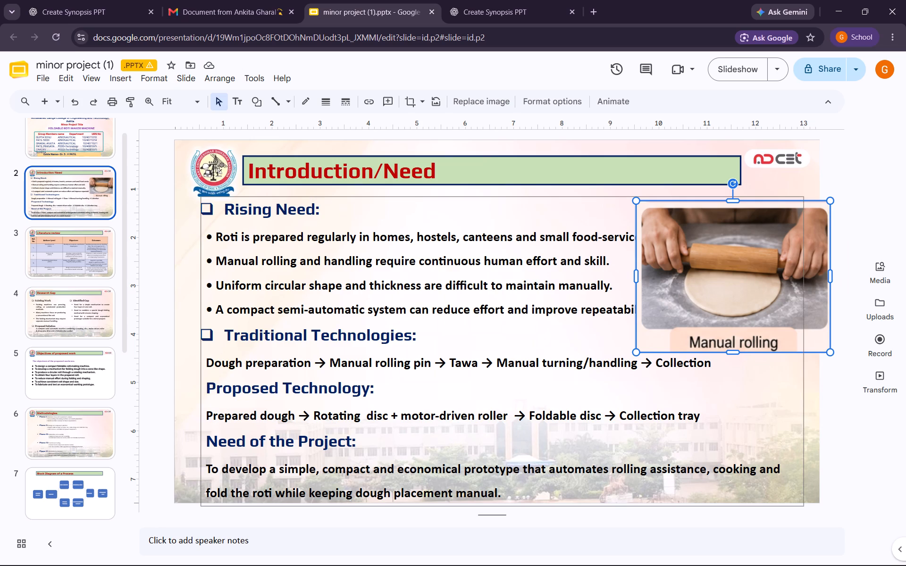
# Reduce the four bulleted lines under Rising Need to font size 18 to fit them beside the picture.
pyautogui.moveTo(208, 236); pyautogui.dragTo(656, 309)
pyautogui.tripleClick(450, 95)
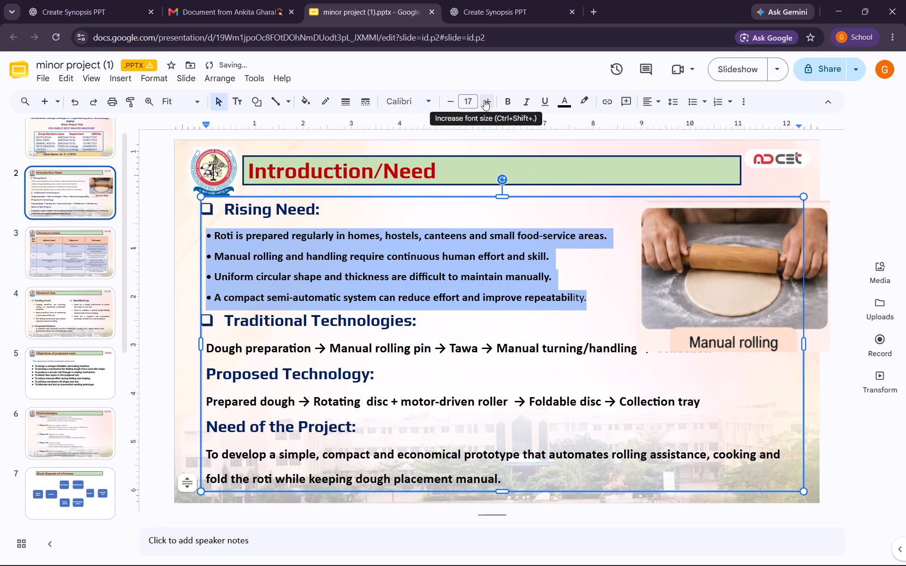
pyautogui.click(484, 100)
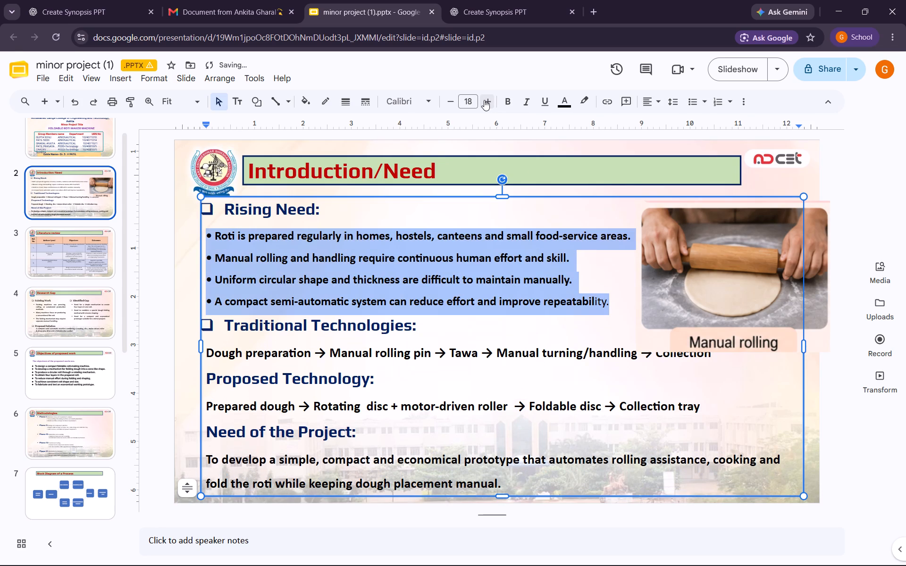
pyautogui.click(484, 100)
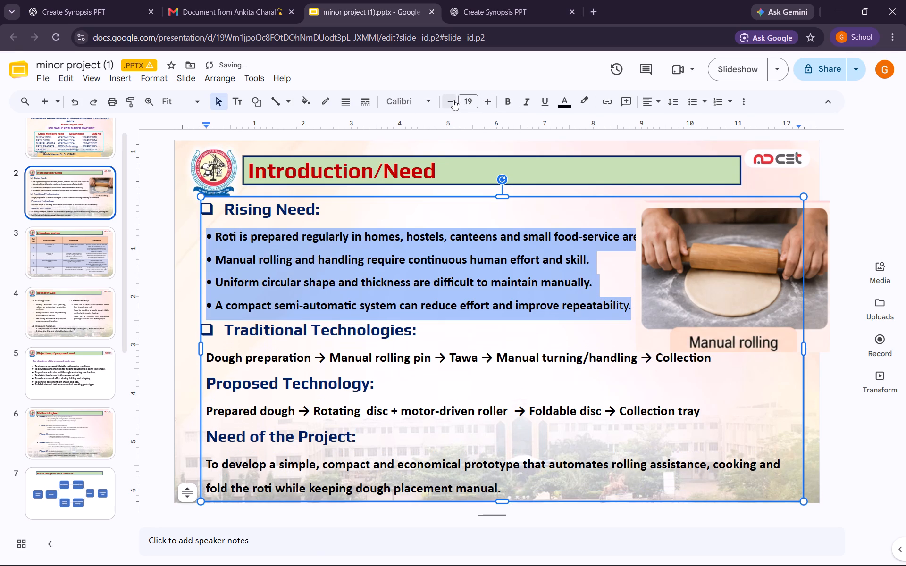
pyautogui.click(453, 100)
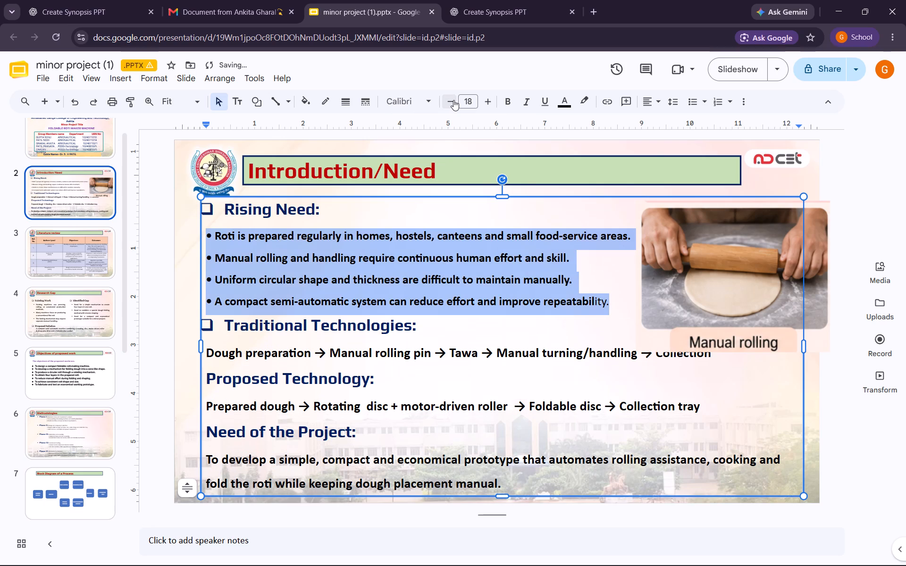
pyautogui.click(171, 315)
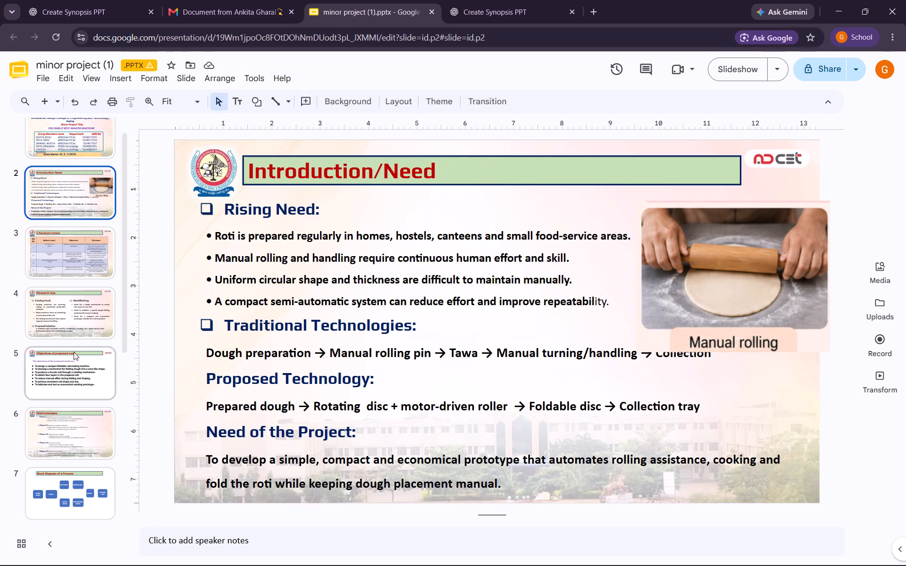
# On the title slide, widen the last group member's name box and bring the wrapped first name onto the same line as the surname.
pyautogui.click(74, 137)
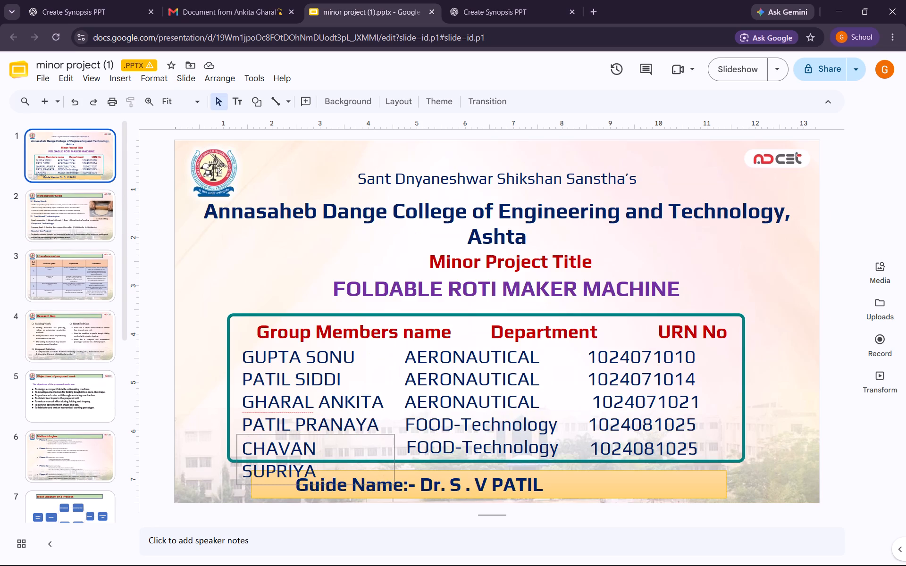
pyautogui.moveTo(320, 470); pyautogui.dragTo(250, 469)
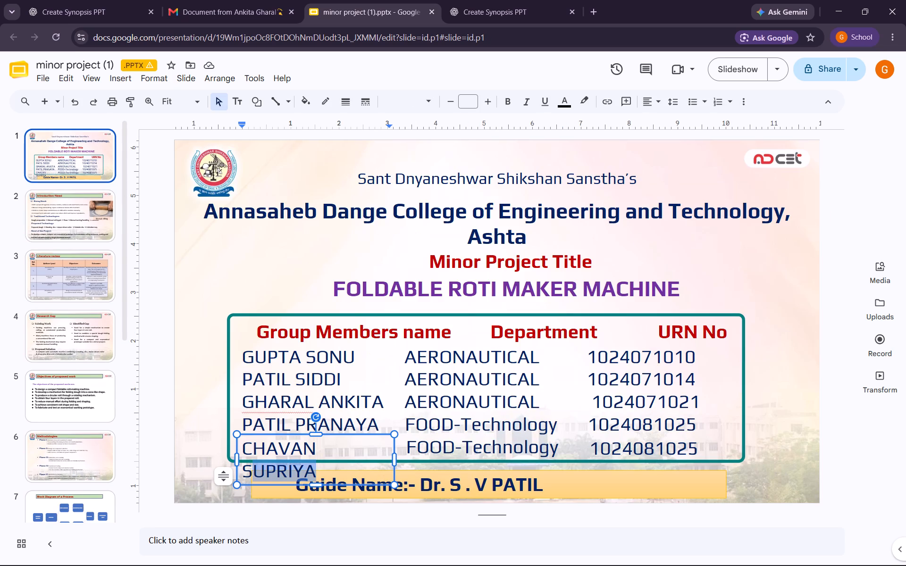
pyautogui.moveTo(250, 469); pyautogui.dragTo(243, 466)
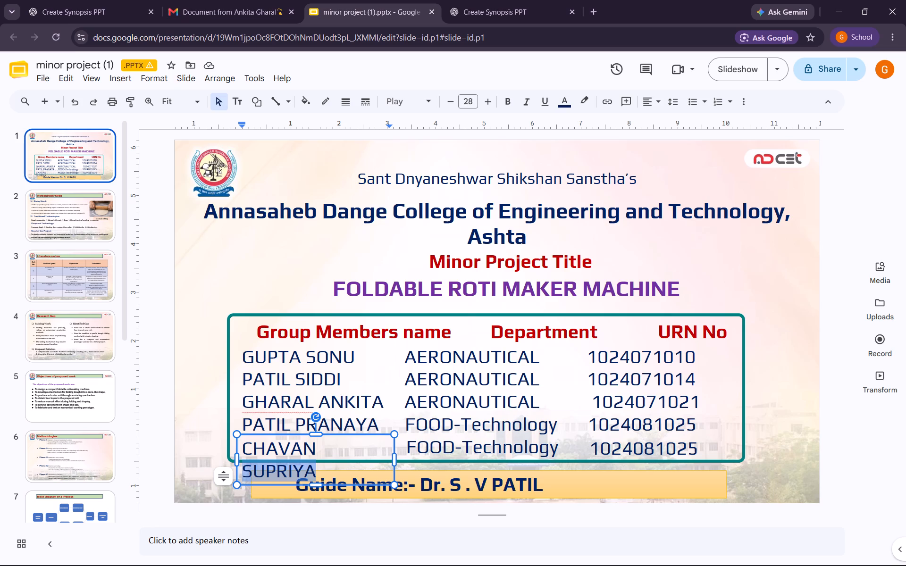
pyautogui.hotkey('ctrl', 'x')
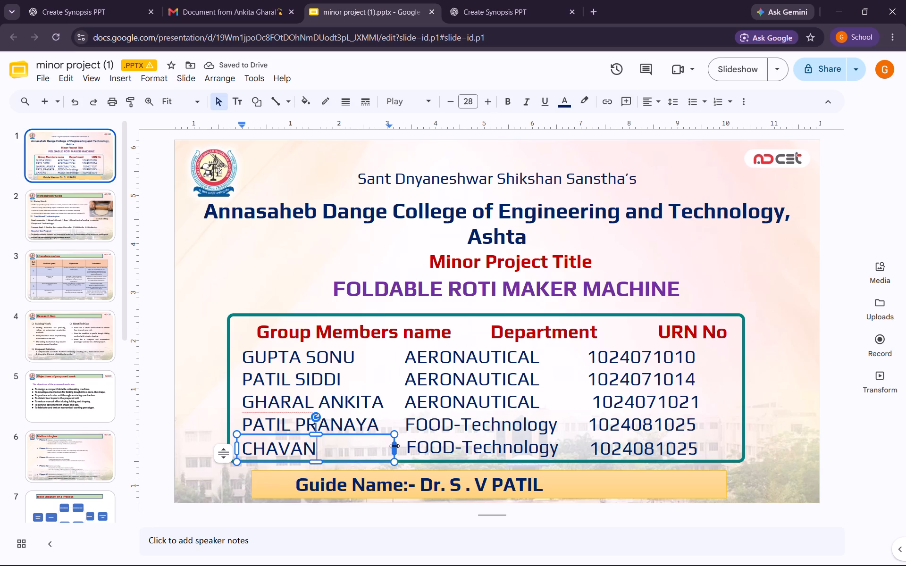
pyautogui.moveTo(394, 445); pyautogui.dragTo(453, 434)
pyautogui.click(319, 446)
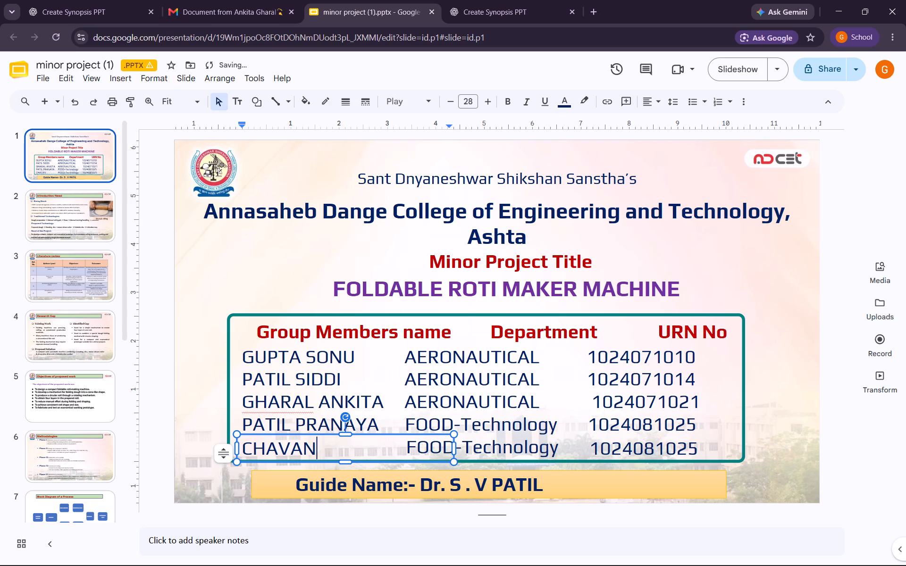
pyautogui.press('space')
pyautogui.hotkey('ctrl', 'v')
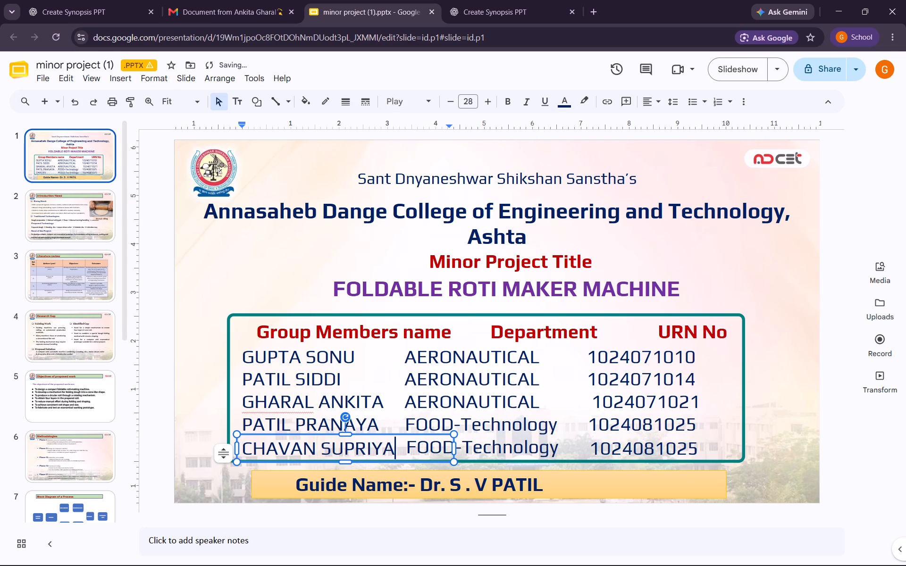
pyautogui.click(200, 375)
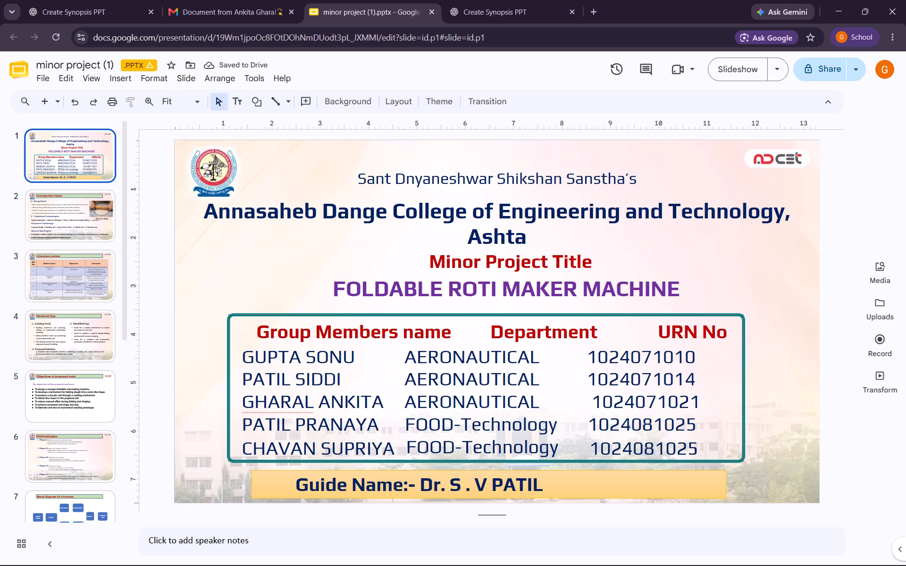
# Move the heading row of the group members list left, against the left edge of the green frame.
pyautogui.click(258, 332)
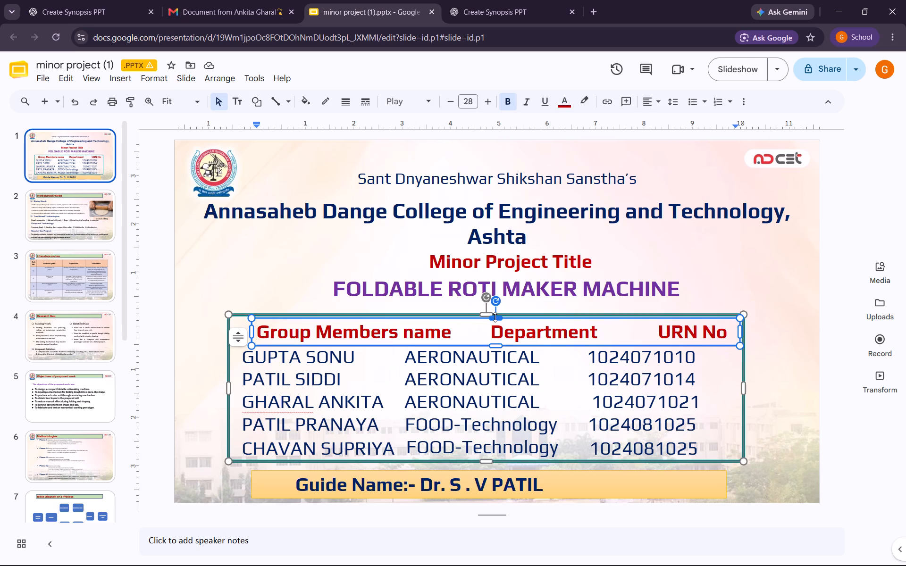
pyautogui.moveTo(486, 318); pyautogui.dragTo(483, 318)
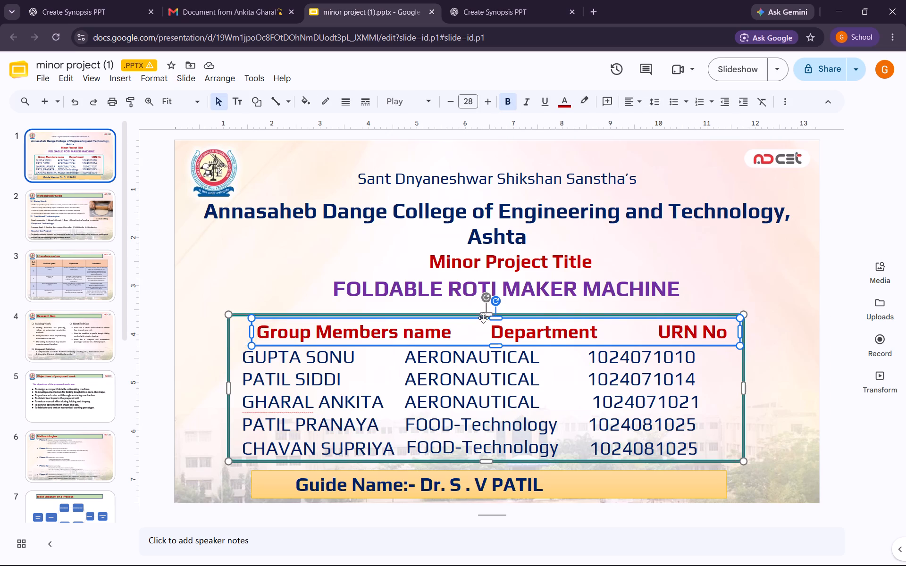
pyautogui.moveTo(483, 318); pyautogui.dragTo(464, 318)
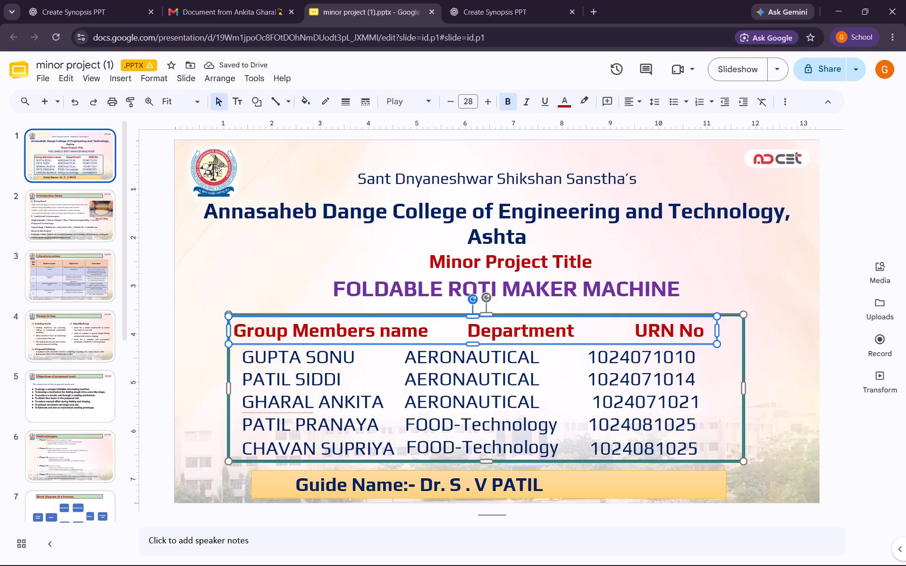
# Change the heading "Group Members name" to "Students Name" on the title slide.
pyautogui.moveTo(372, 332); pyautogui.dragTo(336, 330)
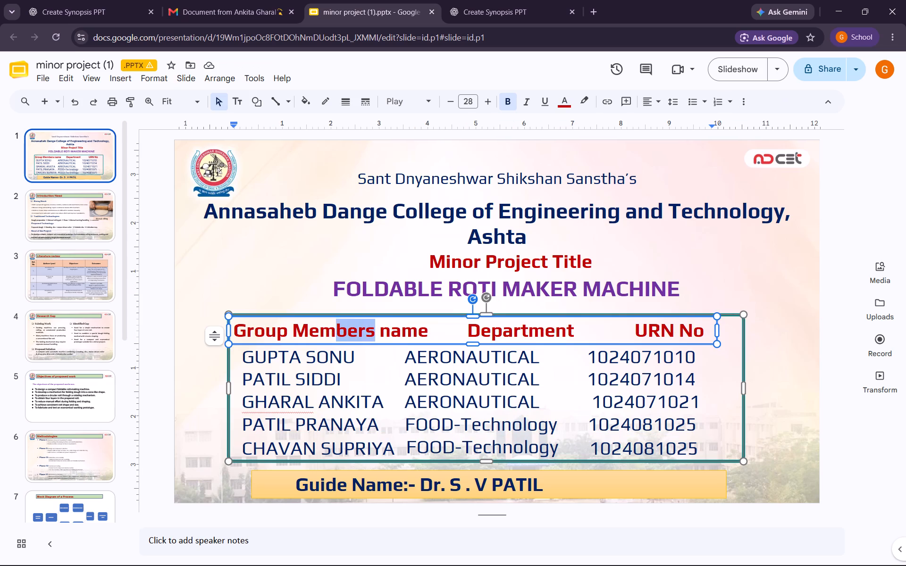
pyautogui.moveTo(336, 330); pyautogui.dragTo(236, 328)
pyautogui.write('St')
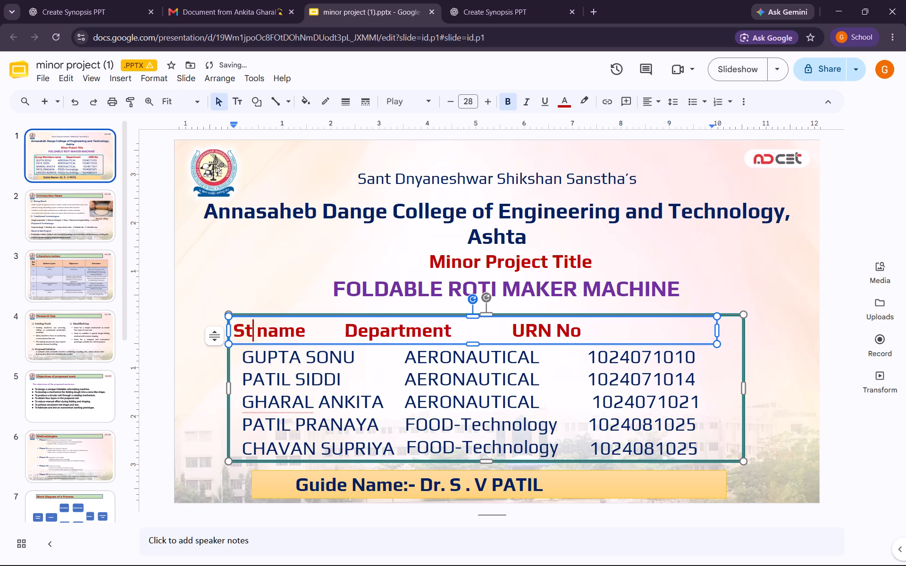
pyautogui.press('u')
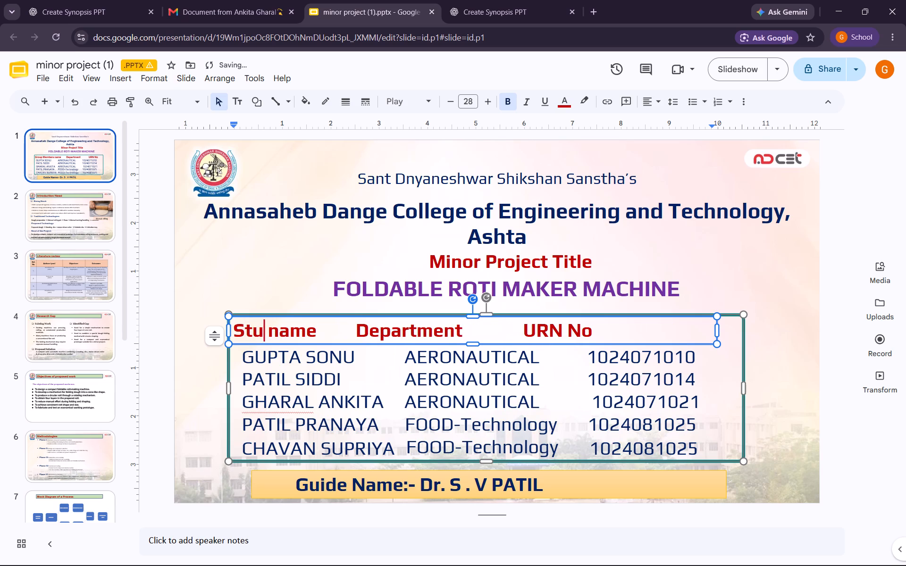
pyautogui.write('dents')
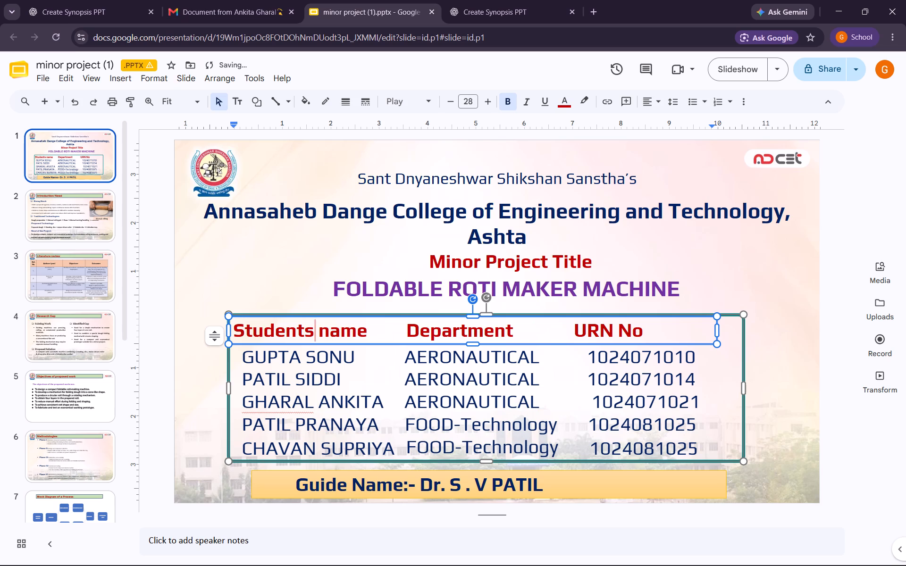
pyautogui.click(336, 331)
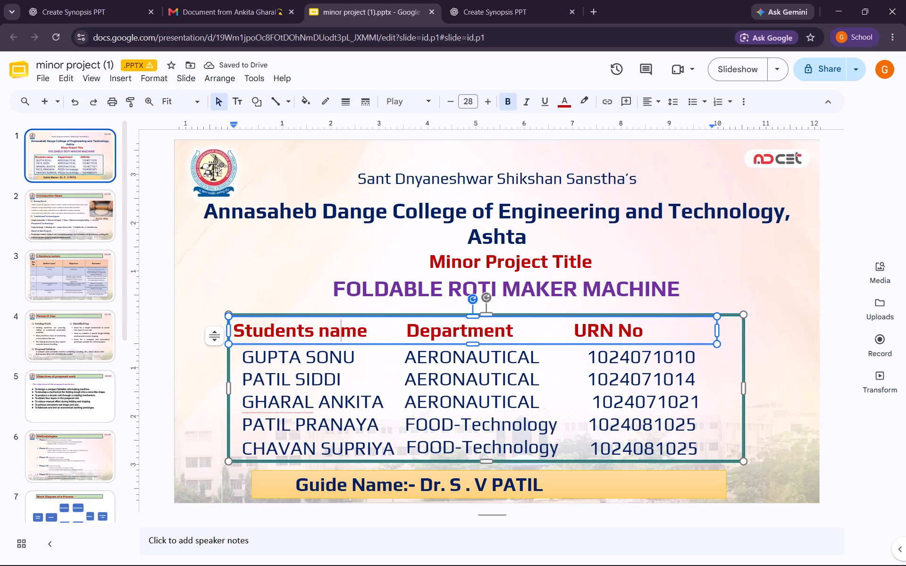
pyautogui.click(330, 335)
pyautogui.press('BackSpace')
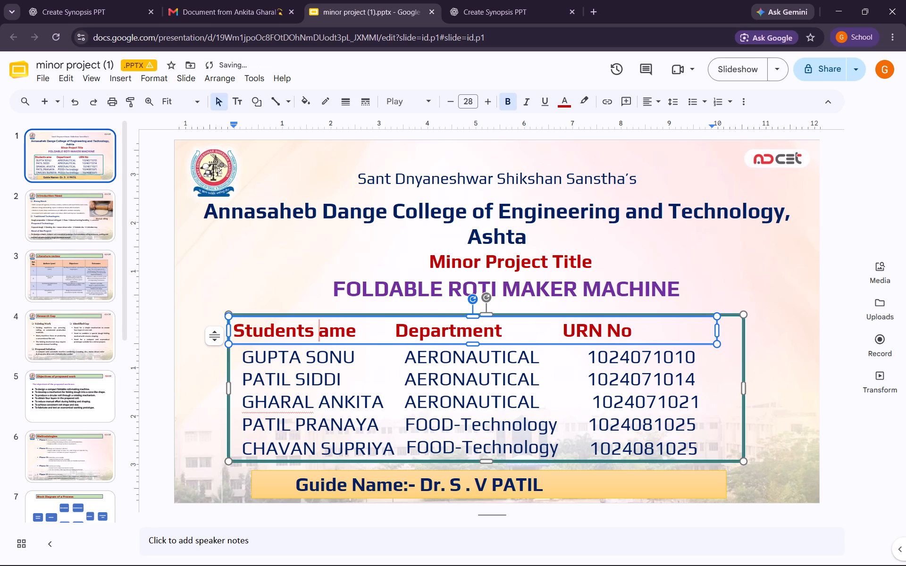
pyautogui.hotkey('shift', 'n')
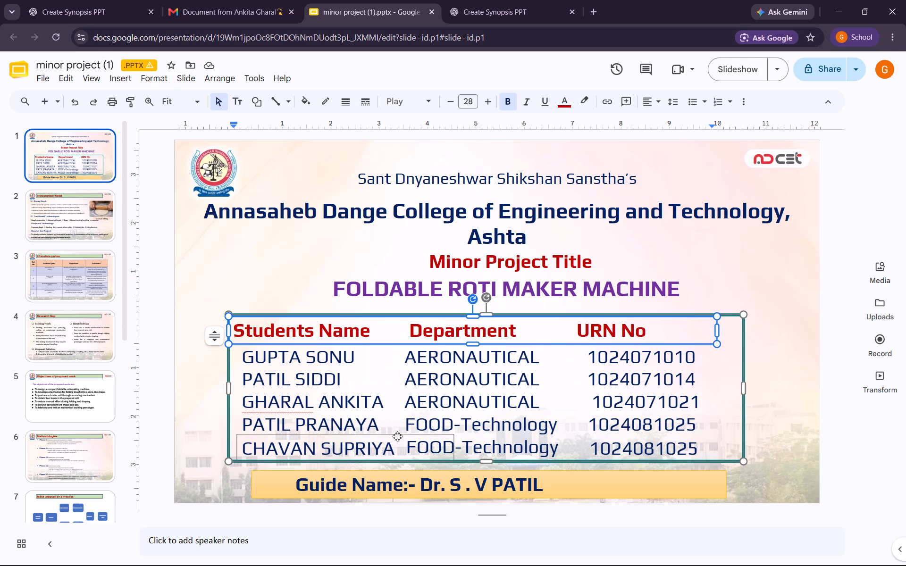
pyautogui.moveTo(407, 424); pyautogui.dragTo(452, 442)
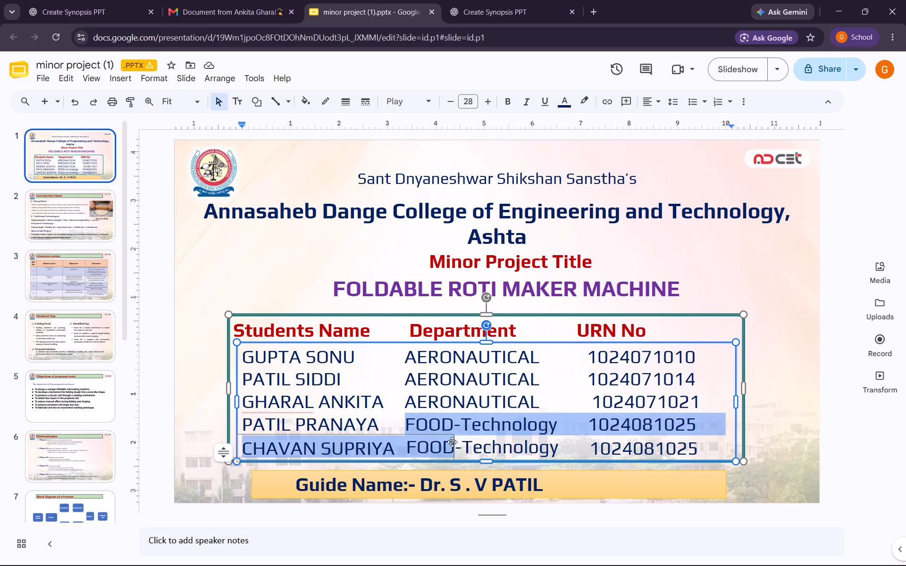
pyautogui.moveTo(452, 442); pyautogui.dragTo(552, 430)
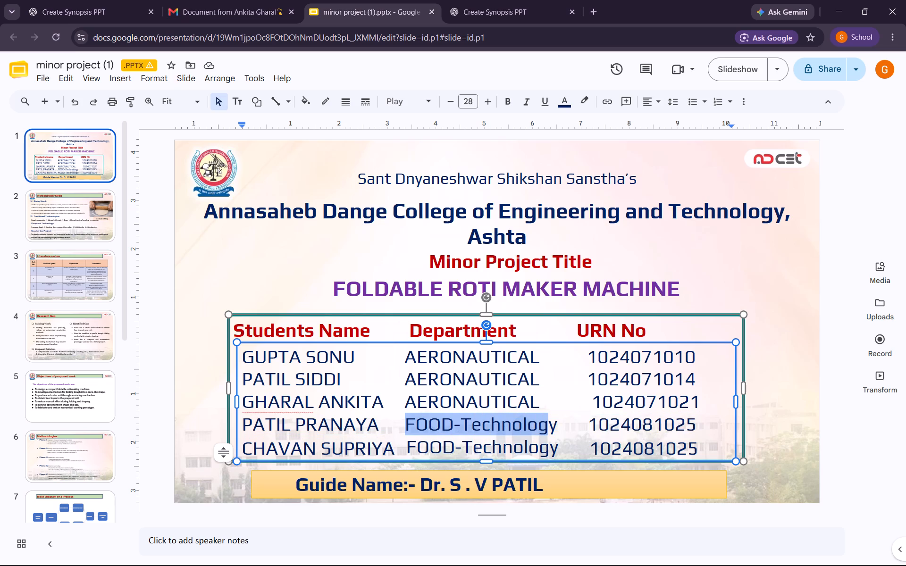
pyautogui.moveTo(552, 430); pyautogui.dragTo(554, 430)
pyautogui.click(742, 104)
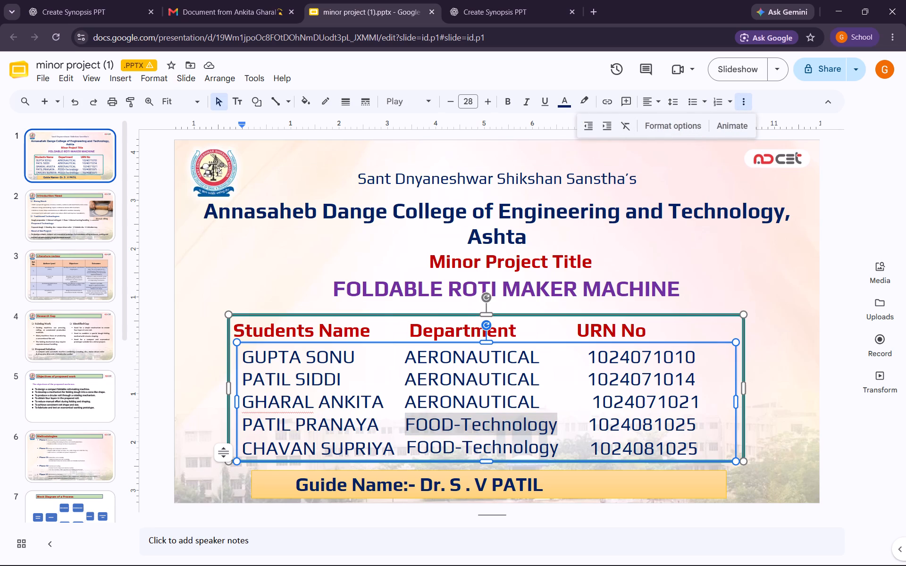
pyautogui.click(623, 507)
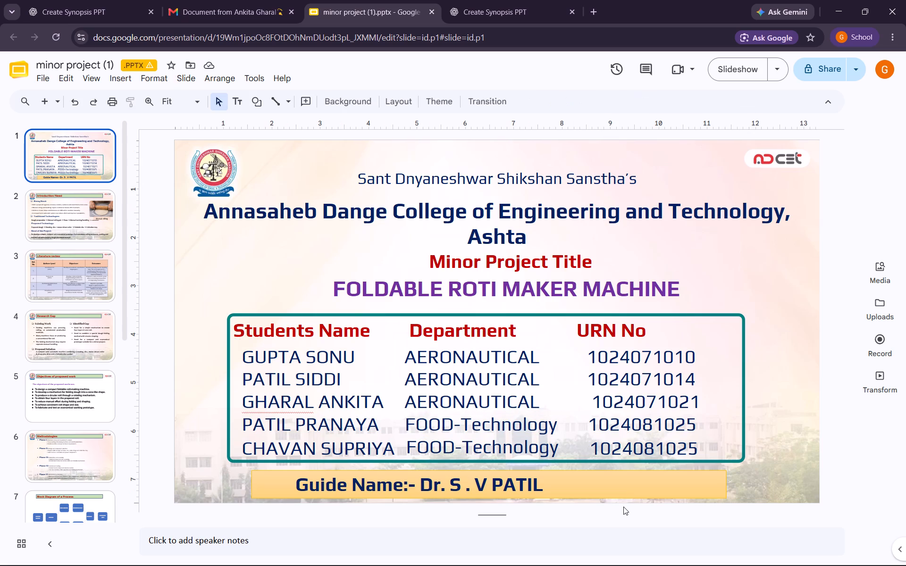
# Move the Guide Name banner up beneath the green frame, lining up its right end with the frame's right edge.
pyautogui.moveTo(570, 482); pyautogui.dragTo(588, 476)
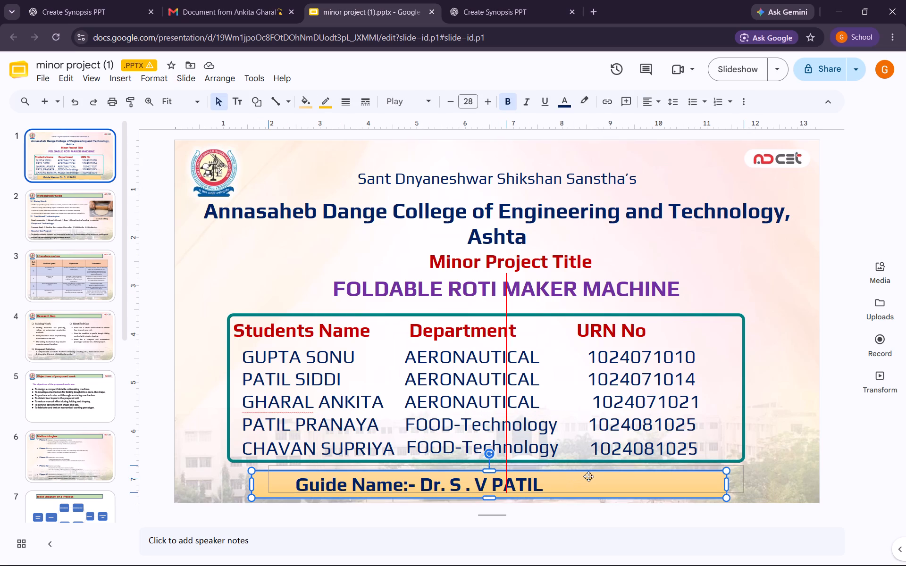
pyautogui.moveTo(588, 476); pyautogui.dragTo(590, 476)
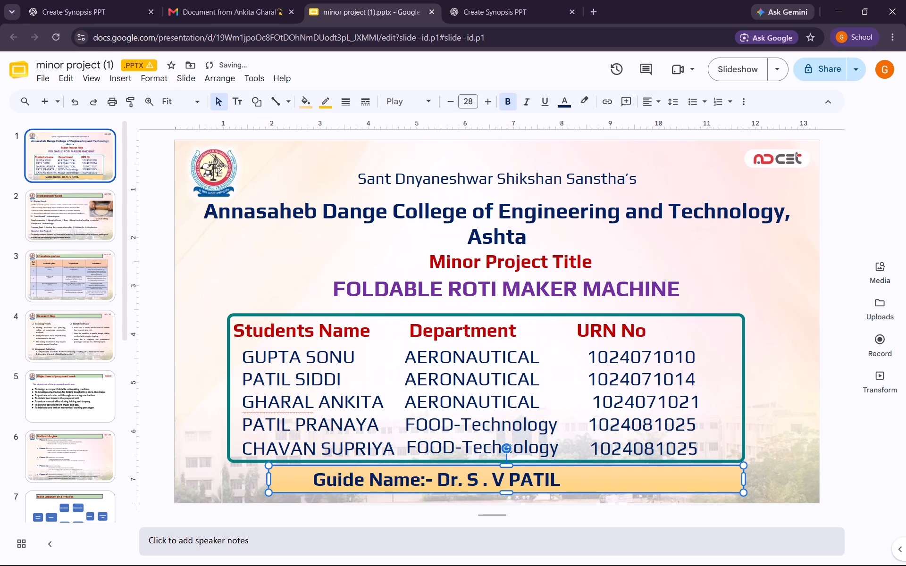
pyautogui.click(564, 535)
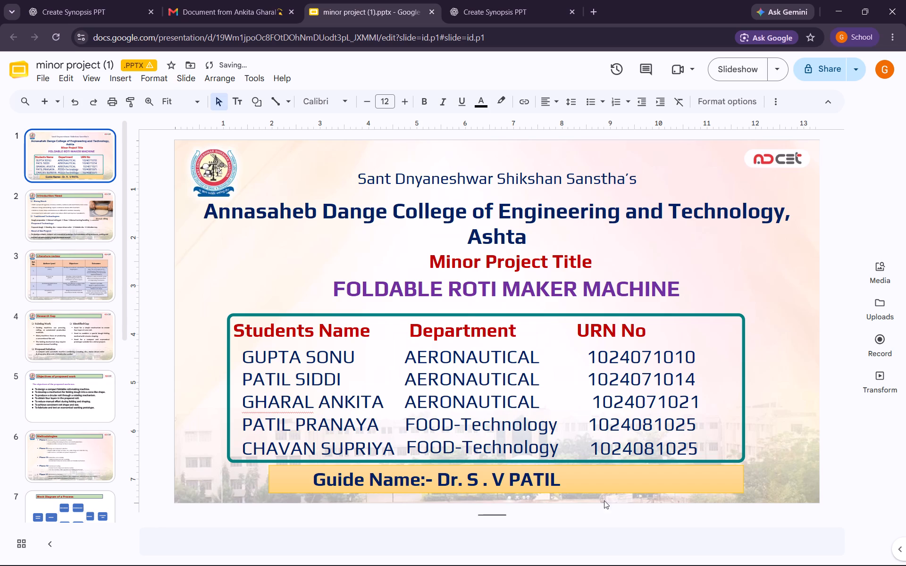
# Shorten the Guide Name banner at both ends to fit more closely around its text on a single line.
pyautogui.click(636, 485)
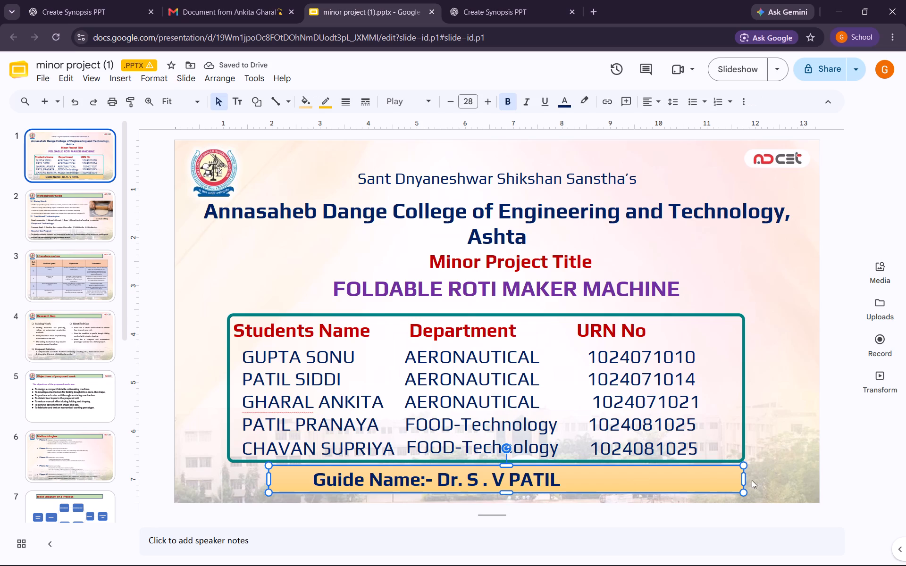
pyautogui.moveTo(743, 478); pyautogui.dragTo(576, 483)
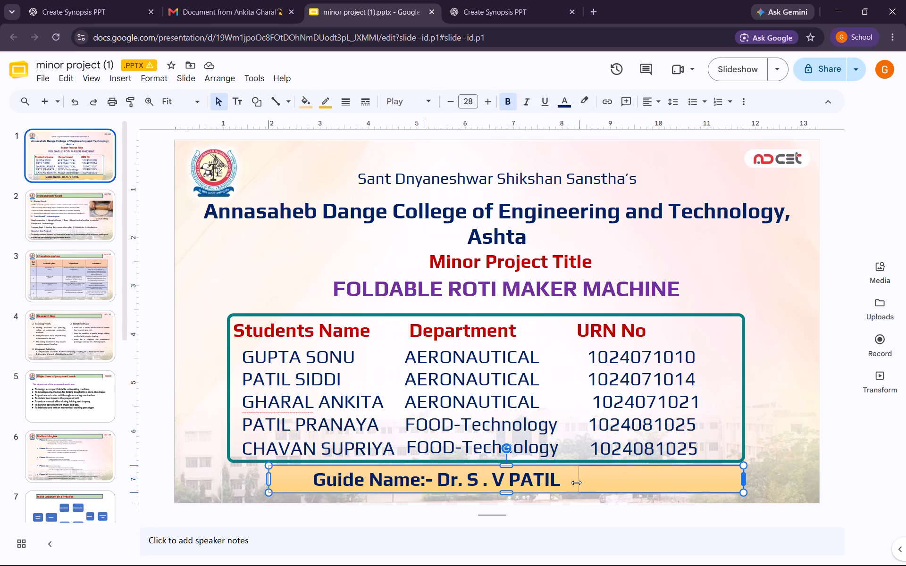
pyautogui.moveTo(576, 483); pyautogui.dragTo(575, 483)
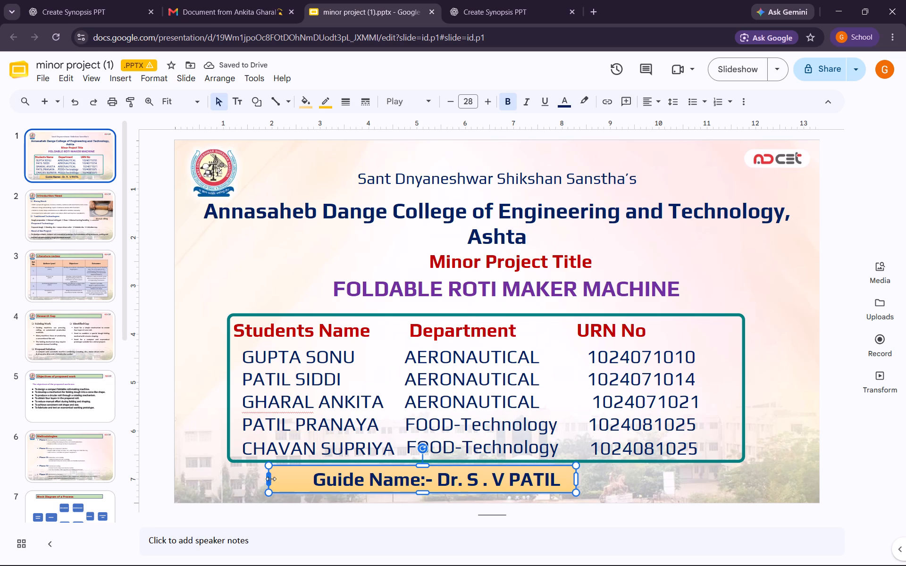
pyautogui.moveTo(268, 479); pyautogui.dragTo(304, 479)
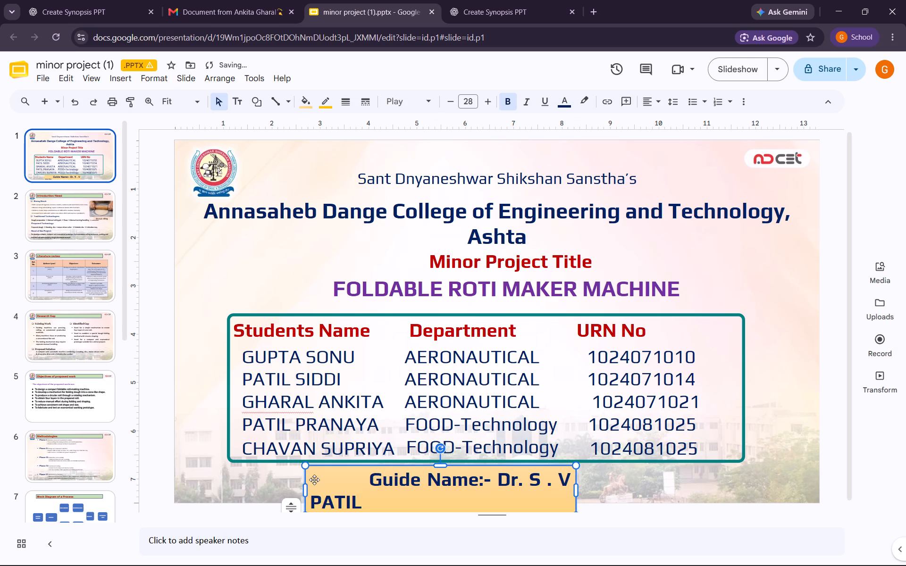
pyautogui.moveTo(306, 489); pyautogui.dragTo(236, 472)
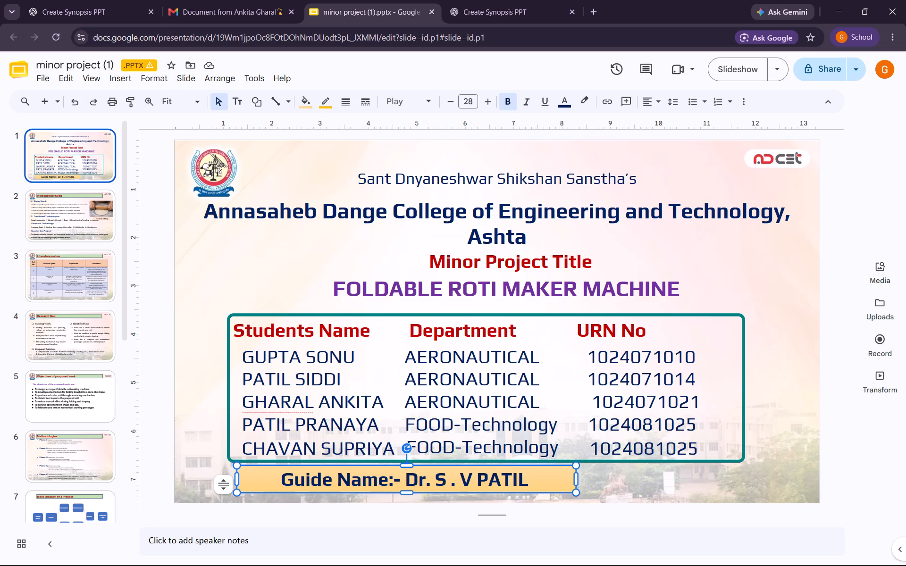
# Centre the shortened Guide Name banner horizontally beneath the green frame of the students list.
pyautogui.moveTo(397, 492); pyautogui.dragTo(444, 493)
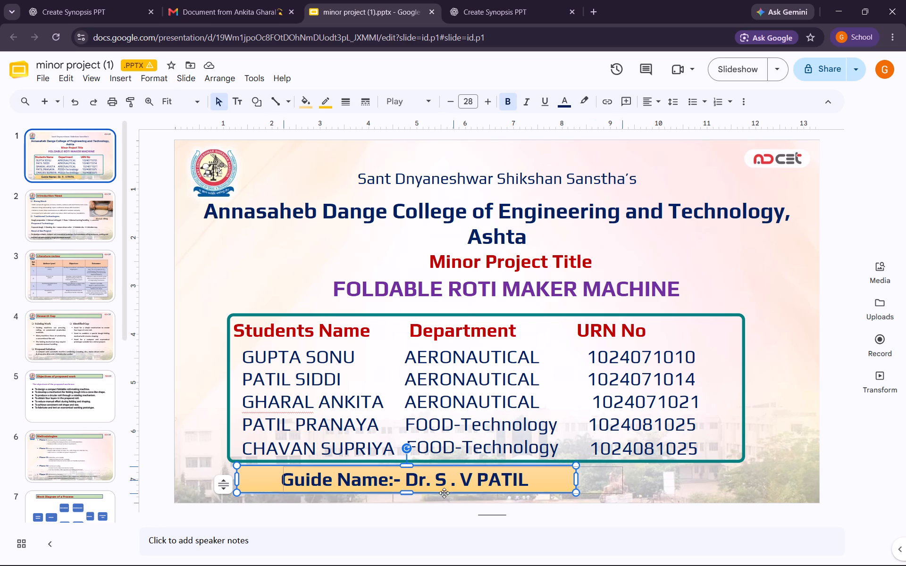
pyautogui.moveTo(444, 493); pyautogui.dragTo(479, 493)
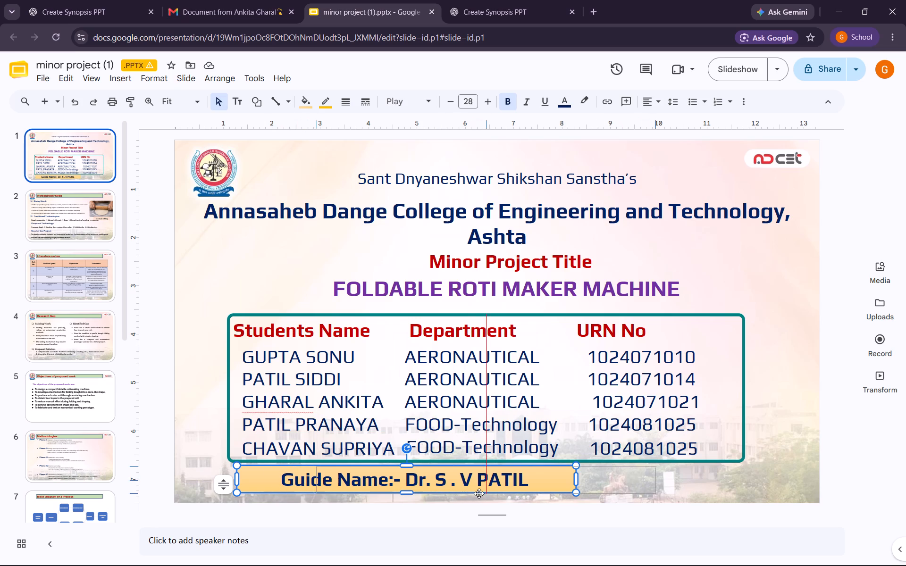
pyautogui.moveTo(479, 493); pyautogui.dragTo(478, 494)
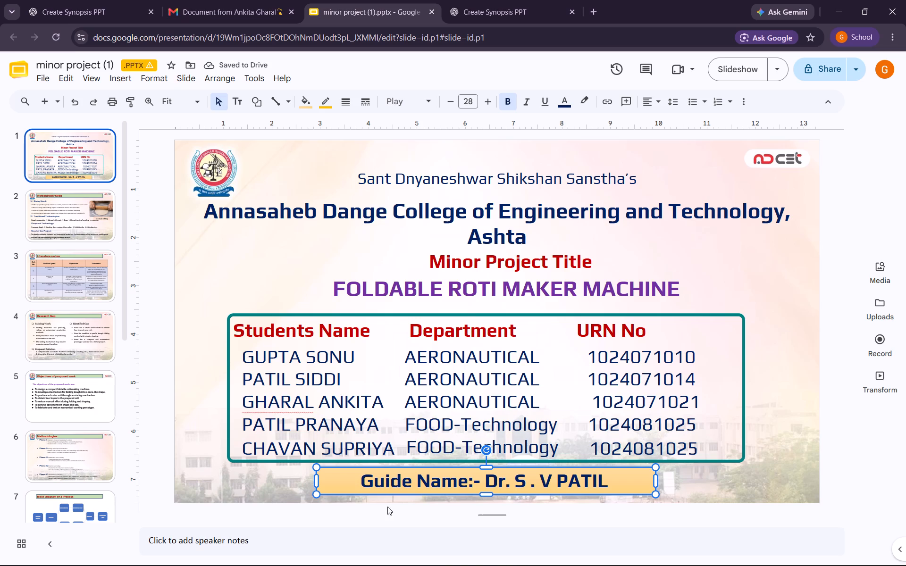
# Shift the list headings over their columns by adding five spaces before URN No and one space before Department.
pyautogui.click(582, 336)
pyautogui.press('space')
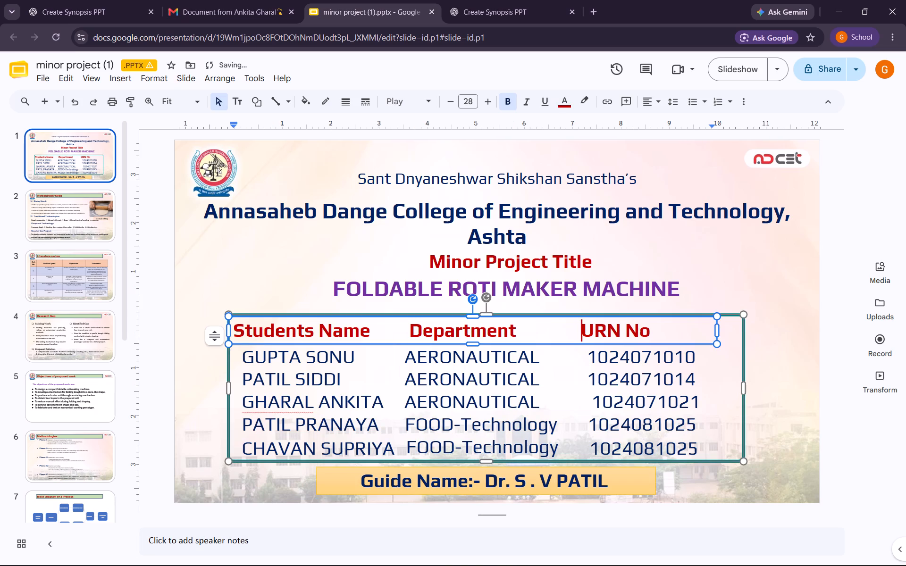
pyautogui.press('space')
pyautogui.press('space')
pyautogui.press('space')
pyautogui.press('space')
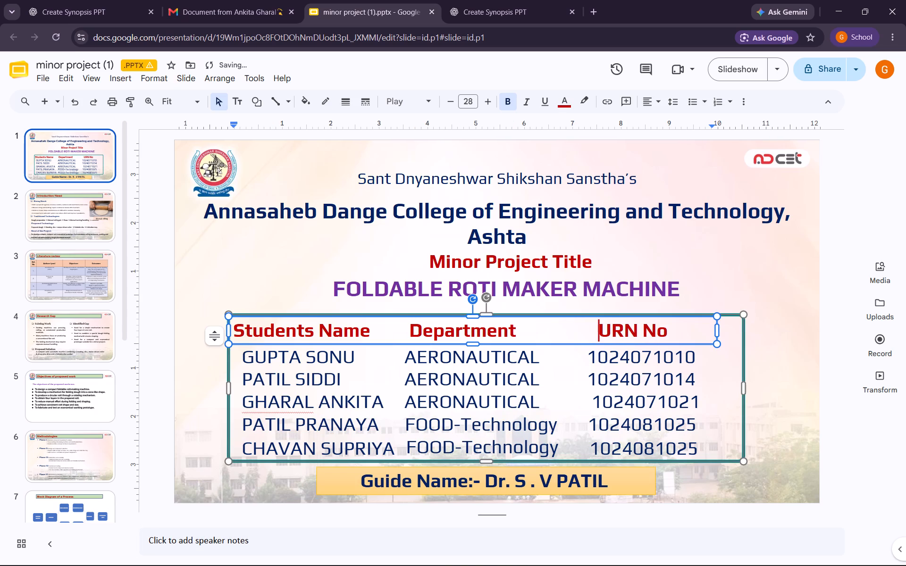
pyautogui.click(408, 331)
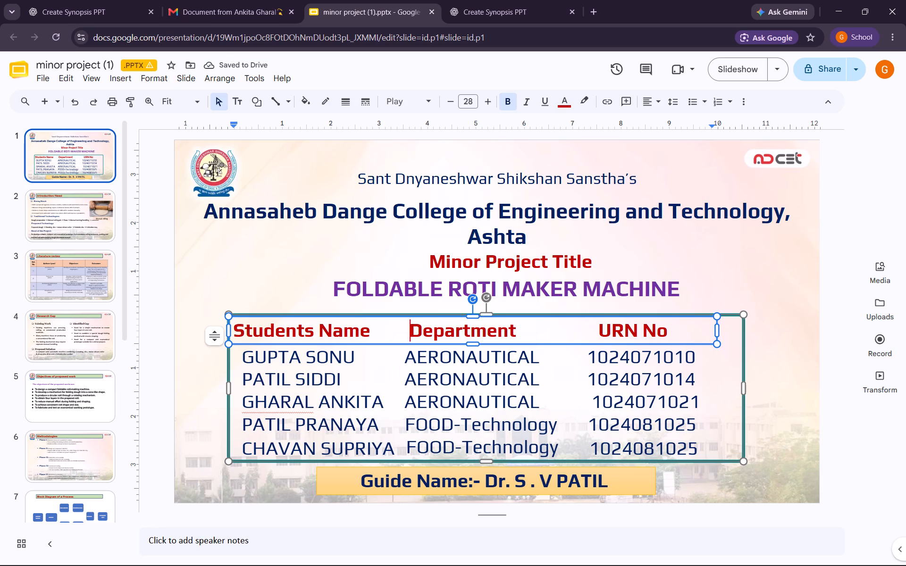
pyautogui.press('space')
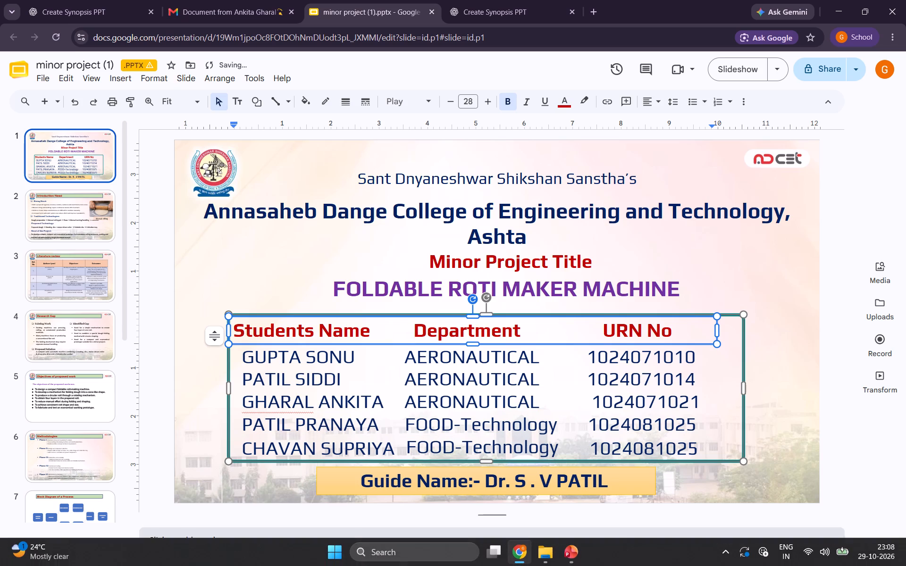
pyautogui.click(535, 515)
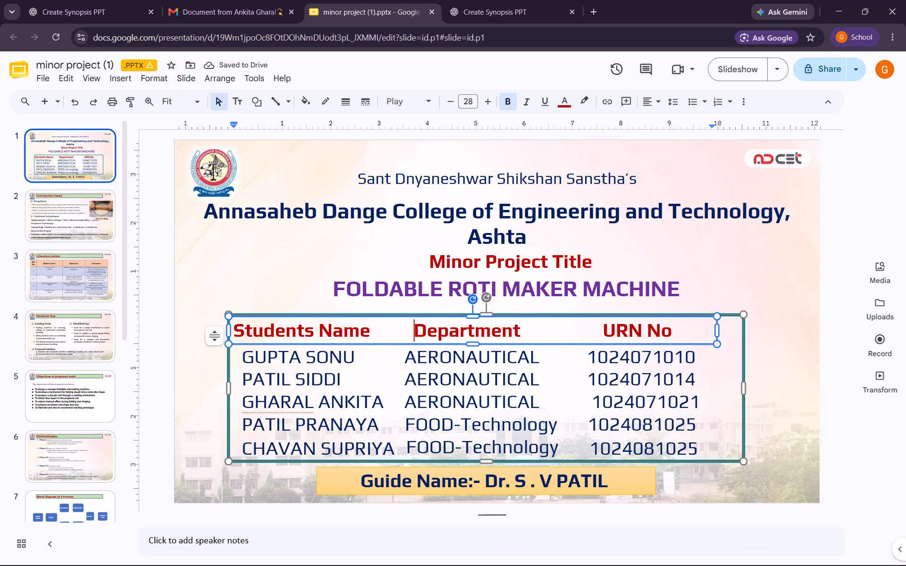
pyautogui.click(759, 273)
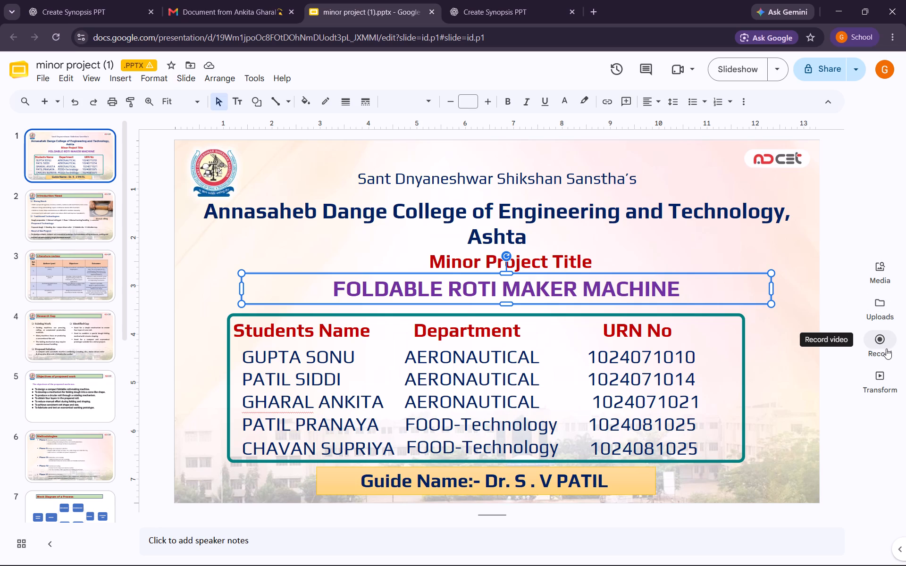
pyautogui.click(830, 416)
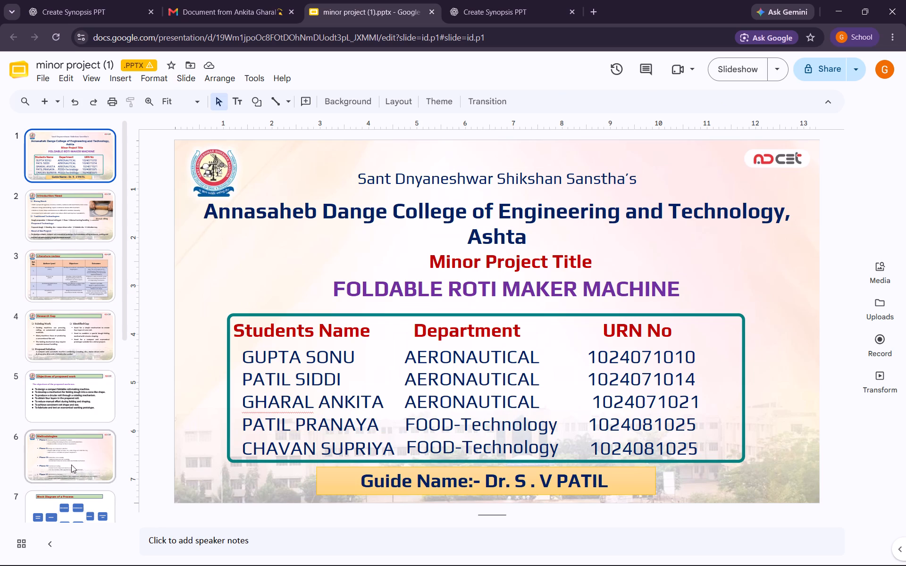
# Download the presentation as a Microsoft PowerPoint (.pptx) file.
pyautogui.click(42, 79)
pyautogui.click(100, 241)
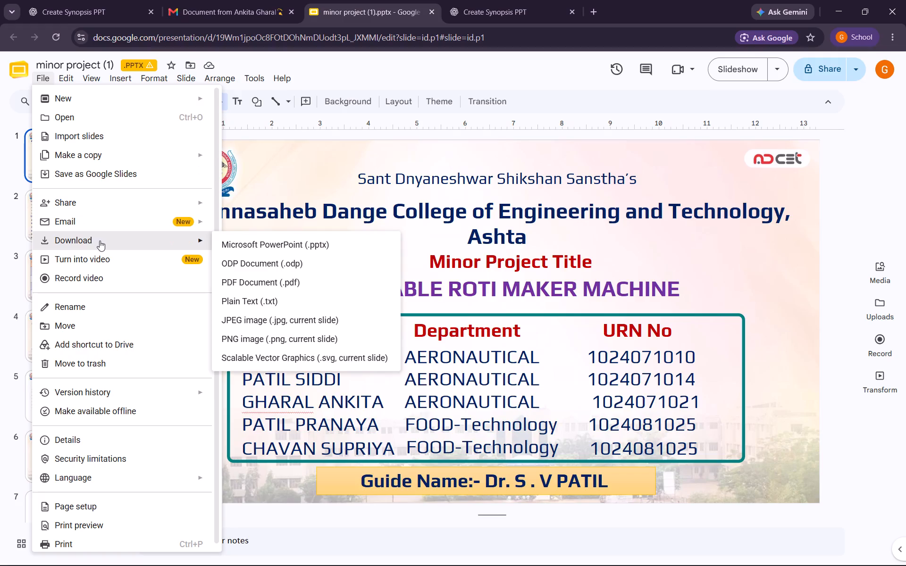
pyautogui.click(269, 247)
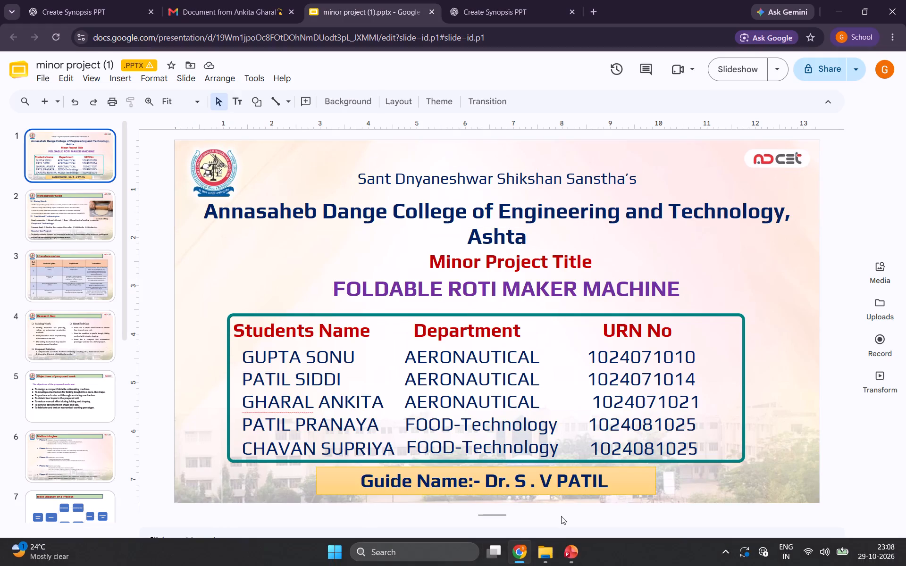
pyautogui.click(872, 63)
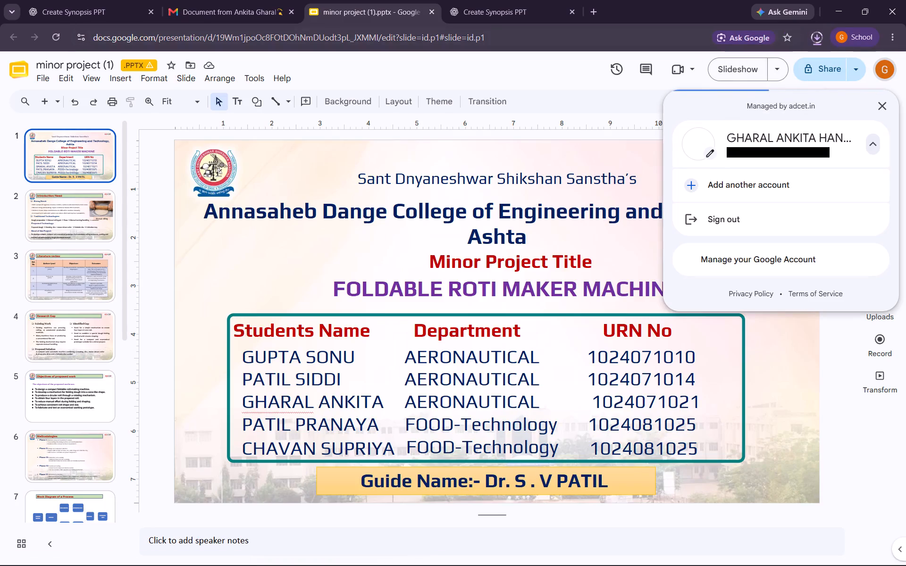
# Open a new browser tab and dismiss the list of recent downloads.
pyautogui.click(586, 11)
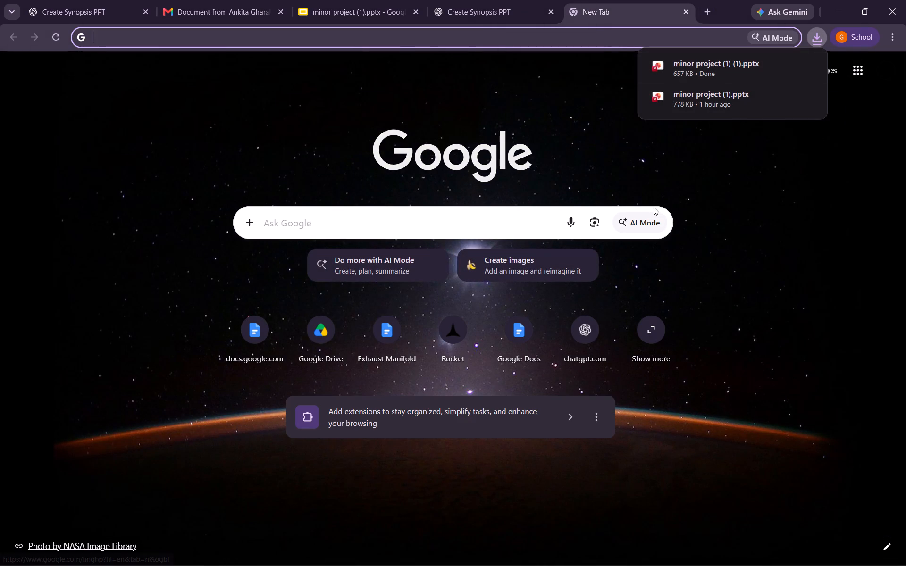
pyautogui.click(696, 198)
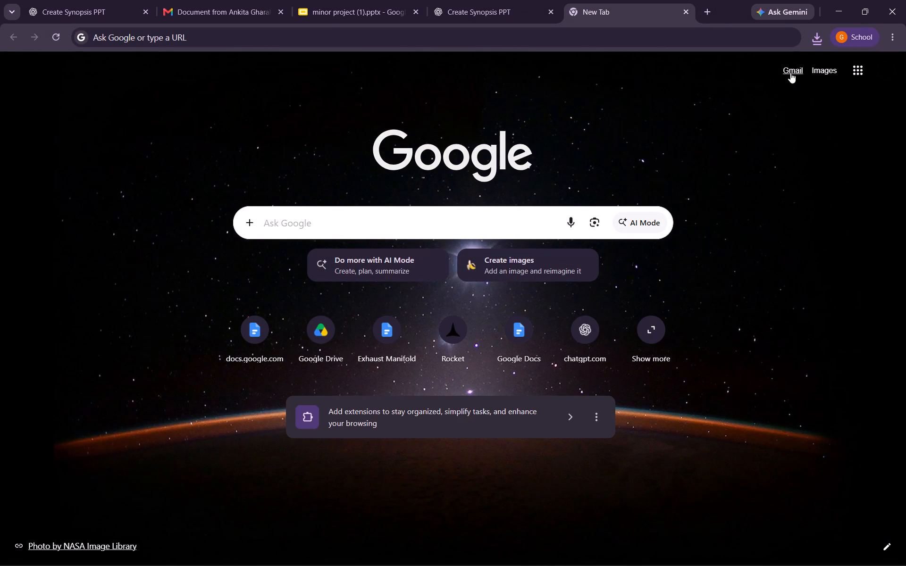